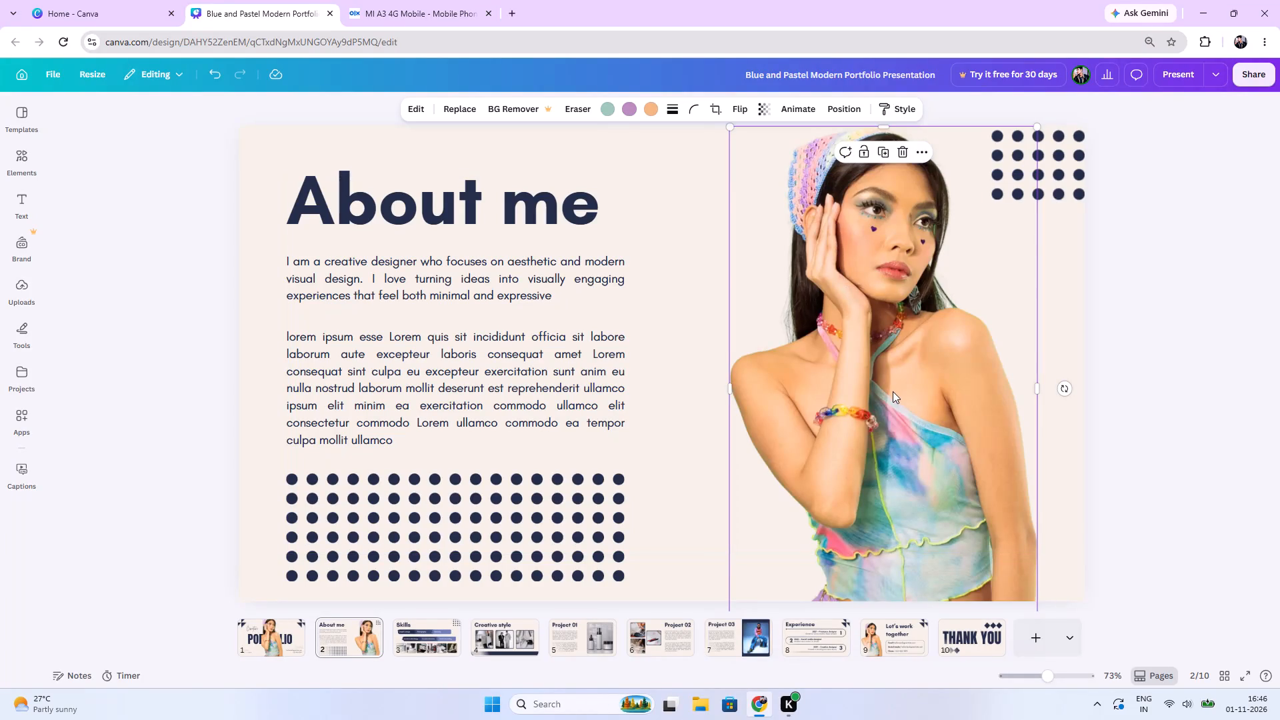
Move the woman's photo on the About me page closer to the text, with its top along the page's upper edge.
{"action": "left_click_drag", "start_coordinate": [893, 391], "coordinate": [893, 399]}
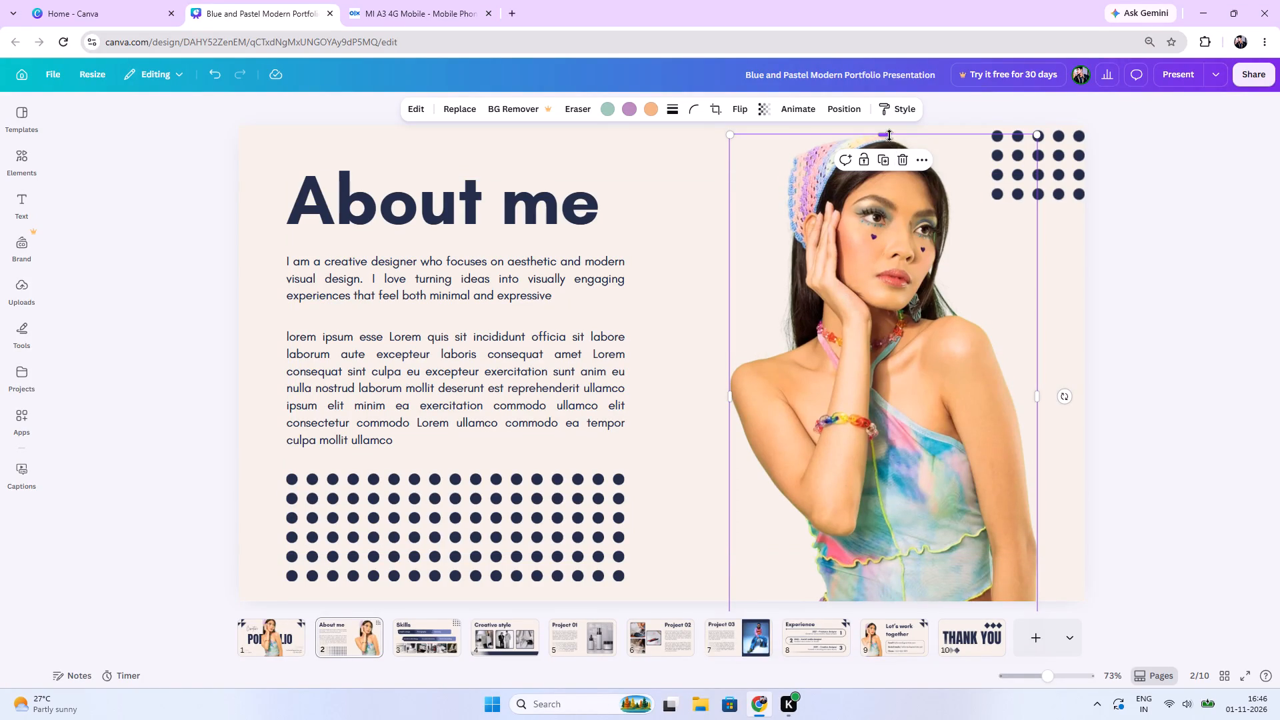
{"action": "left_click", "coordinate": [889, 135]}
{"action": "left_click_drag", "start_coordinate": [903, 286], "coordinate": [900, 271]}
{"action": "scroll", "coordinate": [903, 401], "scroll_direction": "down", "scroll_amount": 1}
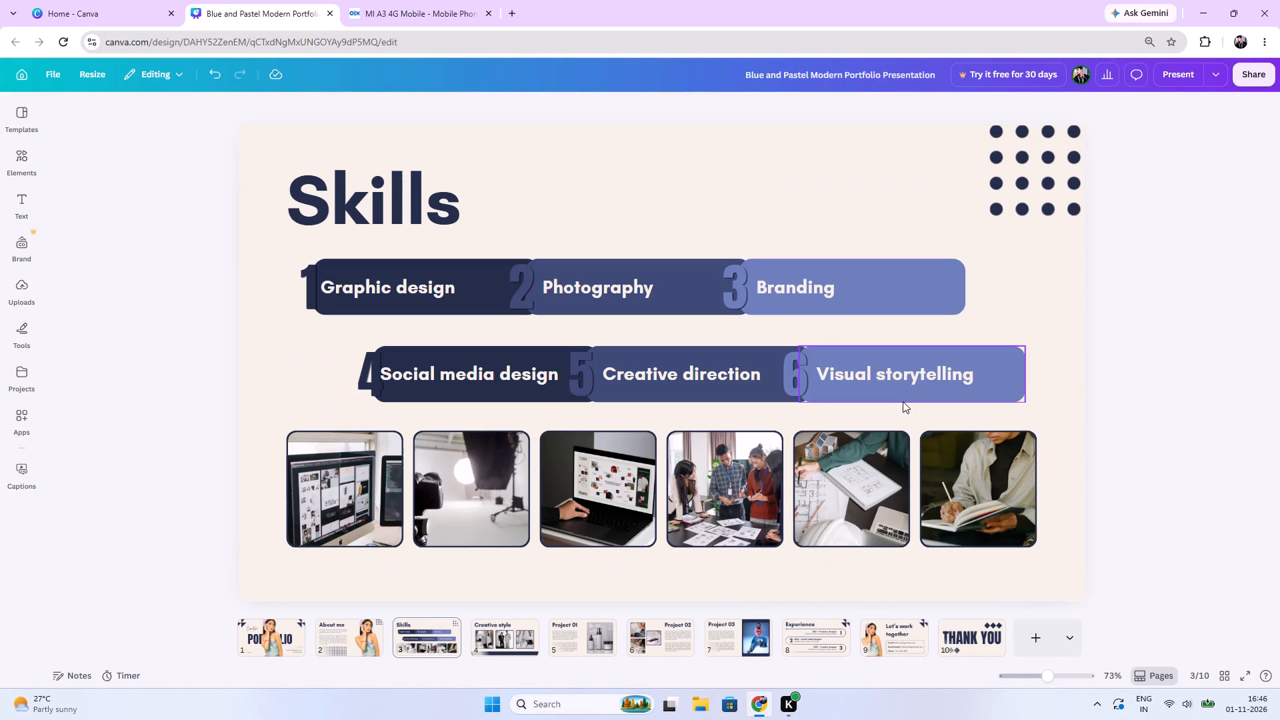
{"action": "scroll", "coordinate": [901, 391], "scroll_direction": "up", "scroll_amount": 1}
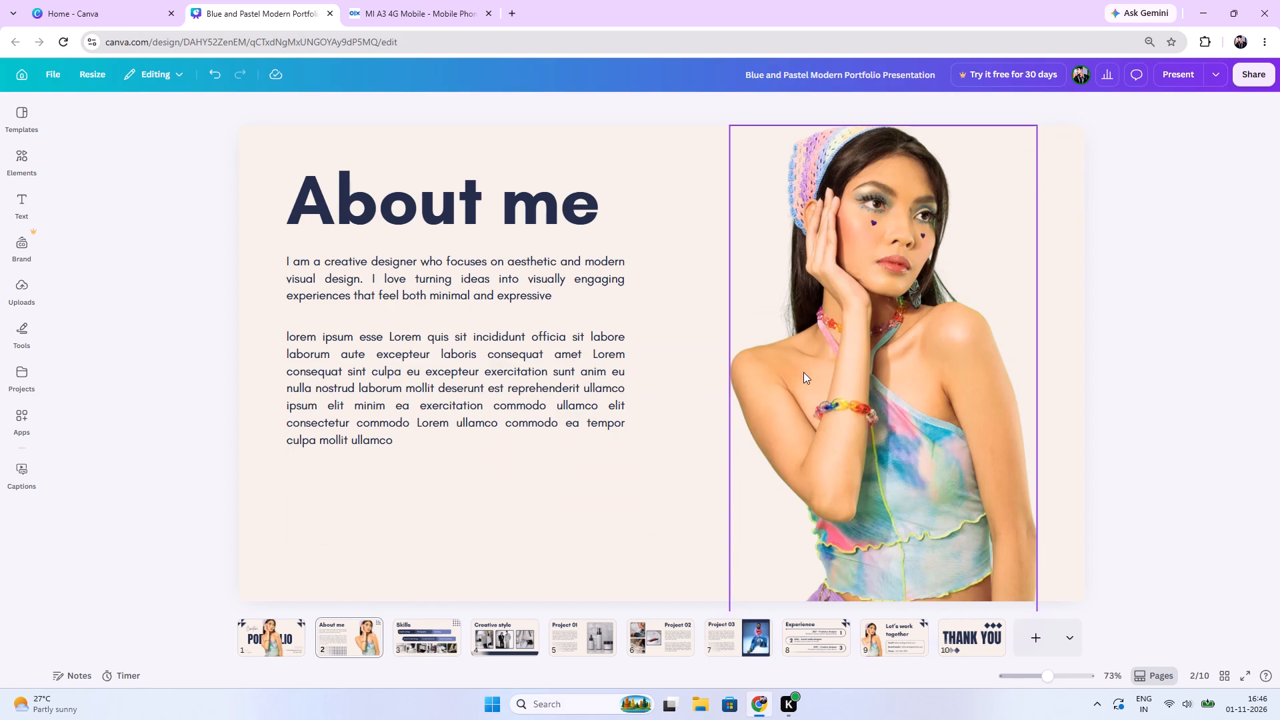
{"action": "left_click", "coordinate": [733, 462]}
{"action": "left_click_drag", "start_coordinate": [725, 393], "coordinate": [719, 394]}
{"action": "left_click_drag", "start_coordinate": [1009, 343], "coordinate": [999, 343]}
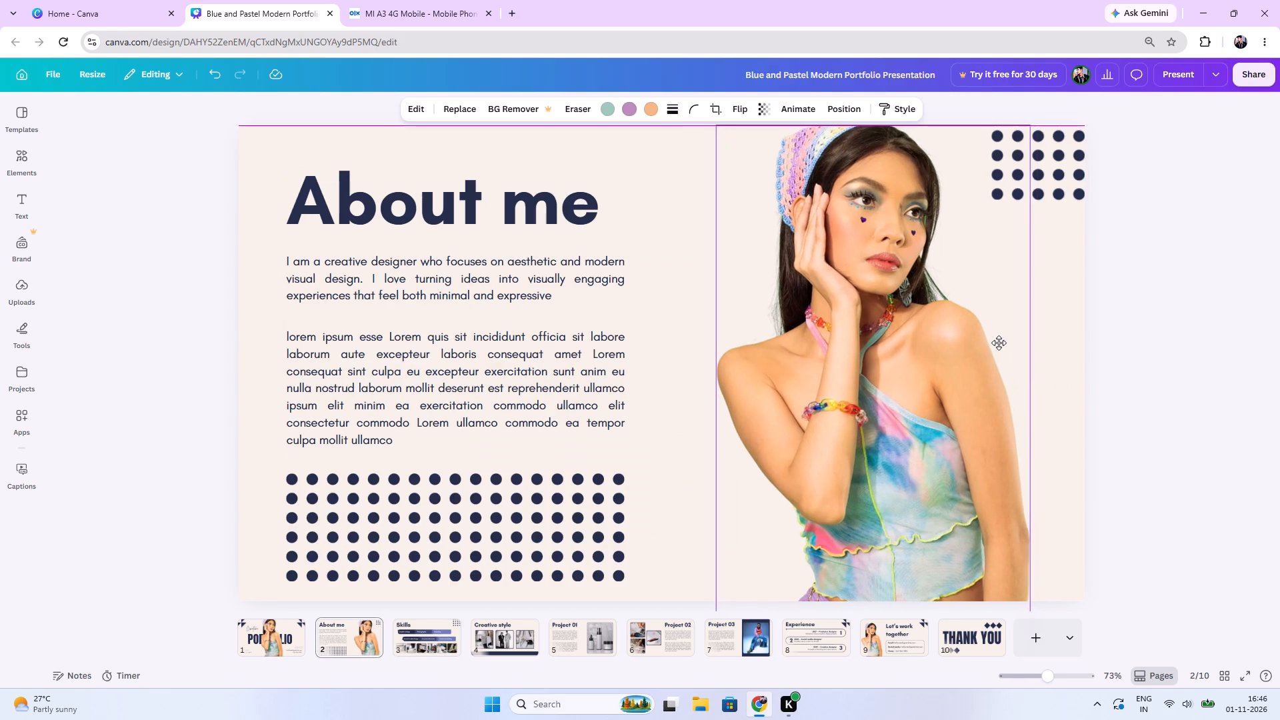
{"action": "left_click_drag", "start_coordinate": [999, 343], "coordinate": [961, 341]}
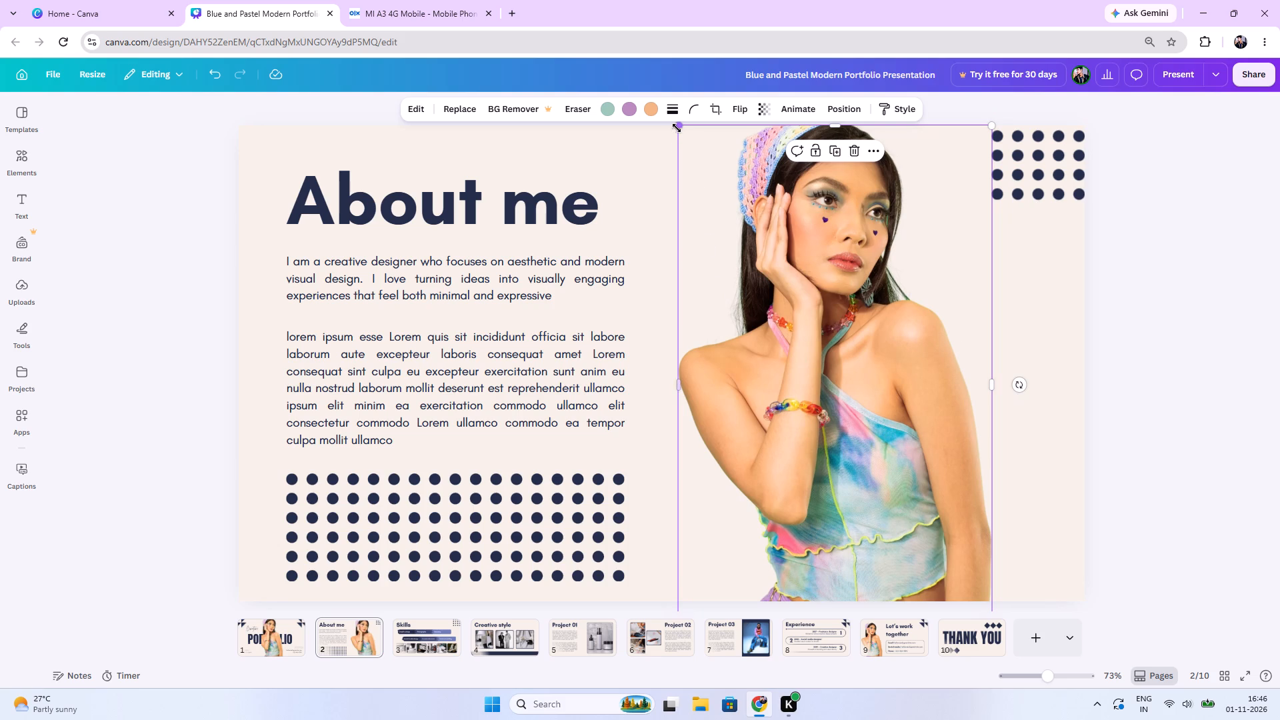
Scale the woman's photo down proportionally until its full height fits on the page, and reposition it near the page's top edge.
{"action": "left_click_drag", "start_coordinate": [677, 128], "coordinate": [670, 144]}
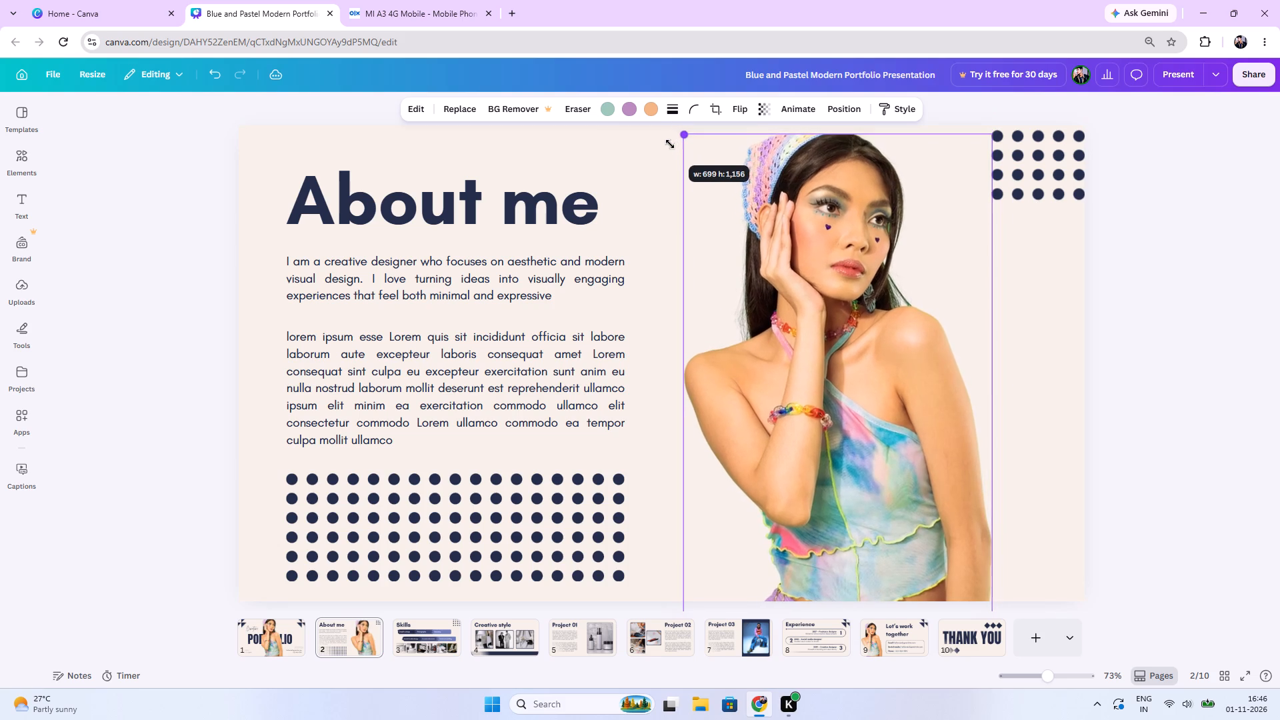
{"action": "left_click_drag", "start_coordinate": [670, 144], "coordinate": [668, 149]}
{"action": "left_click_drag", "start_coordinate": [723, 247], "coordinate": [723, 237]}
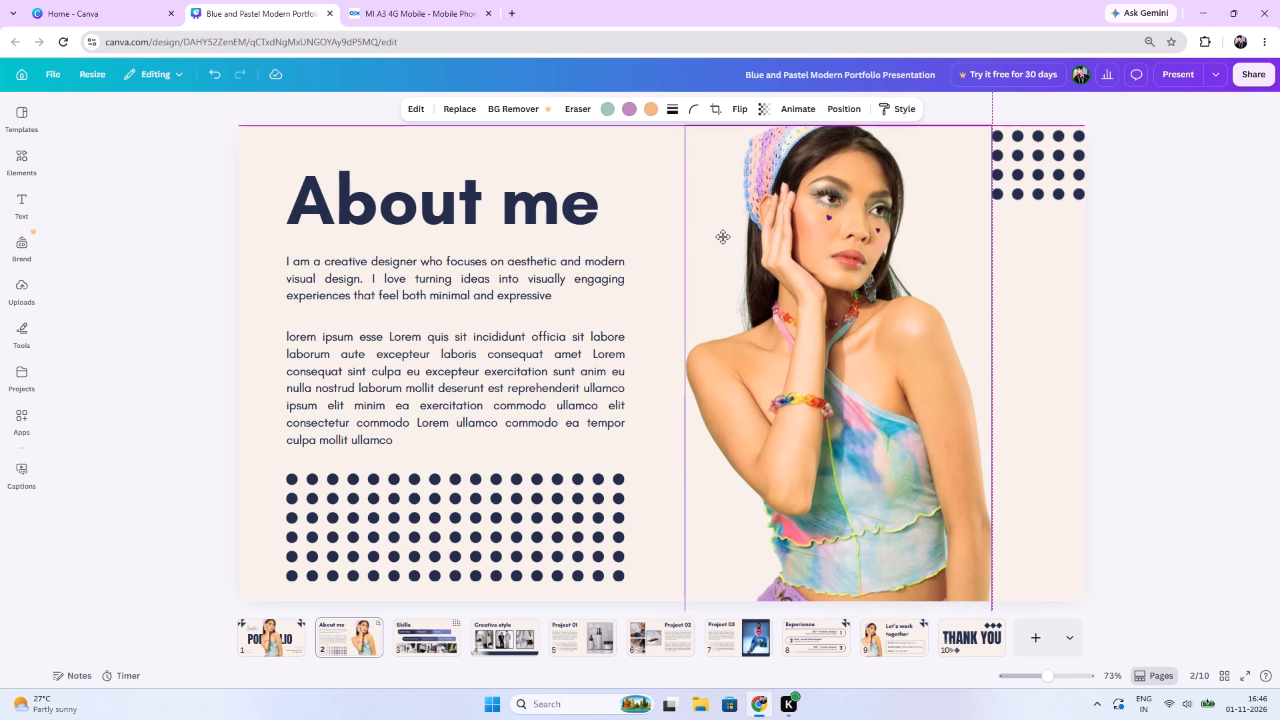
{"action": "left_click_drag", "start_coordinate": [723, 237], "coordinate": [723, 236]}
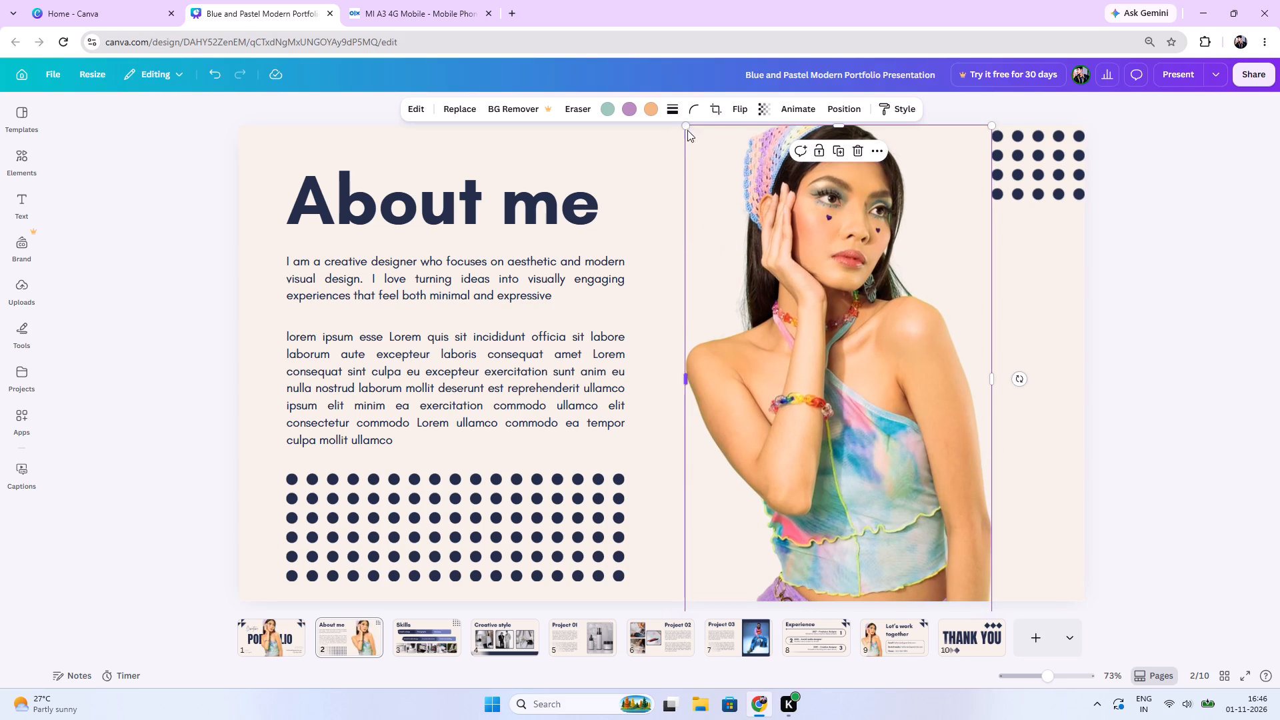
{"action": "left_click_drag", "start_coordinate": [685, 123], "coordinate": [687, 173]}
{"action": "left_click_drag", "start_coordinate": [751, 283], "coordinate": [749, 255]}
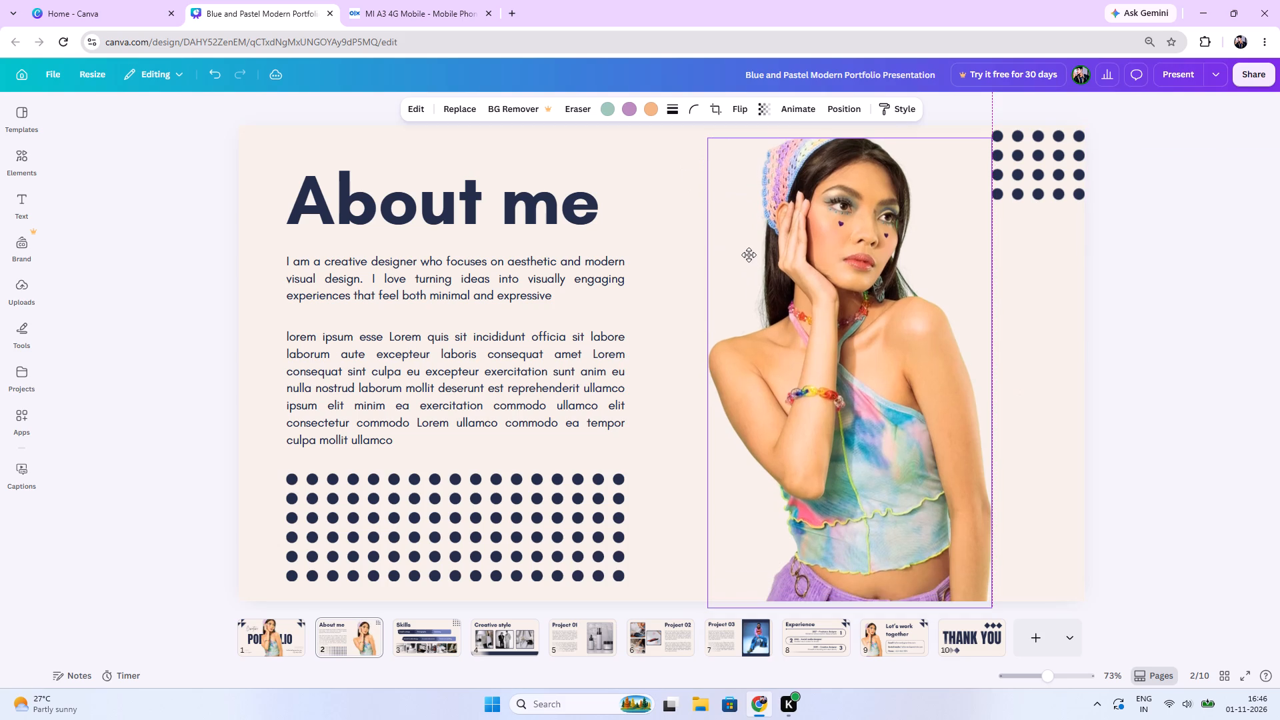
{"action": "left_click_drag", "start_coordinate": [749, 255], "coordinate": [747, 249]}
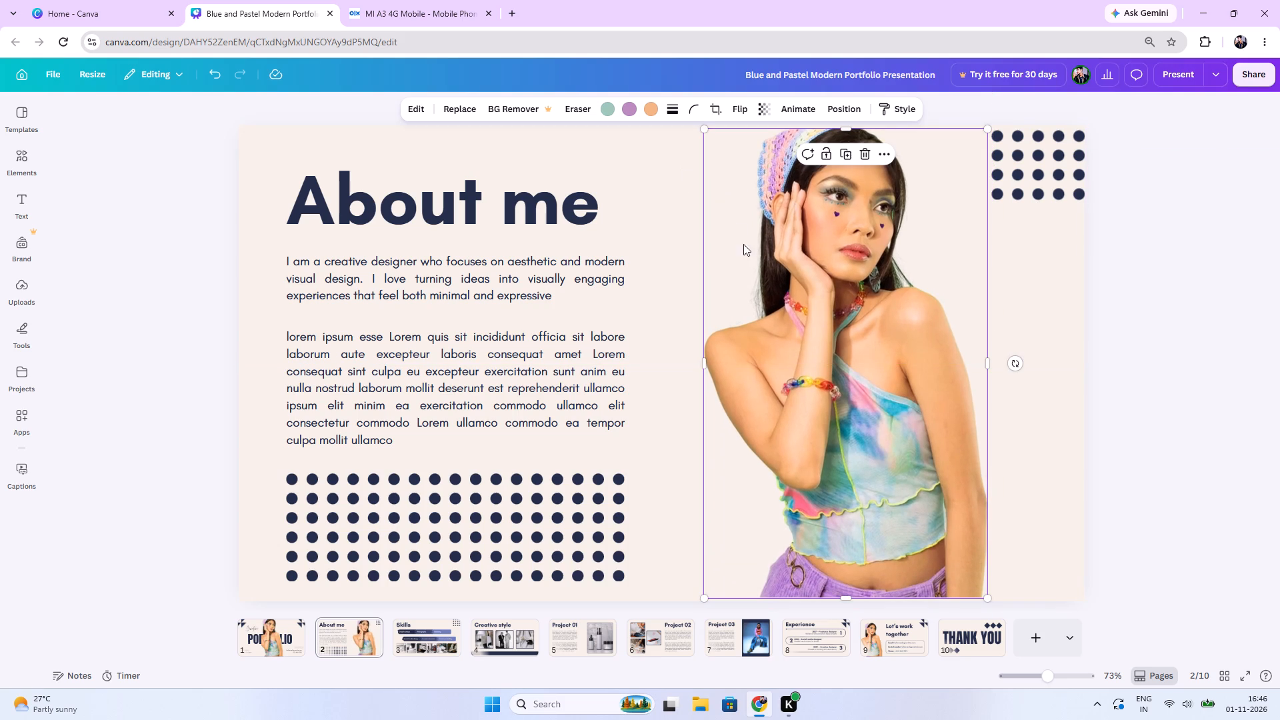
{"action": "left_click", "coordinate": [704, 131]}
{"action": "left_click", "coordinate": [632, 298]}
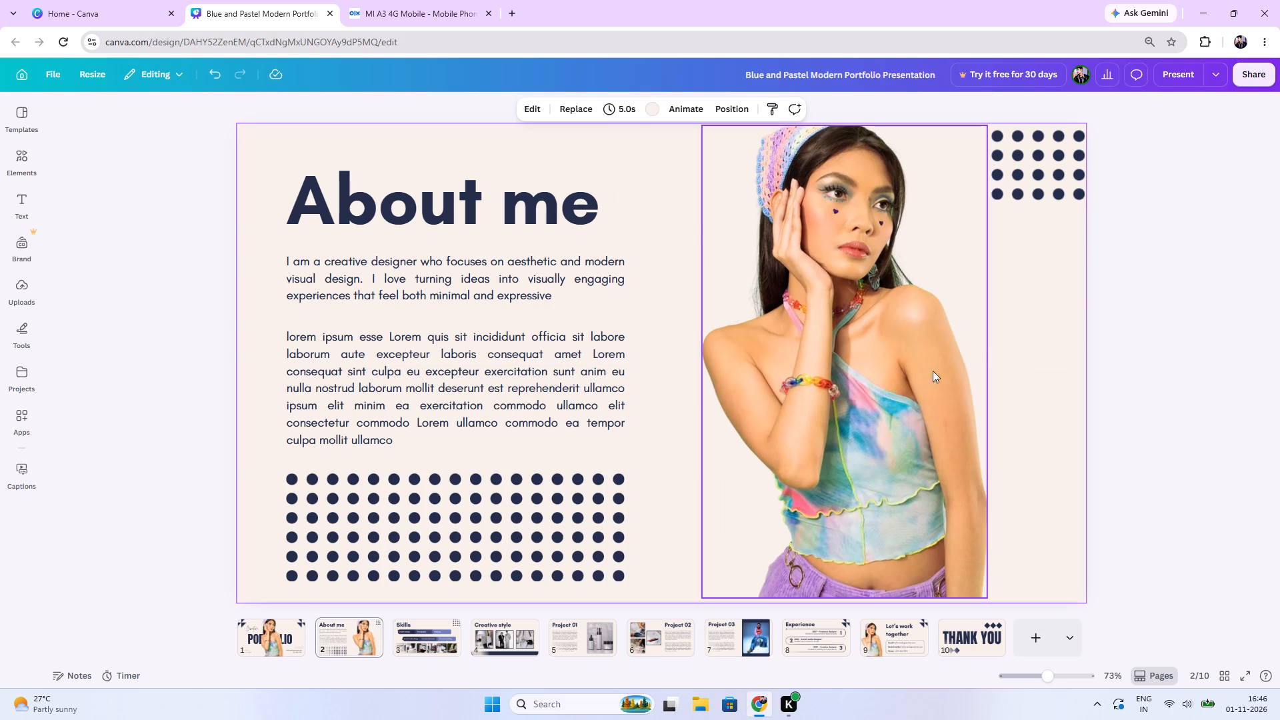
{"action": "left_click", "coordinate": [944, 379]}
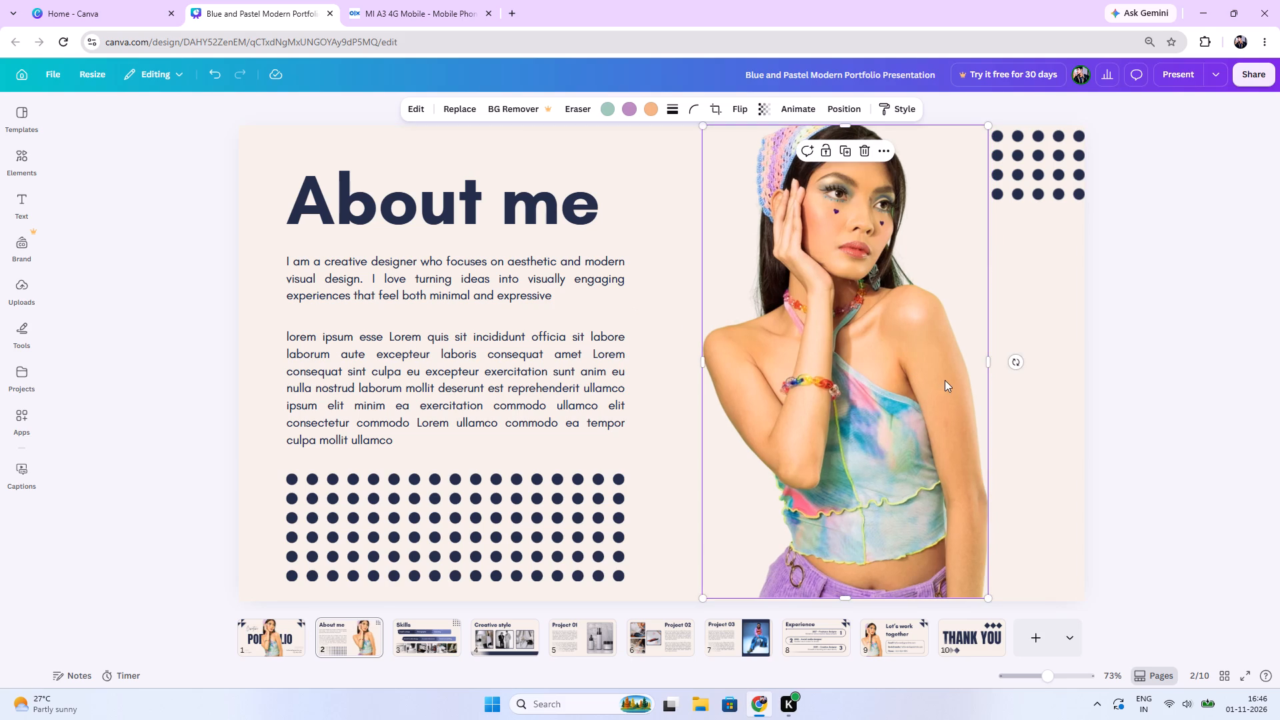
{"action": "left_click", "coordinate": [704, 128]}
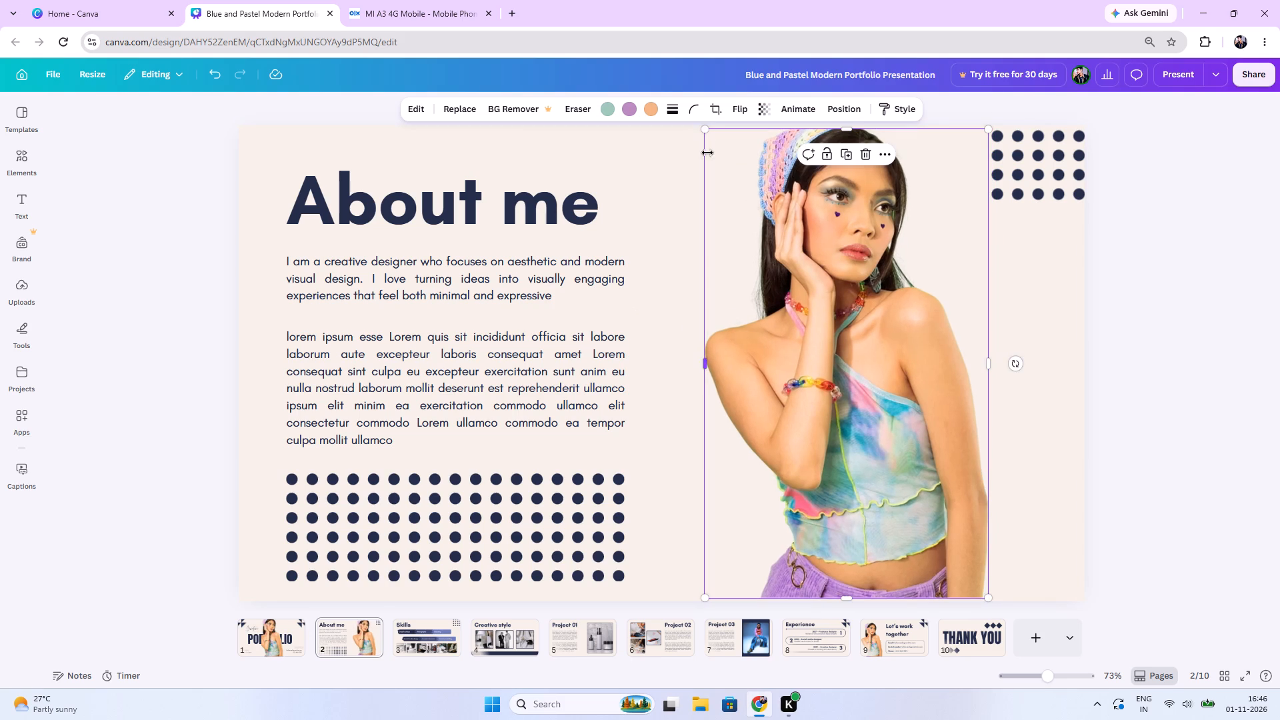
{"action": "left_click", "coordinate": [748, 208]}
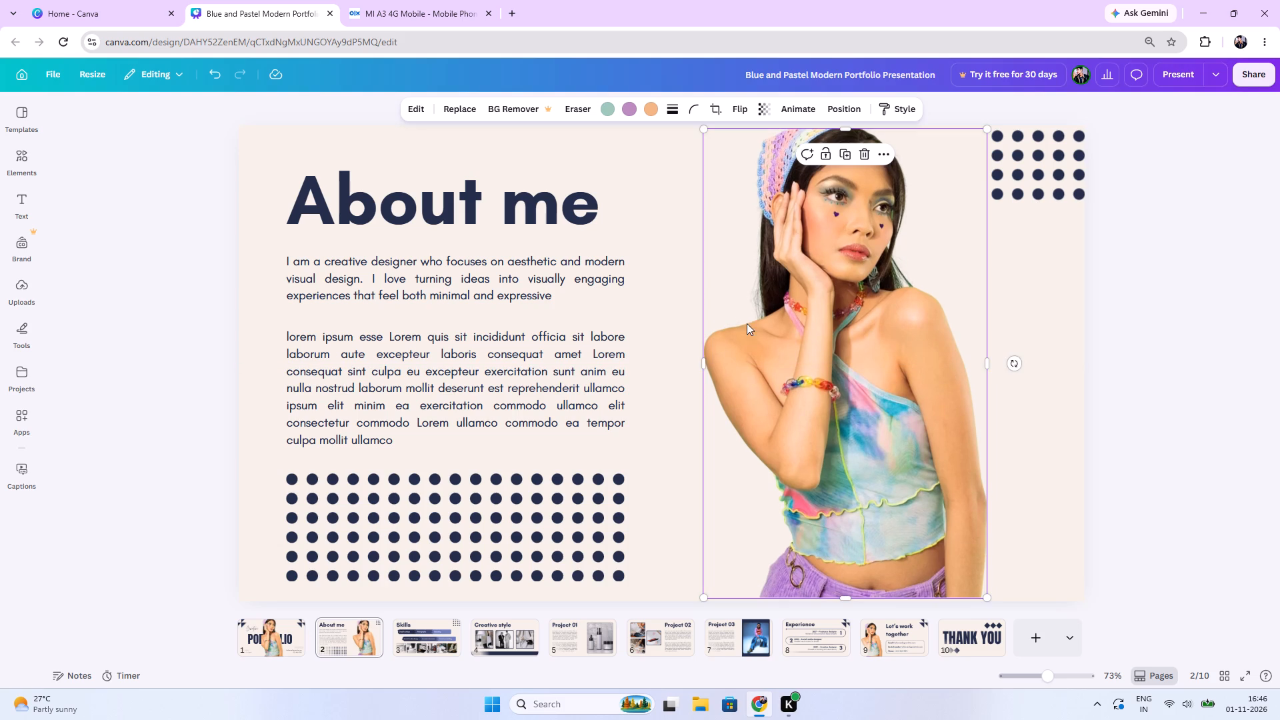
Extend the crop on the text-facing side of the woman's photo slightly outward to give her shoulder more room.
{"action": "left_click", "coordinate": [703, 366]}
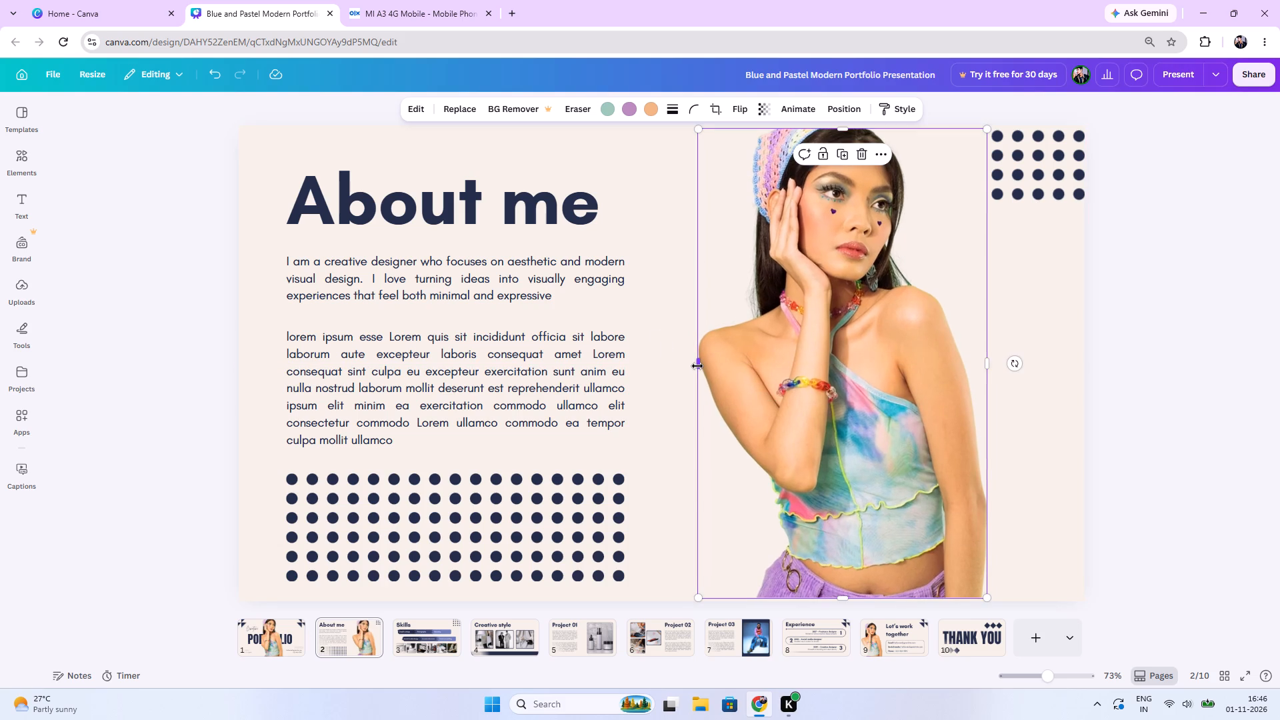
{"action": "left_click", "coordinate": [699, 366]}
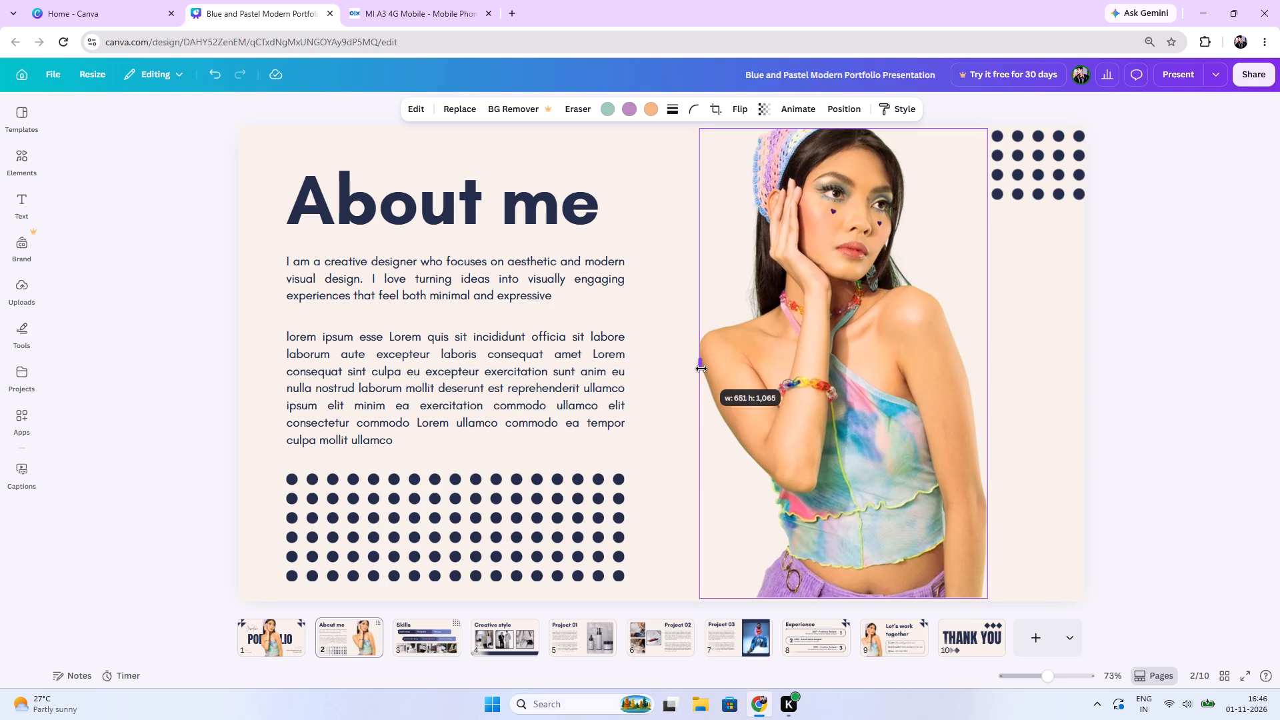
{"action": "left_click", "coordinate": [731, 373]}
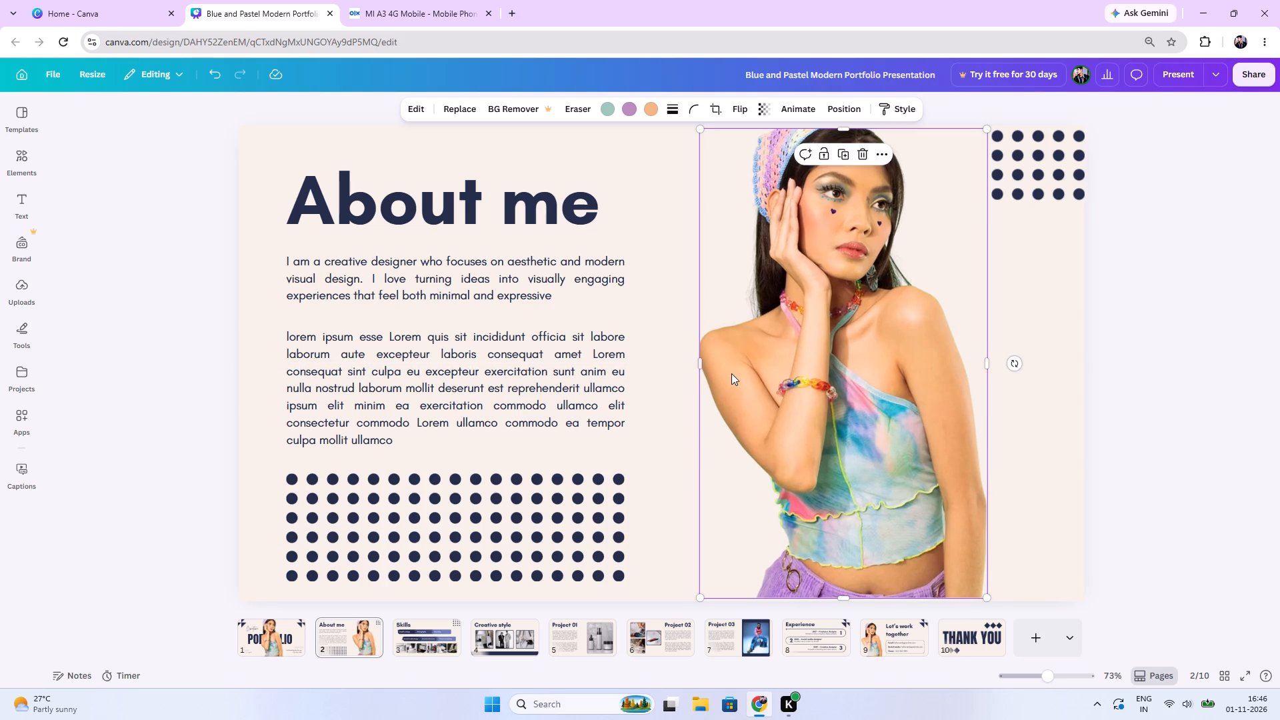
{"action": "left_click", "coordinate": [684, 376]}
{"action": "left_click", "coordinate": [768, 365]}
{"action": "left_click", "coordinate": [699, 365]}
{"action": "left_click", "coordinate": [858, 371]}
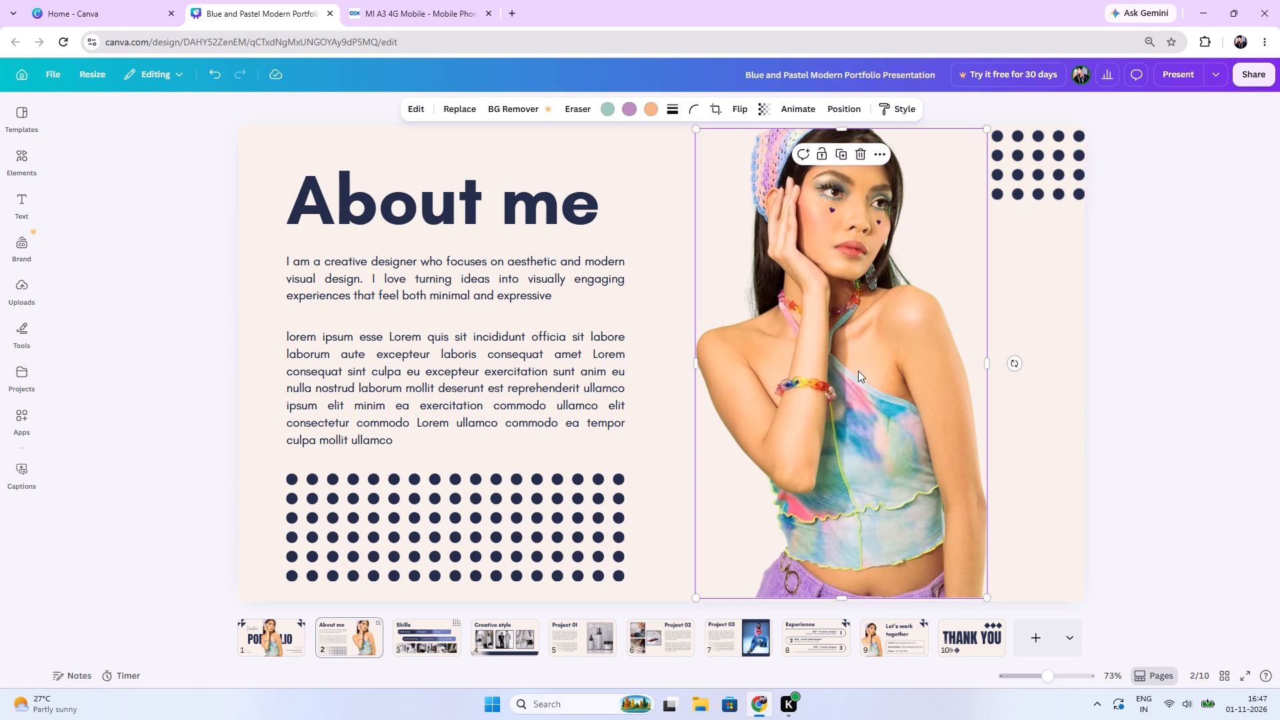
{"action": "left_click", "coordinate": [1059, 352]}
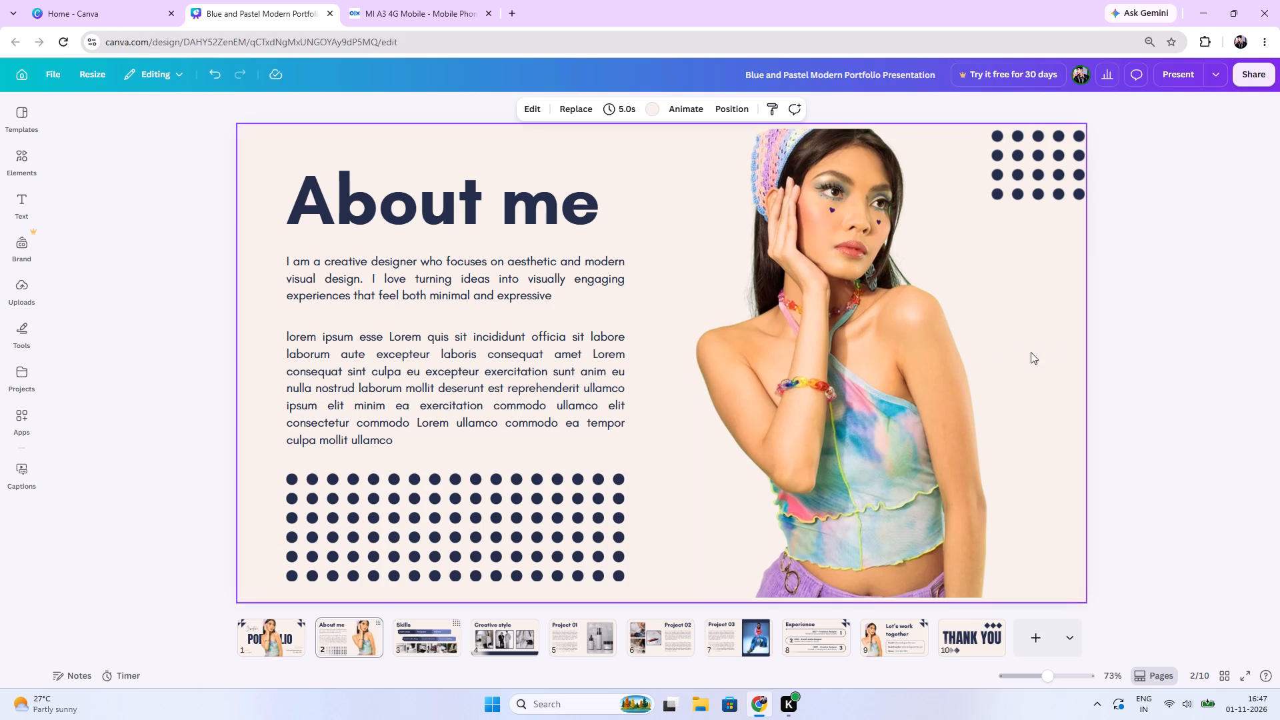
Adjust the small dot grid in the page's top-right corner so it sits directly beside the photo's edge.
{"action": "left_click", "coordinate": [971, 353]}
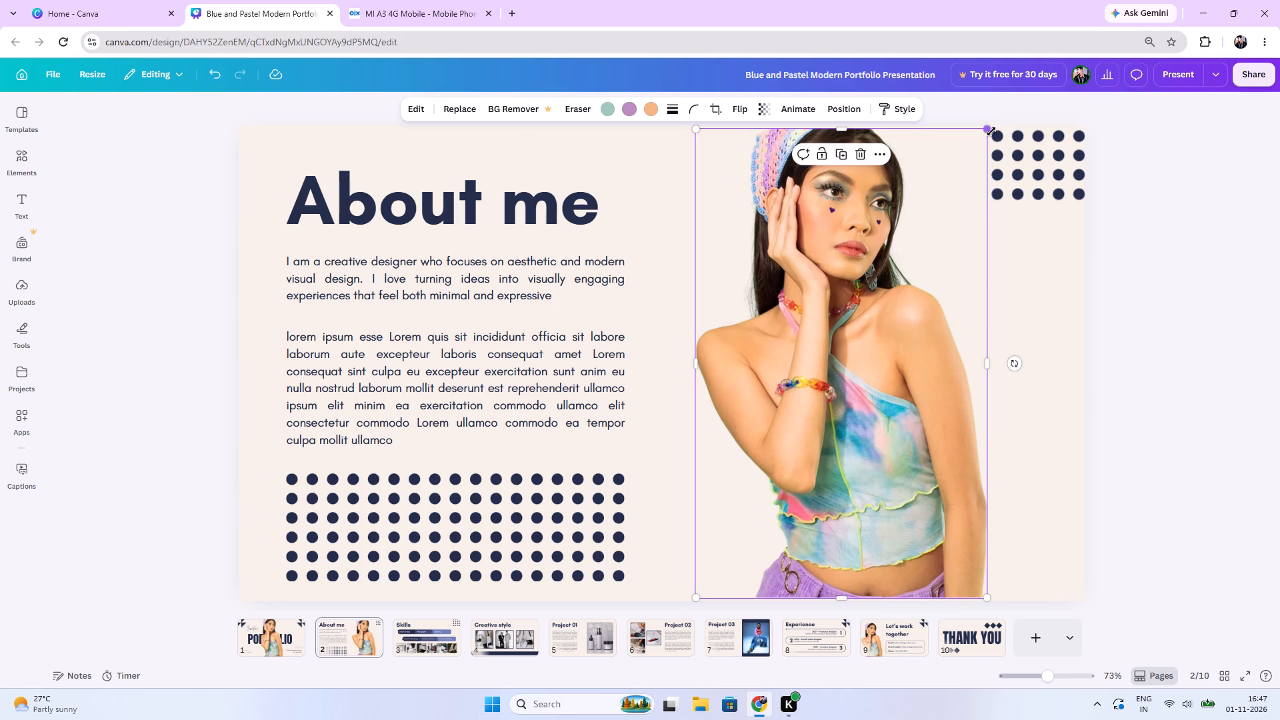
{"action": "left_click", "coordinate": [1025, 185]}
{"action": "left_click", "coordinate": [989, 197]}
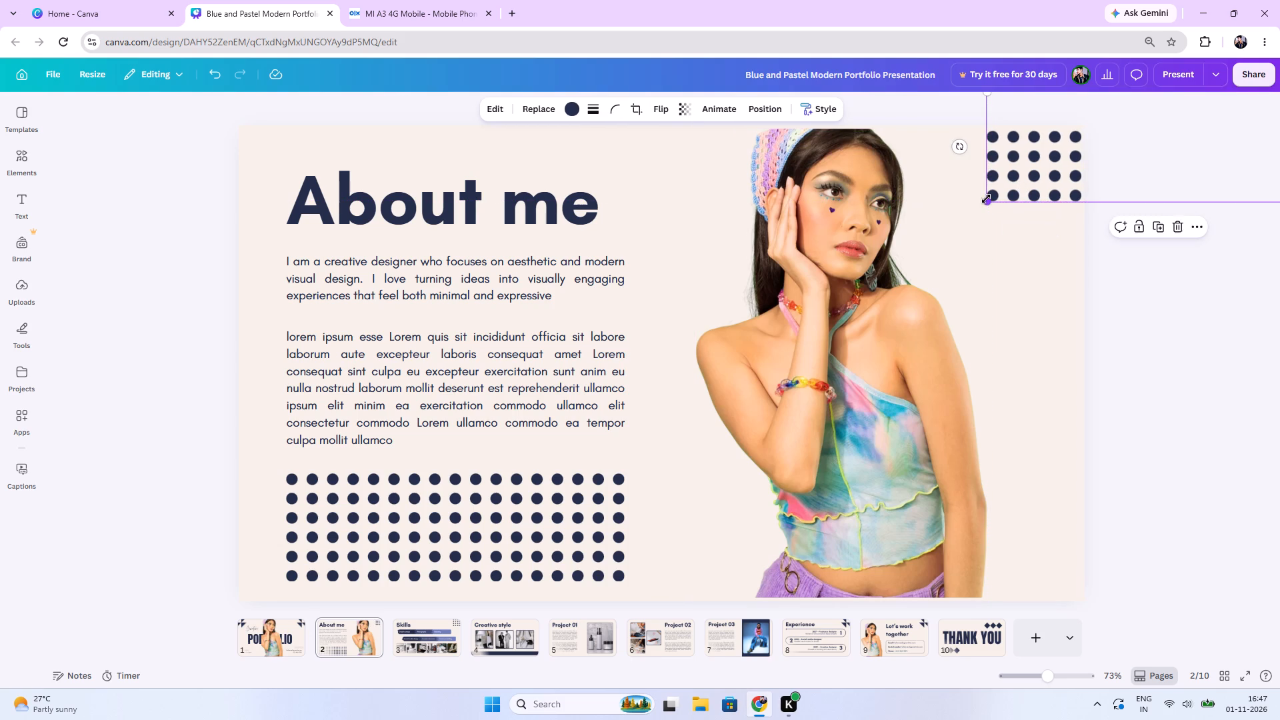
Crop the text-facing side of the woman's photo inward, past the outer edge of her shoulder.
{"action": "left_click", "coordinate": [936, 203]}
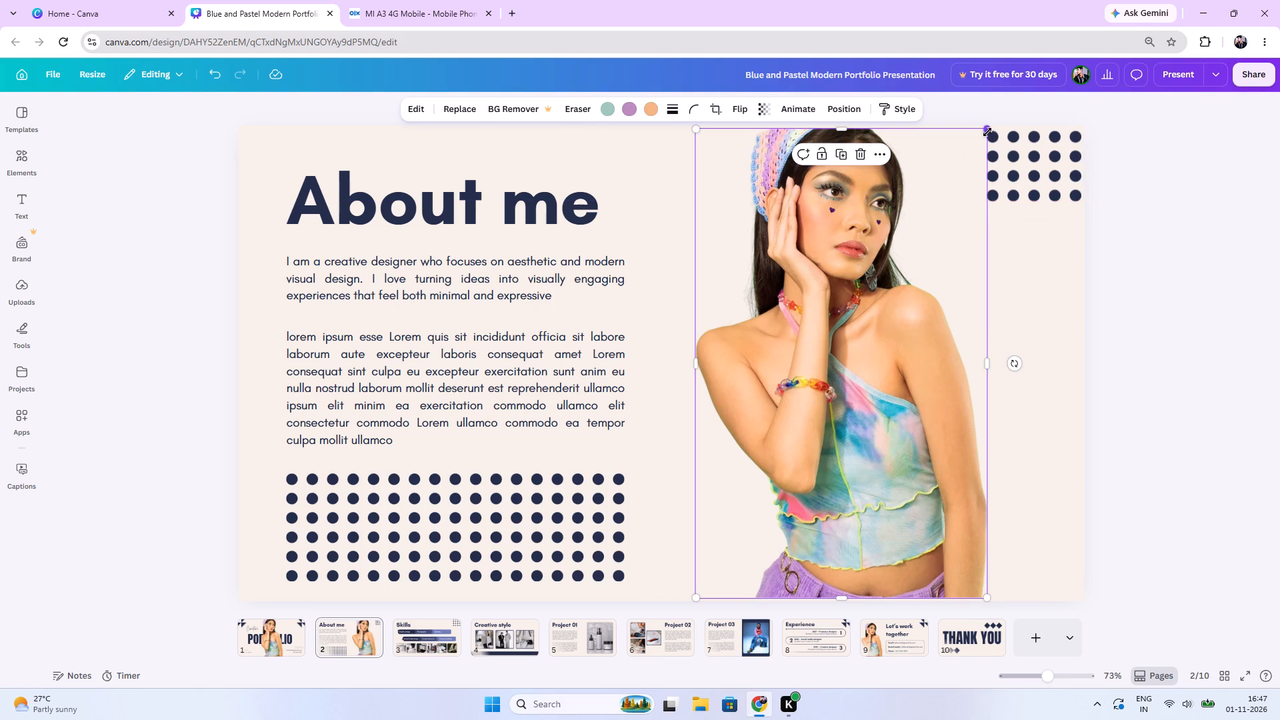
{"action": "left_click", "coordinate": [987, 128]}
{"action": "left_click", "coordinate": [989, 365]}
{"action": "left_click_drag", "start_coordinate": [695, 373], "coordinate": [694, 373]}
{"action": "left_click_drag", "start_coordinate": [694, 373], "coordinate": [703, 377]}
Scale the woman's photo down slightly and move it up against the page's top edge.
{"action": "left_click_drag", "start_coordinate": [707, 130], "coordinate": [707, 135]}
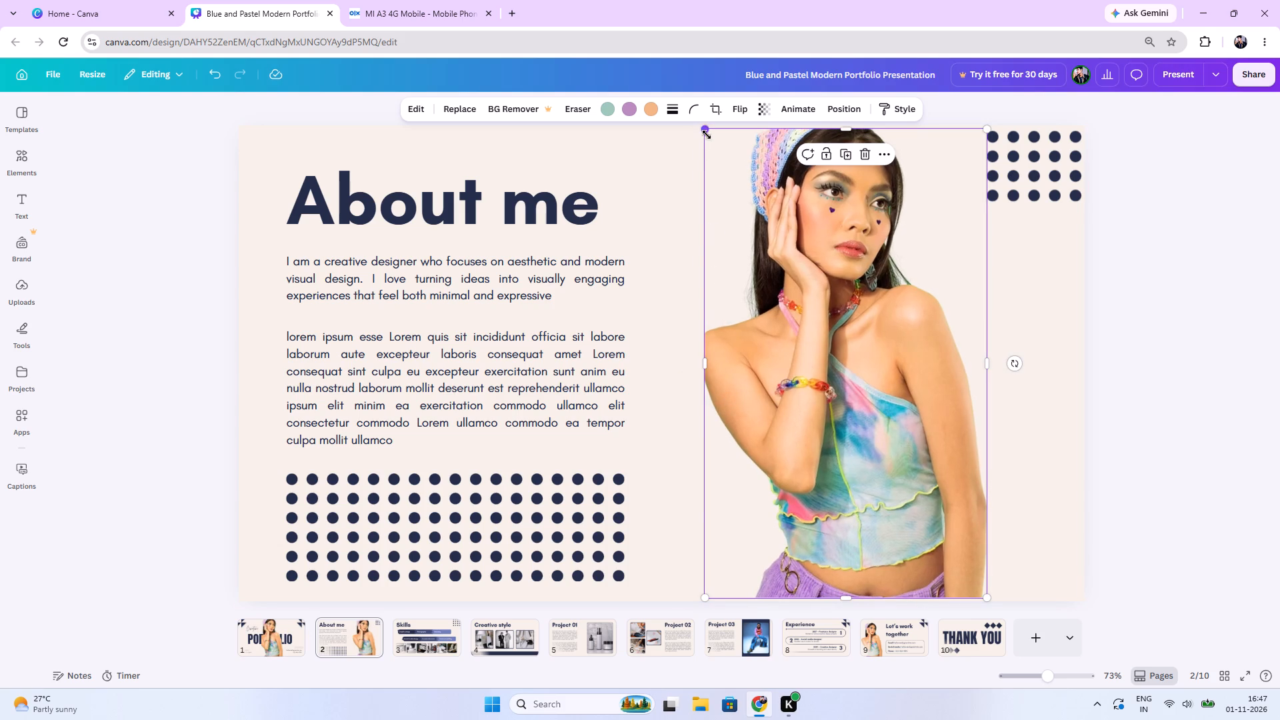
{"action": "left_click_drag", "start_coordinate": [707, 135], "coordinate": [707, 137]}
{"action": "left_click_drag", "start_coordinate": [715, 162], "coordinate": [717, 155]}
{"action": "left_click", "coordinate": [673, 317]}
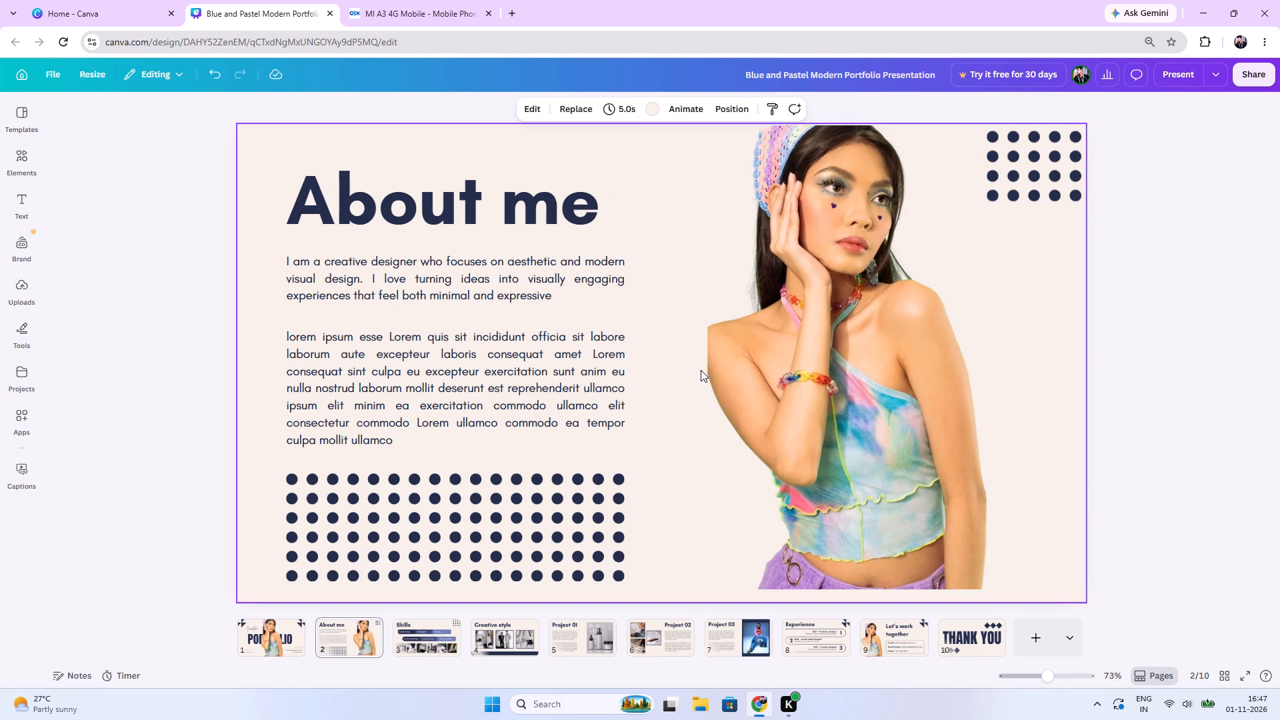
Extend the photo's text-facing crop edge outward to a width of about 660, including the woman's whole shoulder.
{"action": "left_click", "coordinate": [720, 357]}
{"action": "left_click_drag", "start_coordinate": [703, 358], "coordinate": [692, 359]}
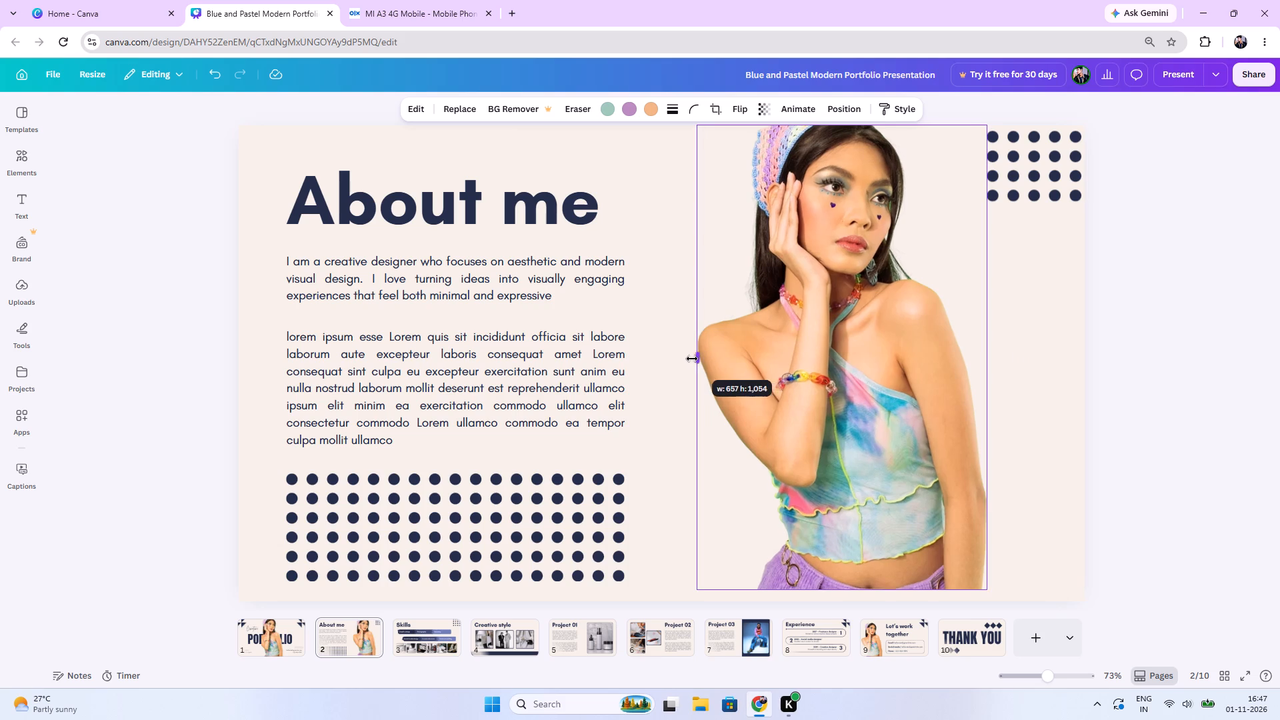
{"action": "left_click_drag", "start_coordinate": [692, 359], "coordinate": [691, 357]}
{"action": "left_click", "coordinate": [802, 365]}
{"action": "left_click", "coordinate": [1063, 374]}
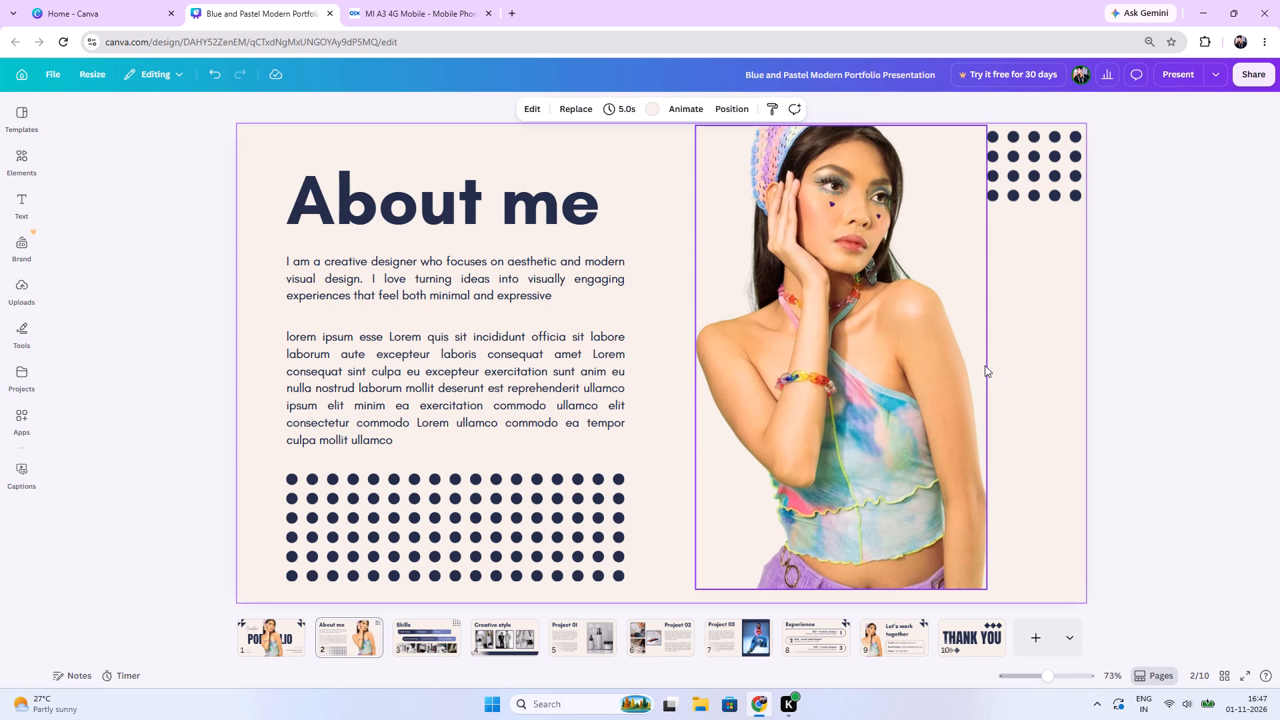
Shrink the woman's photo a little more and realign it with the page's top edge, slightly away from the dot grid.
{"action": "left_click", "coordinate": [771, 413]}
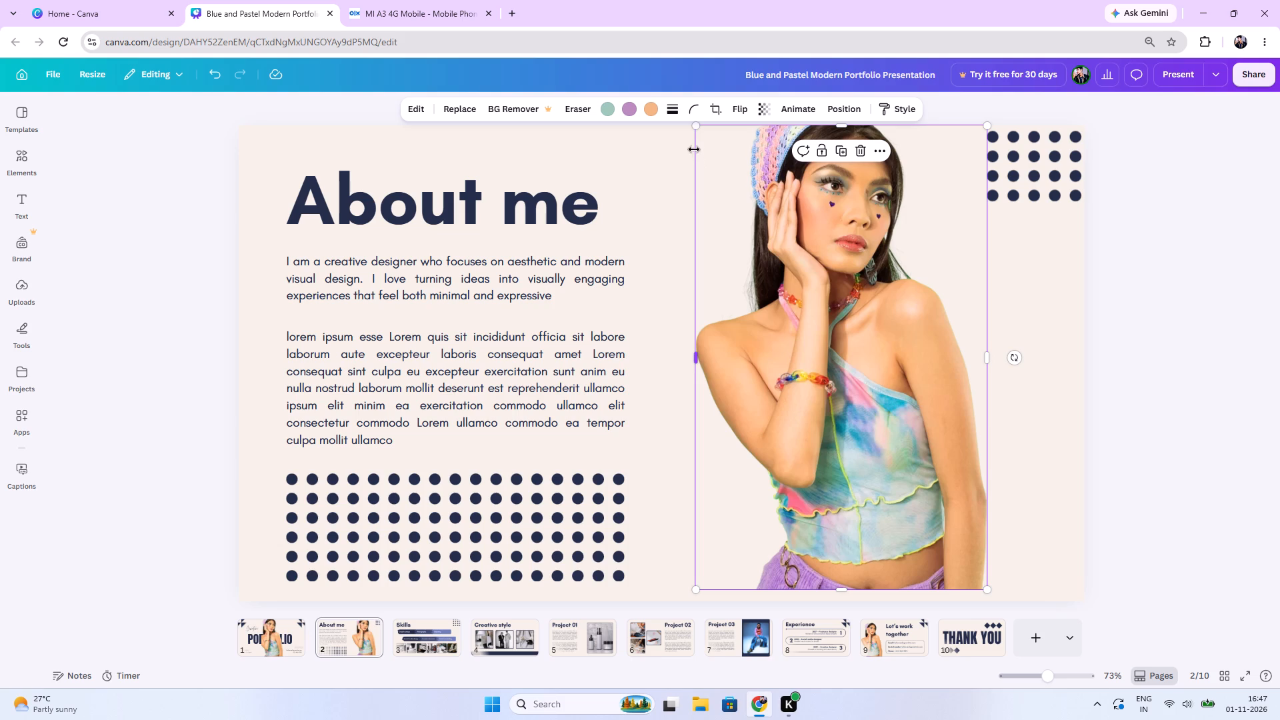
{"action": "left_click", "coordinate": [651, 165]}
{"action": "left_click", "coordinate": [768, 171]}
{"action": "left_click", "coordinate": [697, 127]}
{"action": "left_click", "coordinate": [943, 246]}
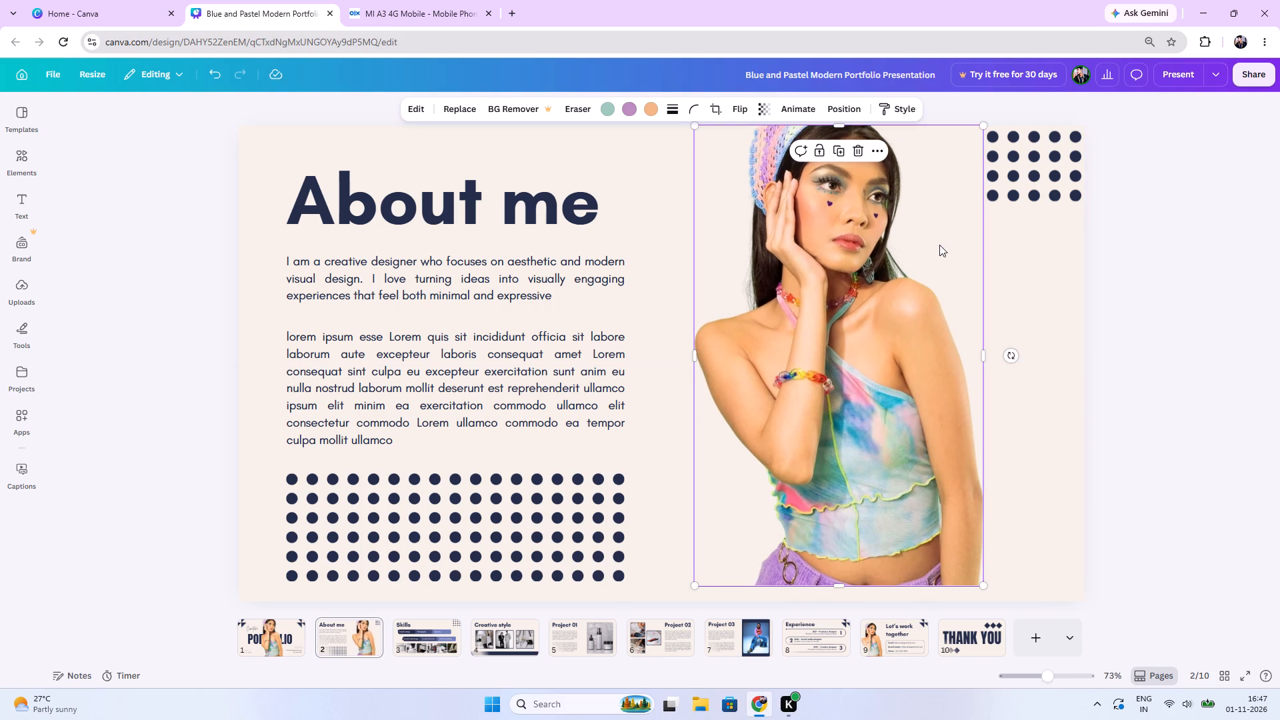
{"action": "left_click", "coordinate": [981, 585]}
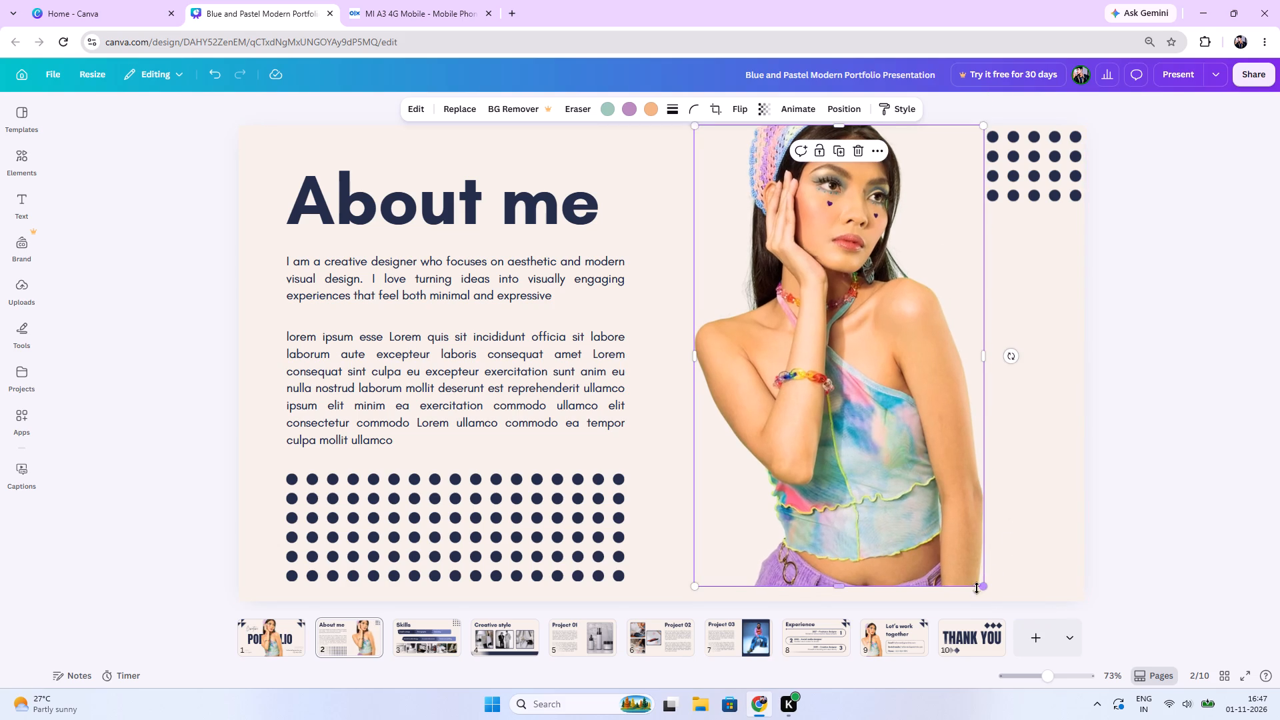
Extend the woman's photo crop downward to the page's bottom edge, keeping its top edge and width.
{"action": "left_click_drag", "start_coordinate": [841, 590], "coordinate": [841, 603]}
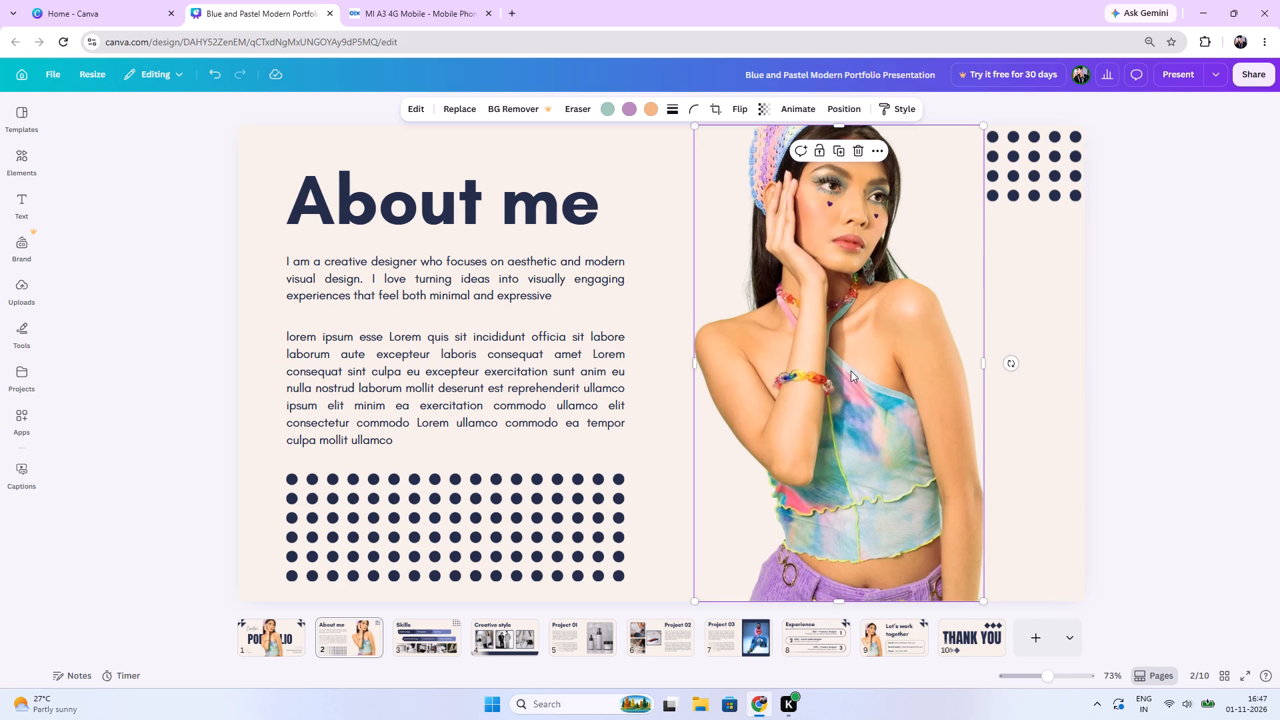
{"action": "left_click", "coordinate": [1112, 295]}
{"action": "left_click", "coordinate": [1051, 287]}
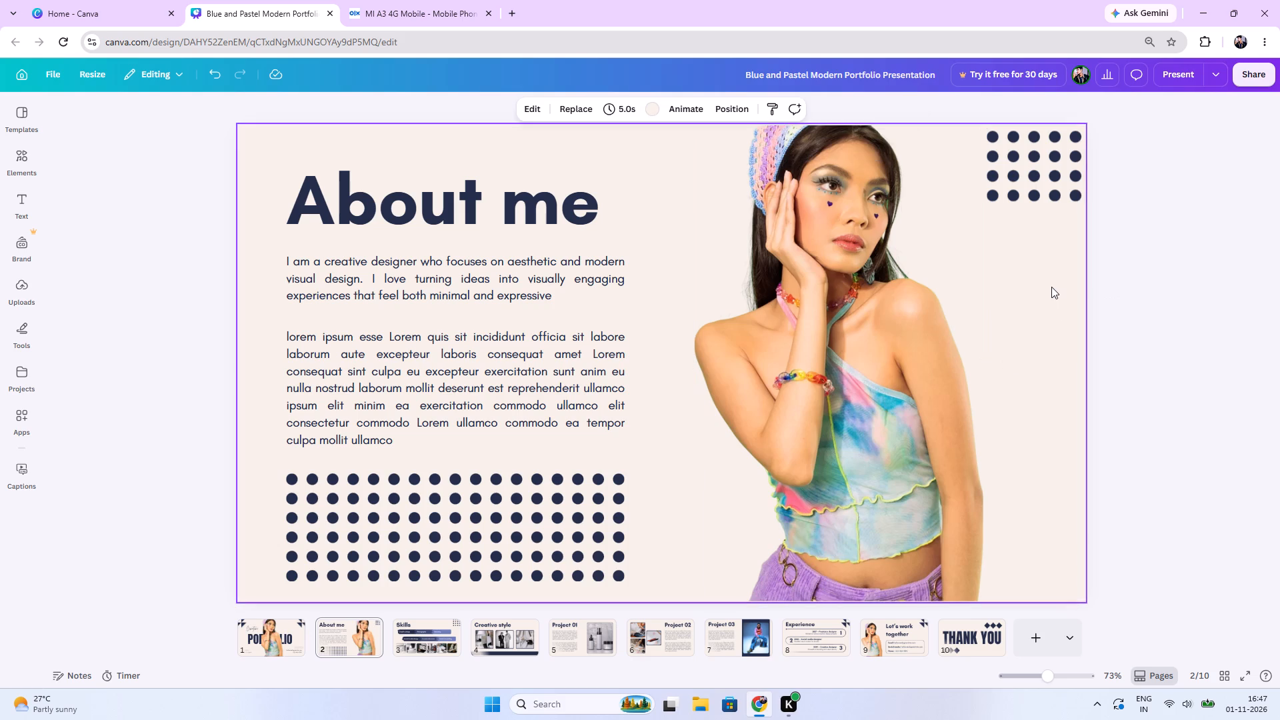
{"action": "left_click", "coordinate": [900, 297]}
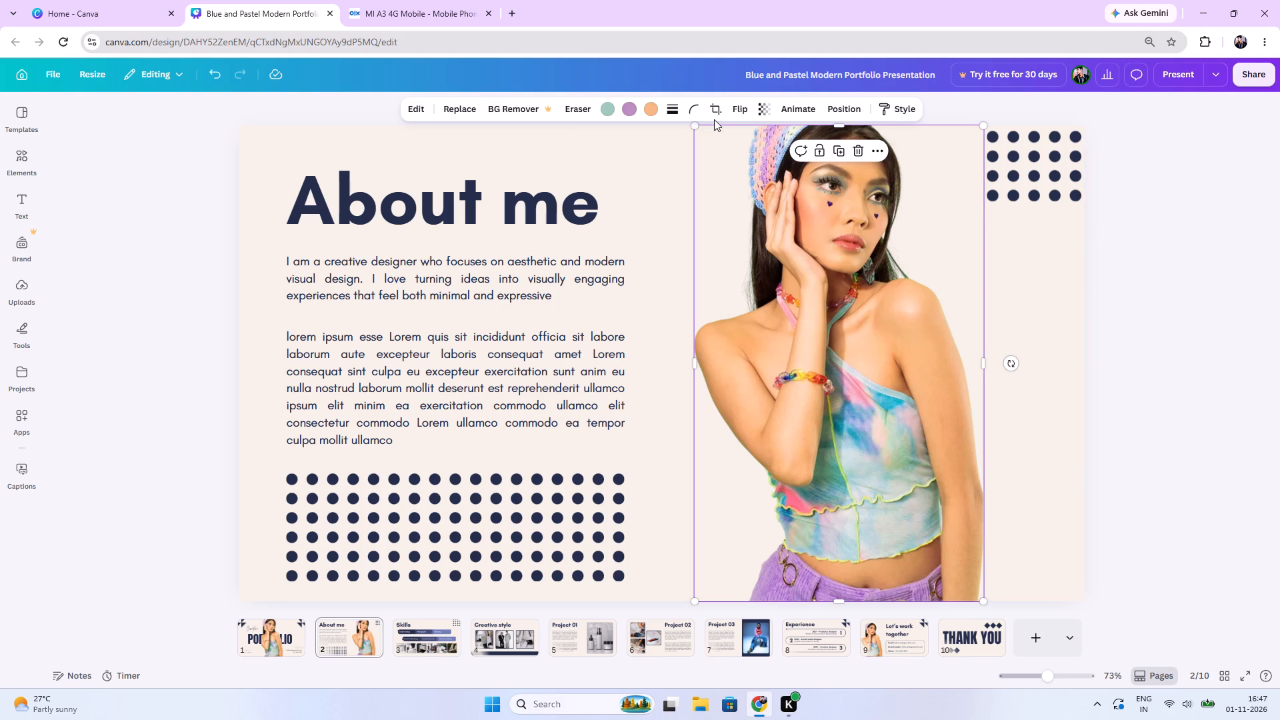
{"action": "left_click", "coordinate": [841, 126]}
{"action": "left_click", "coordinate": [650, 350]}
Widen the lorem ipsum paragraph's text box toward the woman's photo, stopping just short of her shoulder.
{"action": "left_click", "coordinate": [581, 365]}
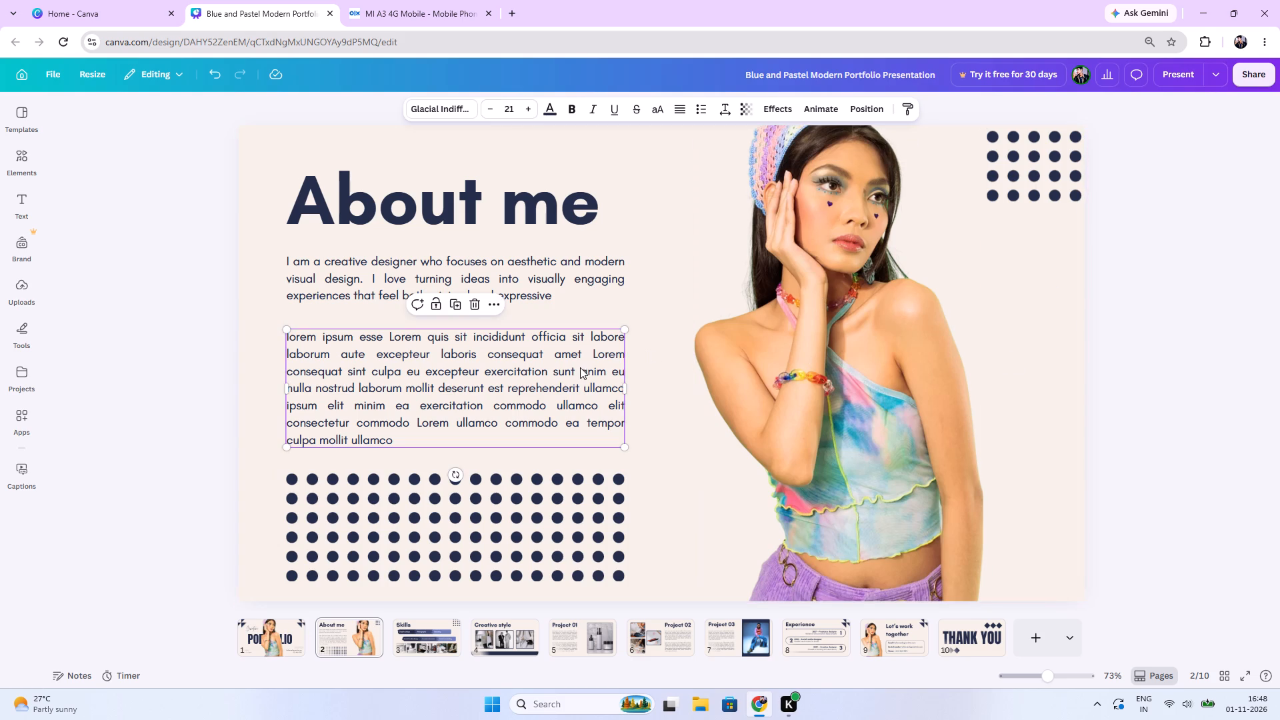
{"action": "left_click", "coordinate": [624, 388]}
{"action": "left_click_drag", "start_coordinate": [625, 389], "coordinate": [643, 389]}
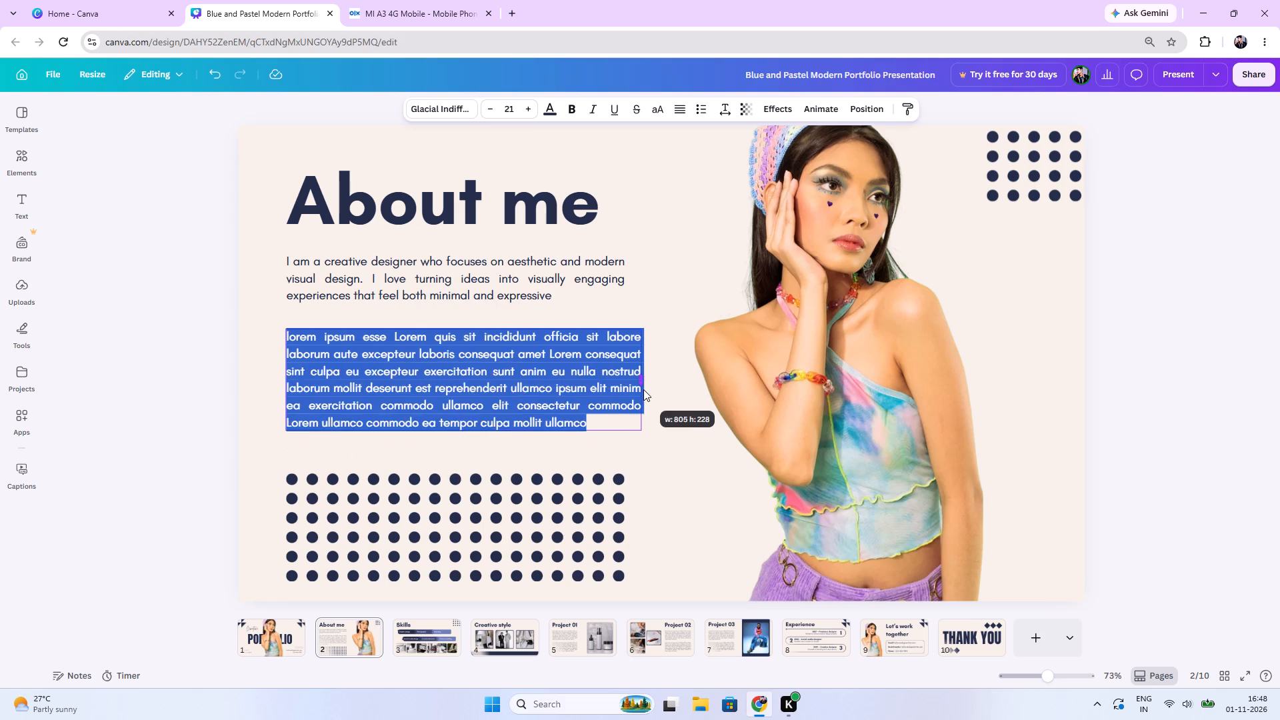
{"action": "left_click_drag", "start_coordinate": [643, 389], "coordinate": [675, 393]}
{"action": "left_click", "coordinate": [439, 395]}
{"action": "left_click", "coordinate": [430, 467]}
Shrink the large dot grid beneath the paragraphs to about three quarters of its size, keeping its lower-left corner in place.
{"action": "left_click", "coordinate": [480, 531]}
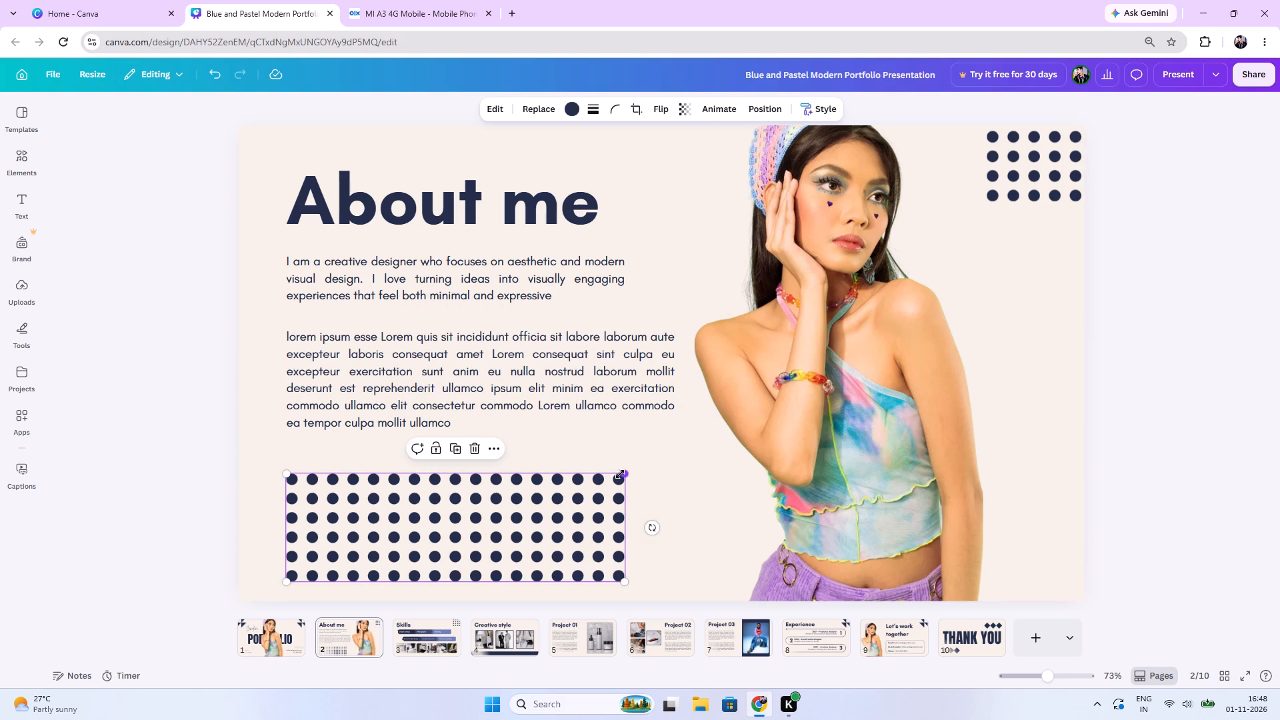
{"action": "left_click_drag", "start_coordinate": [620, 474], "coordinate": [659, 456]}
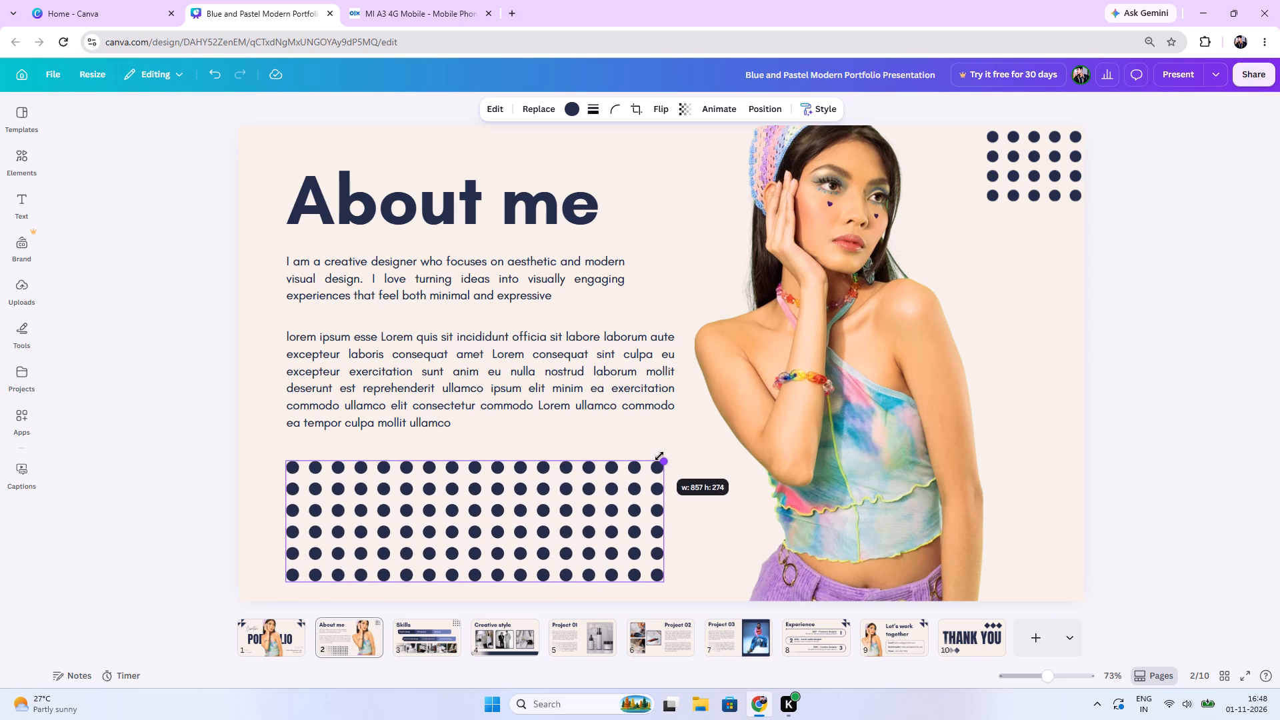
{"action": "left_click_drag", "start_coordinate": [659, 456], "coordinate": [633, 457]}
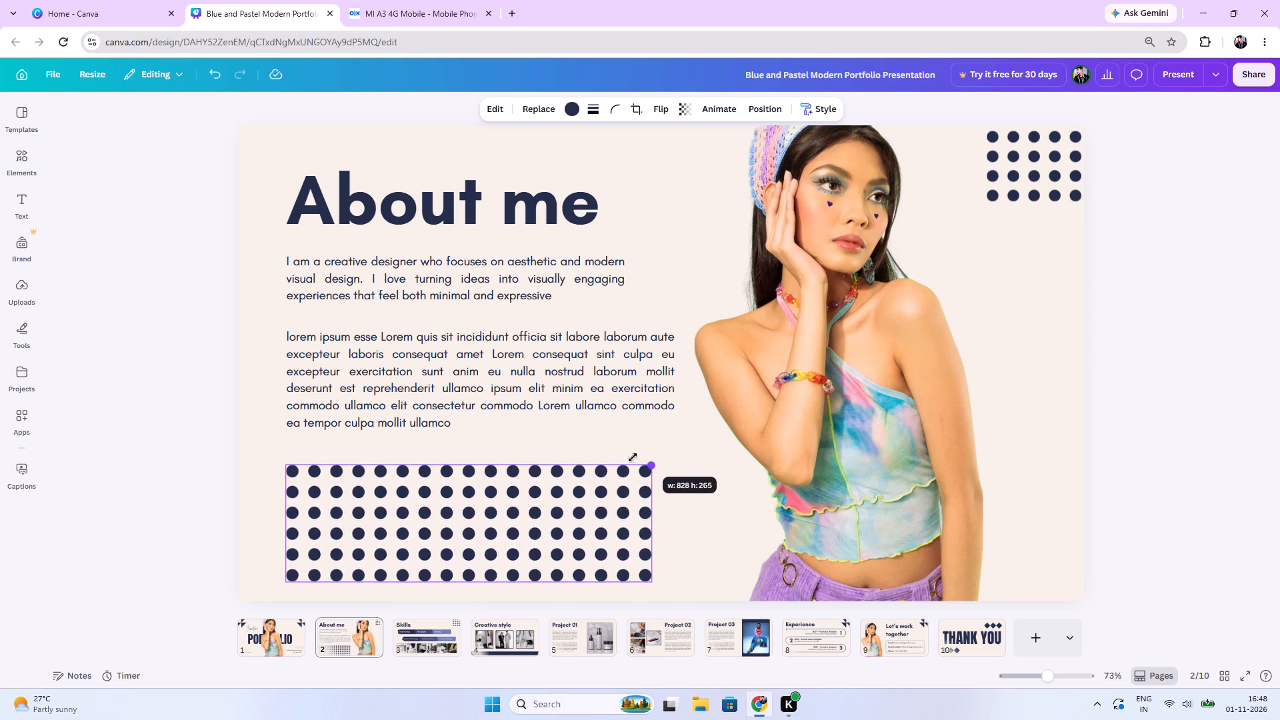
{"action": "left_click_drag", "start_coordinate": [633, 457], "coordinate": [526, 467]}
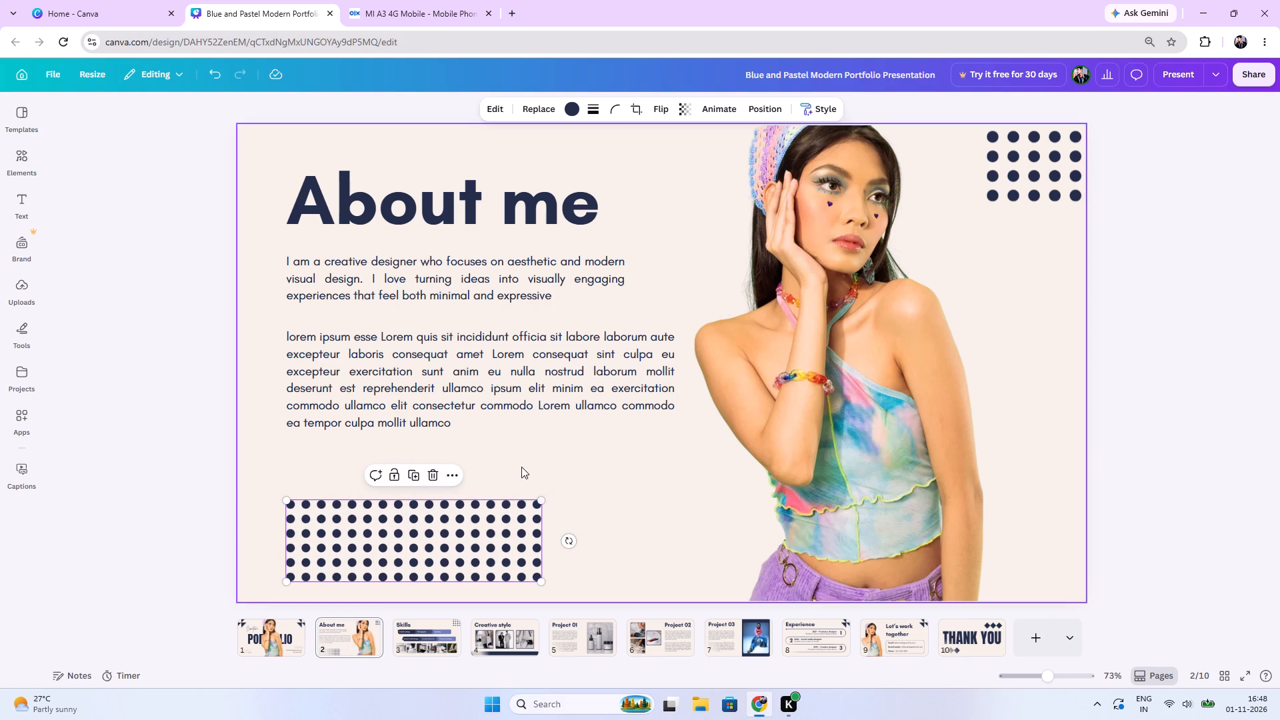
Nudge the lorem ipsum paragraph down for a wider gap below the introductory paragraph, and slightly to the left.
{"action": "left_click", "coordinate": [406, 365]}
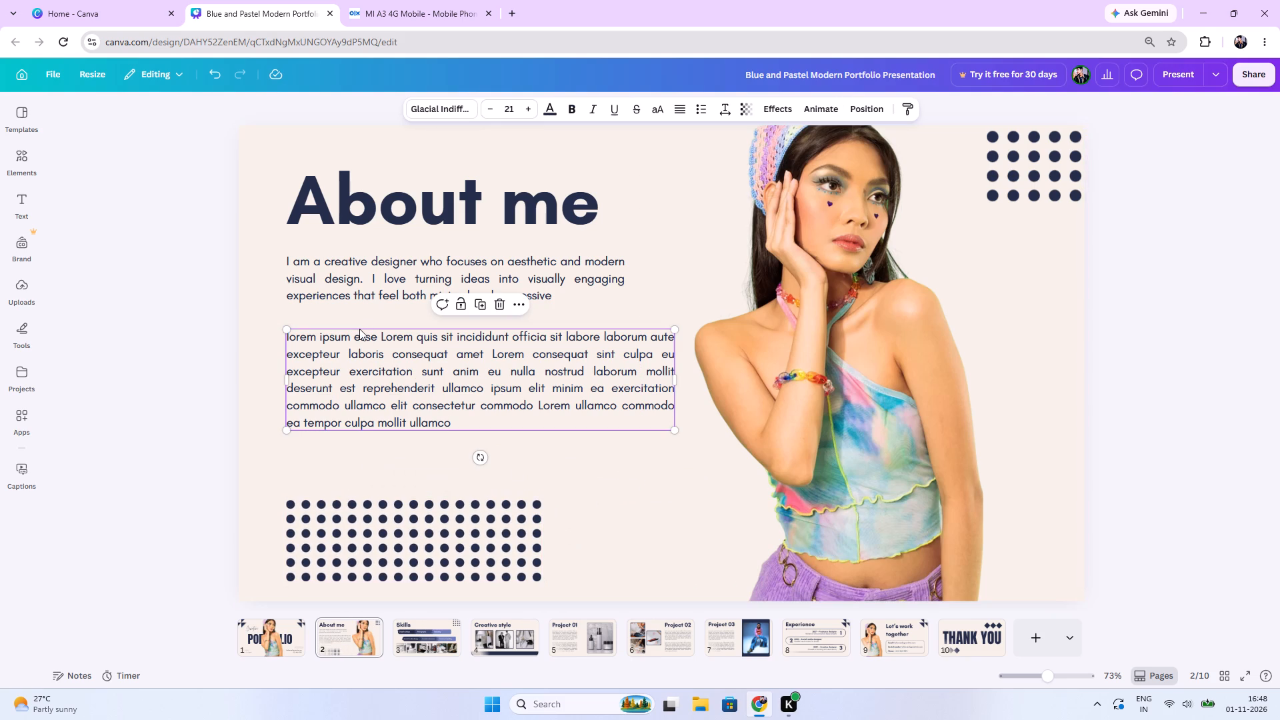
{"action": "key", "text": "Down"}
{"action": "key", "text": "Down"}
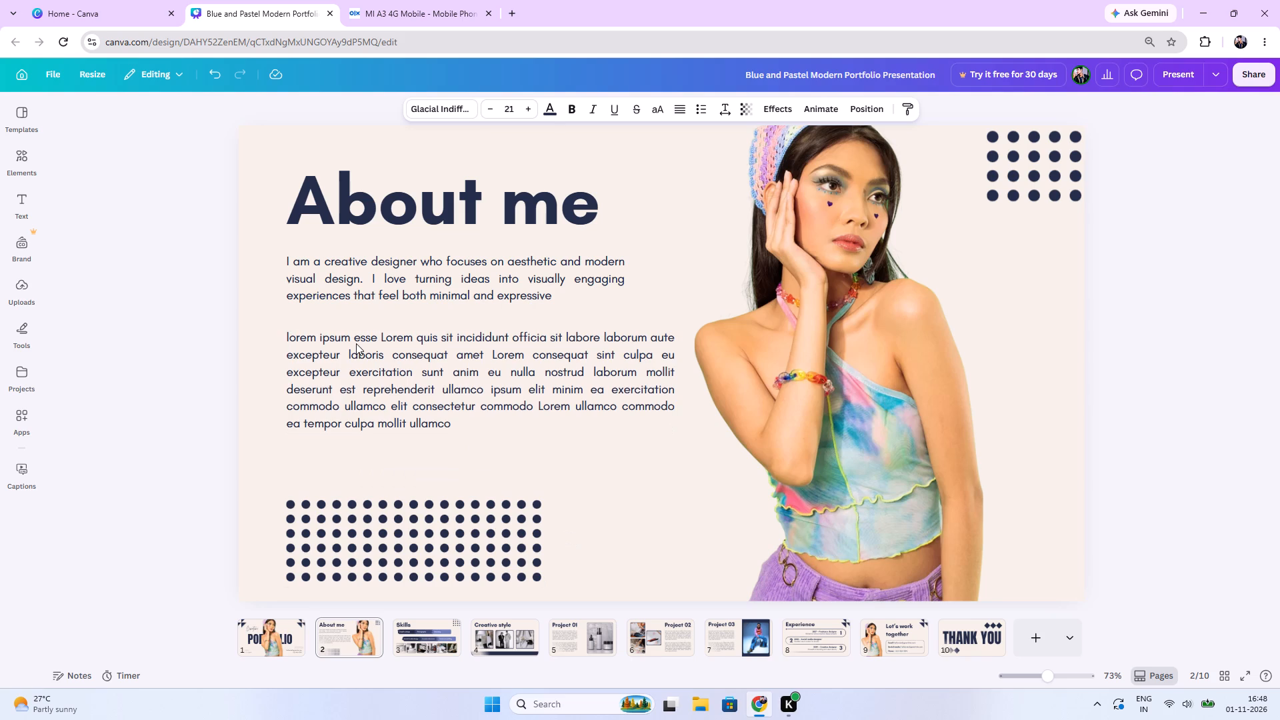
{"action": "key", "text": "Down"}
{"action": "key", "text": "Down"}
{"action": "key", "text": "Down"}
{"action": "key", "text": "Down"}
{"action": "key", "text": "Down"}
{"action": "key", "text": "Down"}
{"action": "key", "text": "Down"}
{"action": "key", "text": "Down"}
{"action": "key", "text": "Down"}
{"action": "key", "text": "Down"}
{"action": "key", "text": "Down"}
{"action": "key", "text": "Down"}
{"action": "key", "text": "Down"}
{"action": "key", "text": "Down"}
{"action": "key", "text": "Down"}
{"action": "key", "text": "Down"}
{"action": "key", "text": "Down"}
{"action": "key", "text": "Down"}
{"action": "key", "text": "Down"}
{"action": "key", "text": "Down"}
{"action": "key", "text": "Down"}
{"action": "key", "text": "Down"}
{"action": "key", "text": "Down"}
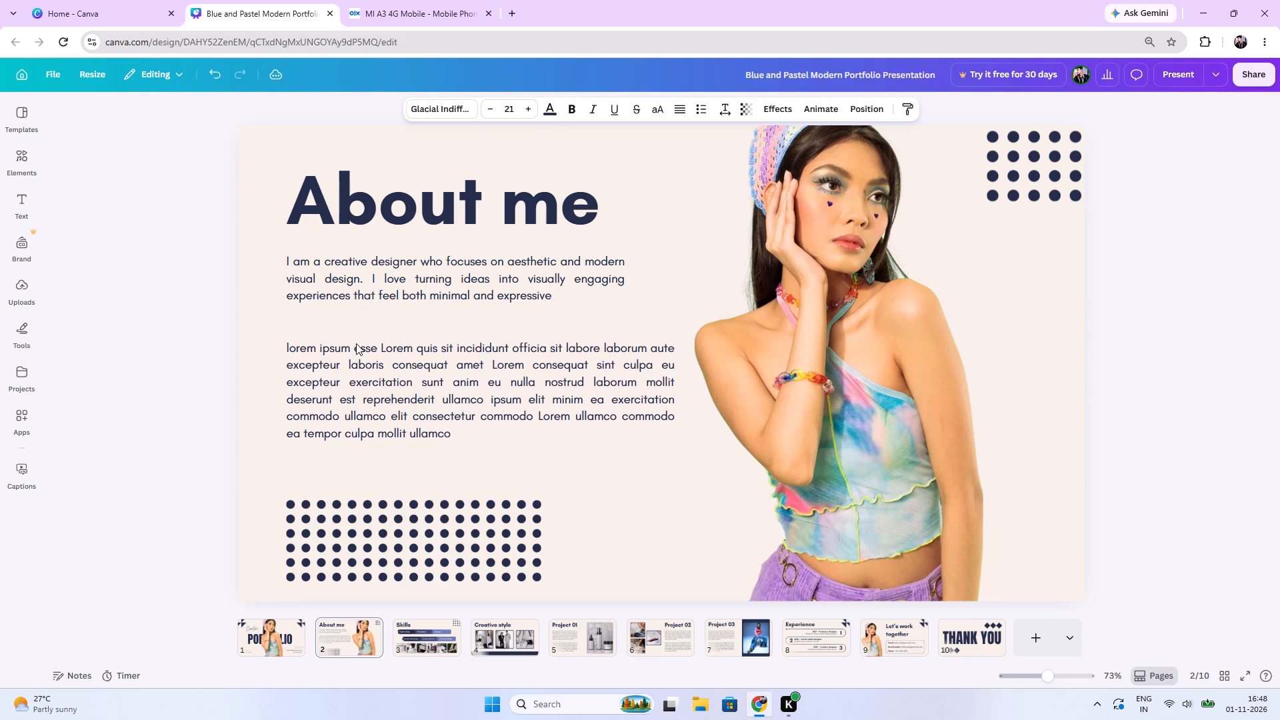
{"action": "key", "text": "Left"}
{"action": "key", "text": "Left"}
{"action": "key", "text": "Left"}
{"action": "key", "text": "Left"}
{"action": "key", "text": "Left"}
{"action": "key", "text": "Left"}
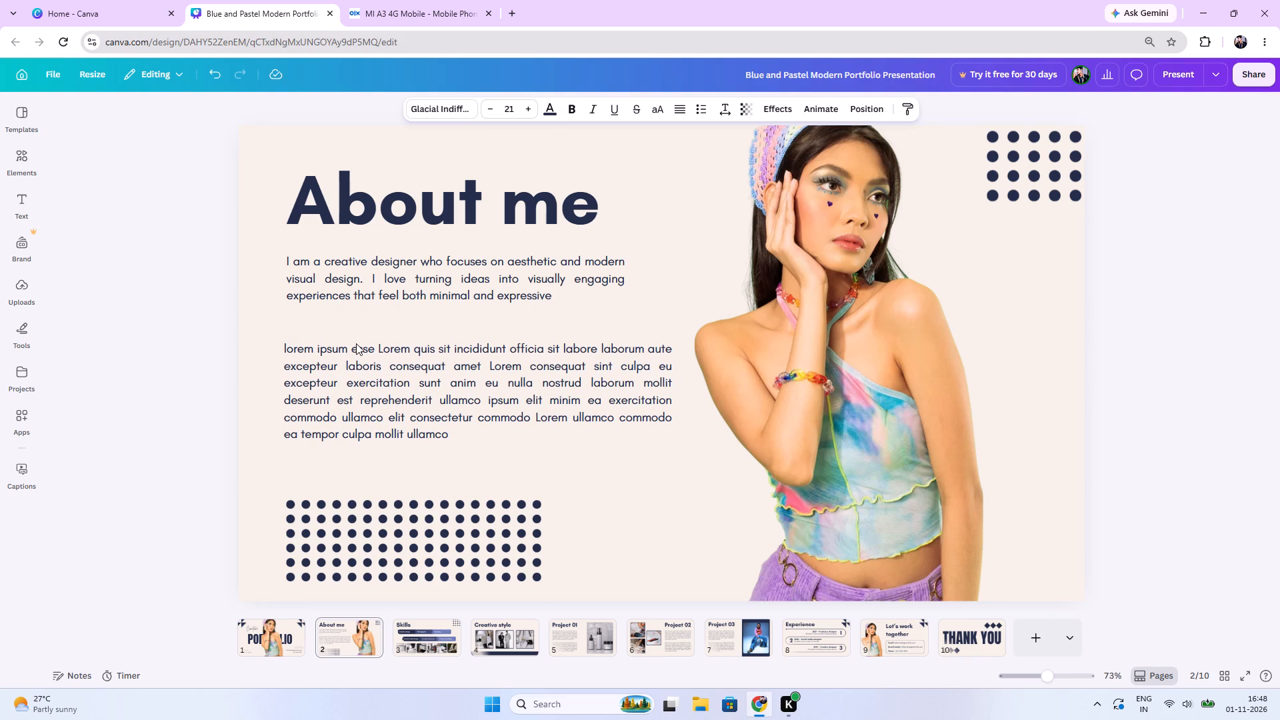
Extend the introductory paragraph's left edge to line up with the lorem ipsum paragraph, making its box about 774 wide.
{"action": "left_click", "coordinate": [369, 287]}
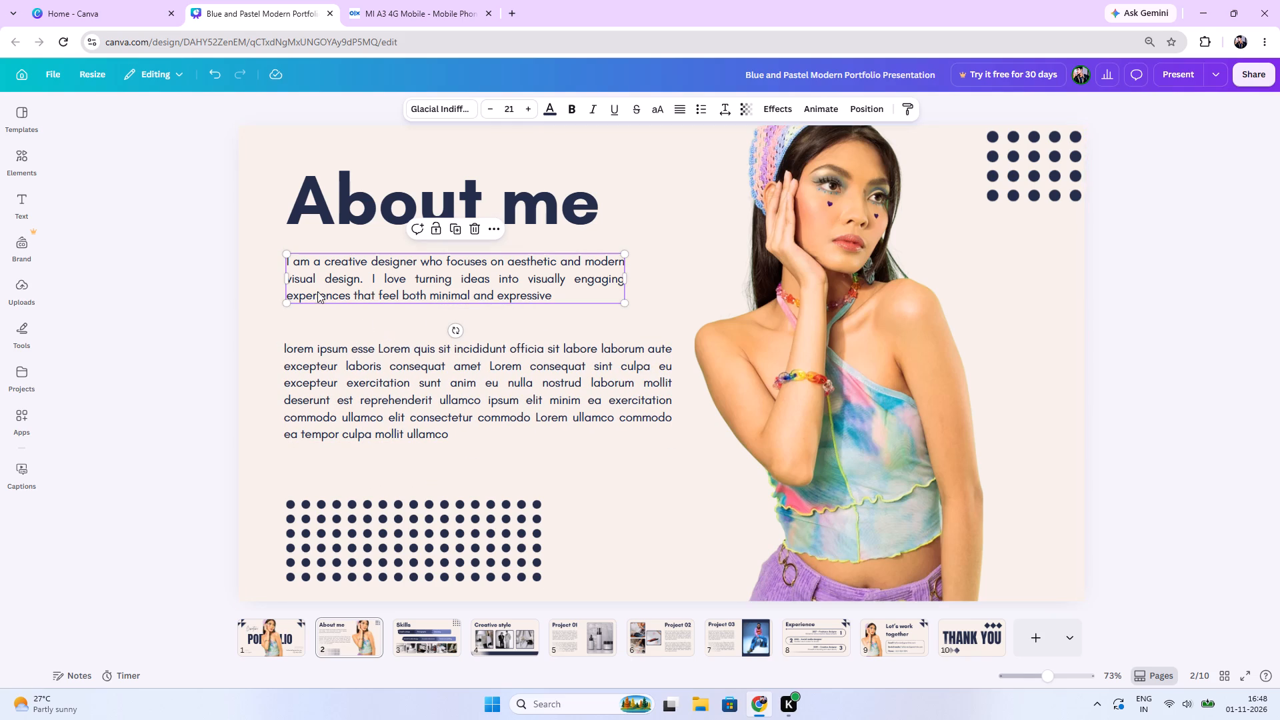
{"action": "left_click", "coordinate": [286, 281]}
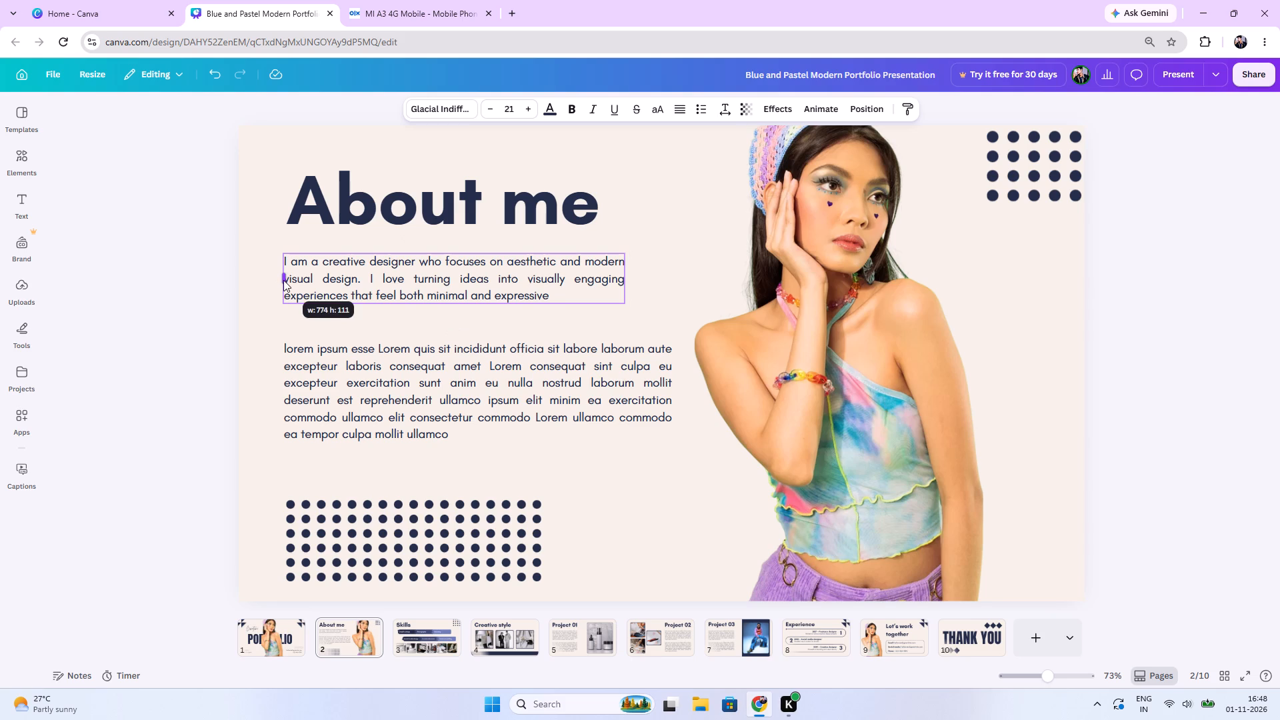
Narrow the About me heading's text box from its right side to a width of about 728.
{"action": "left_click", "coordinate": [399, 183]}
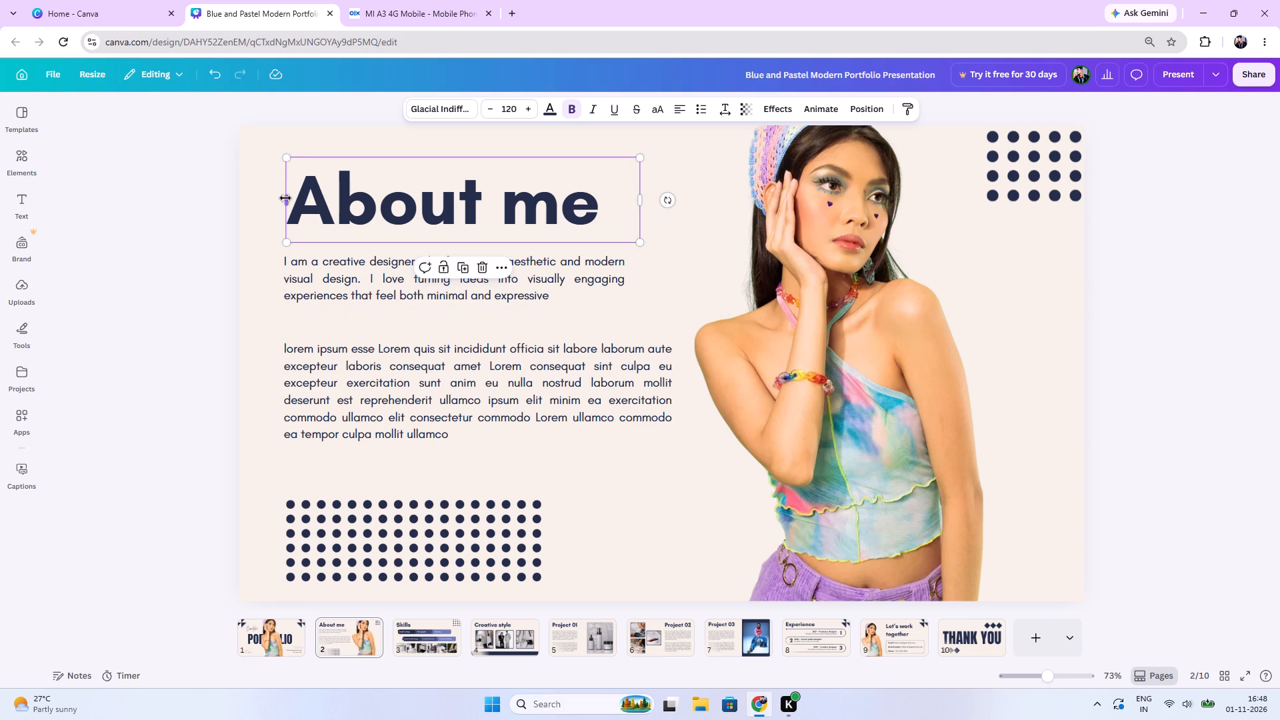
{"action": "left_click", "coordinate": [285, 198]}
{"action": "left_click_drag", "start_coordinate": [647, 198], "coordinate": [615, 199]}
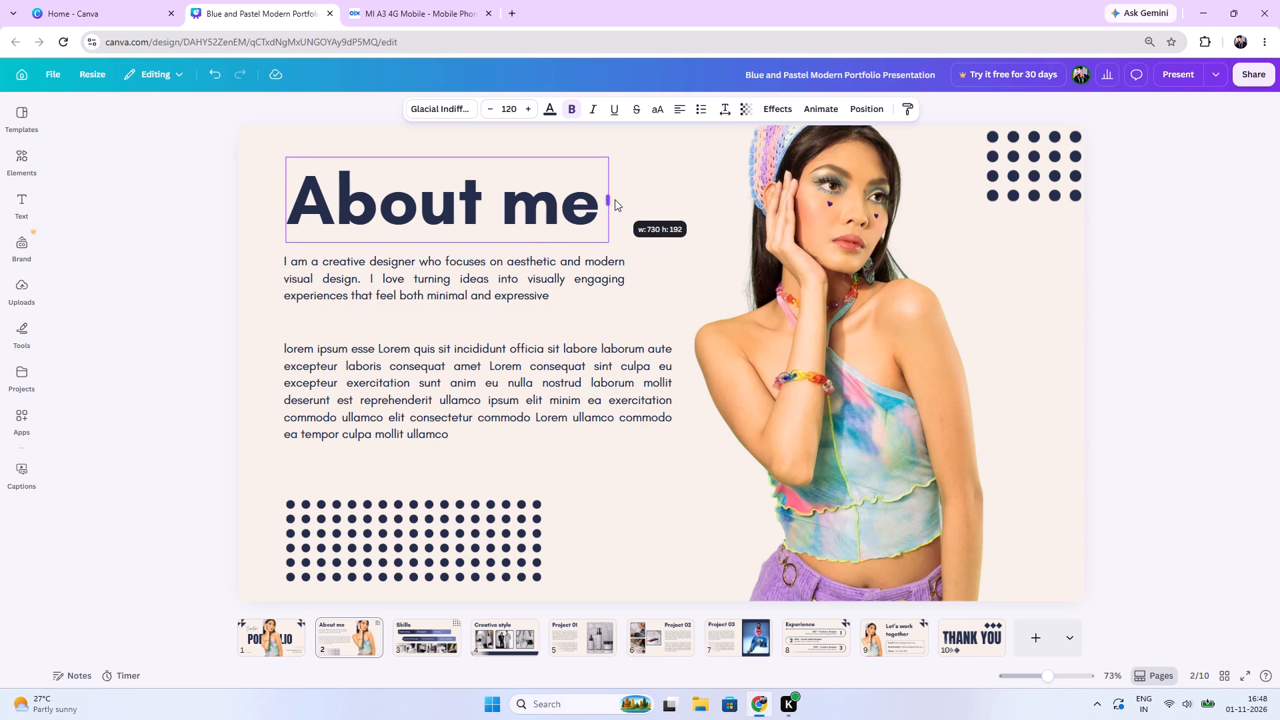
{"action": "left_click_drag", "start_coordinate": [615, 199], "coordinate": [613, 199]}
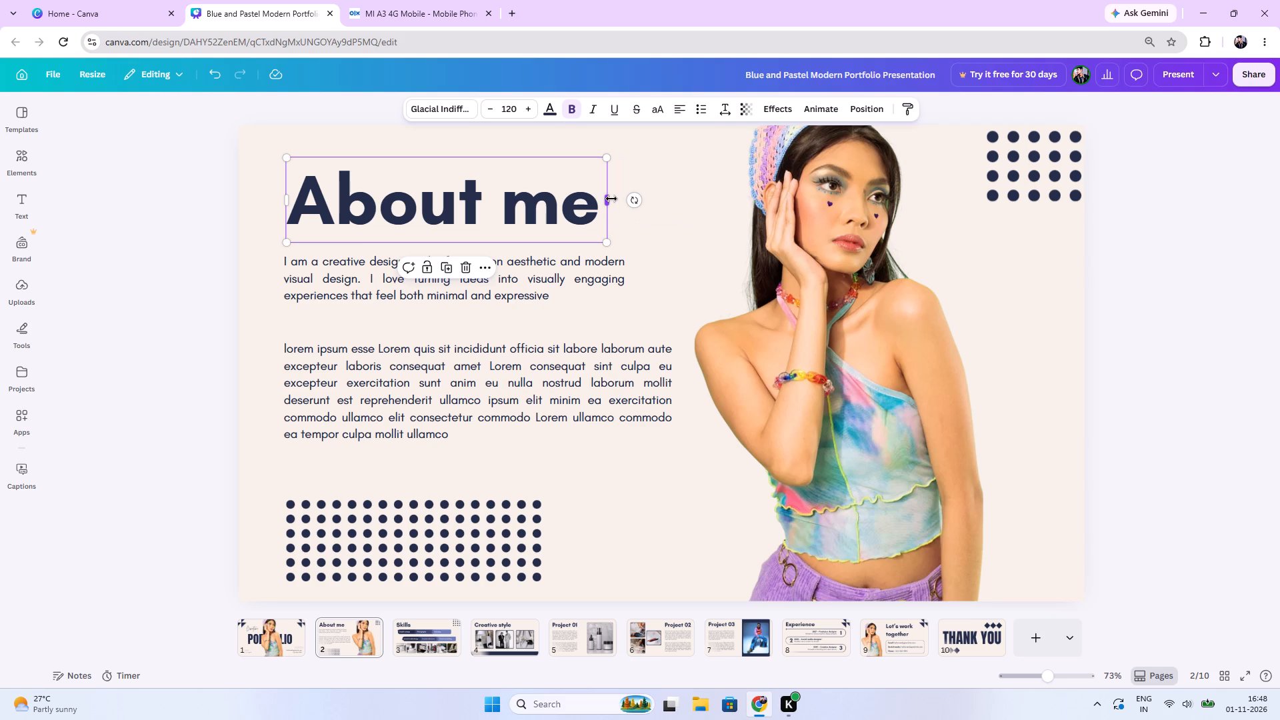
Scale the About me heading down to font size 113.
{"action": "left_click_drag", "start_coordinate": [603, 161], "coordinate": [605, 167]}
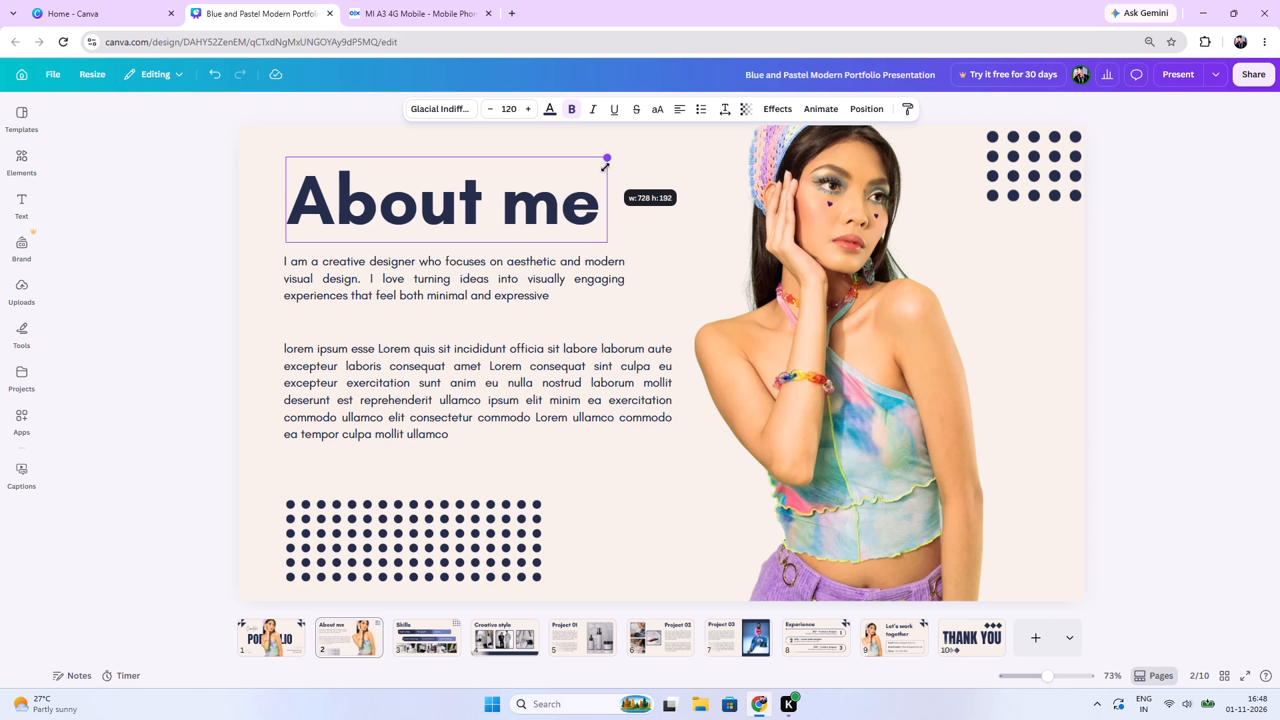
{"action": "left_click_drag", "start_coordinate": [605, 167], "coordinate": [606, 167]}
{"action": "left_click", "coordinate": [474, 166]}
{"action": "left_click", "coordinate": [439, 241]}
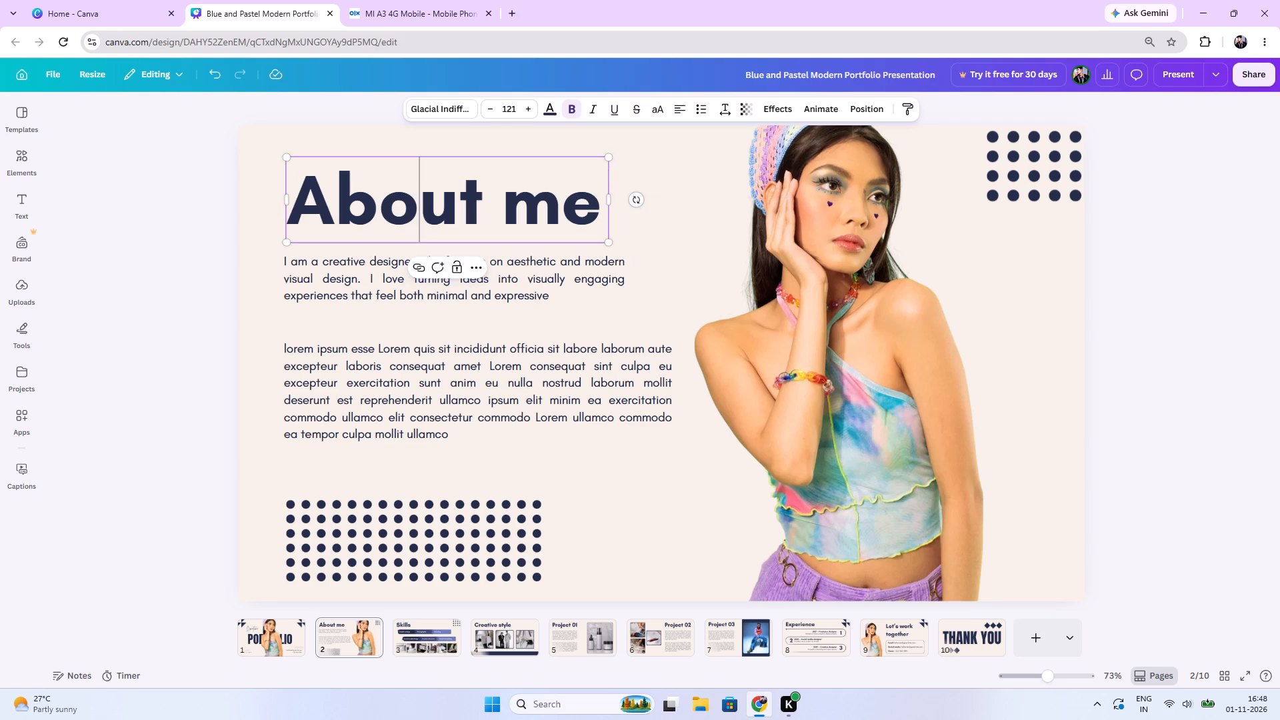
{"action": "left_click_drag", "start_coordinate": [608, 244], "coordinate": [606, 239]}
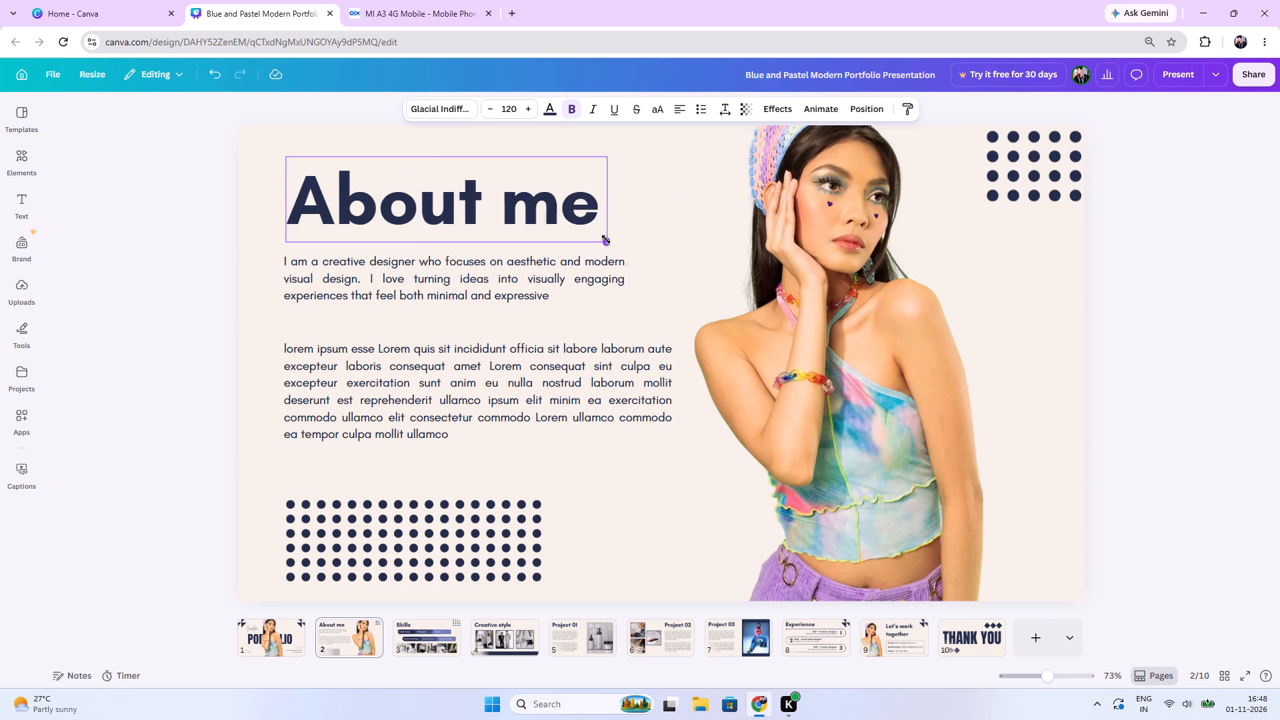
{"action": "left_click_drag", "start_coordinate": [606, 239], "coordinate": [577, 222]}
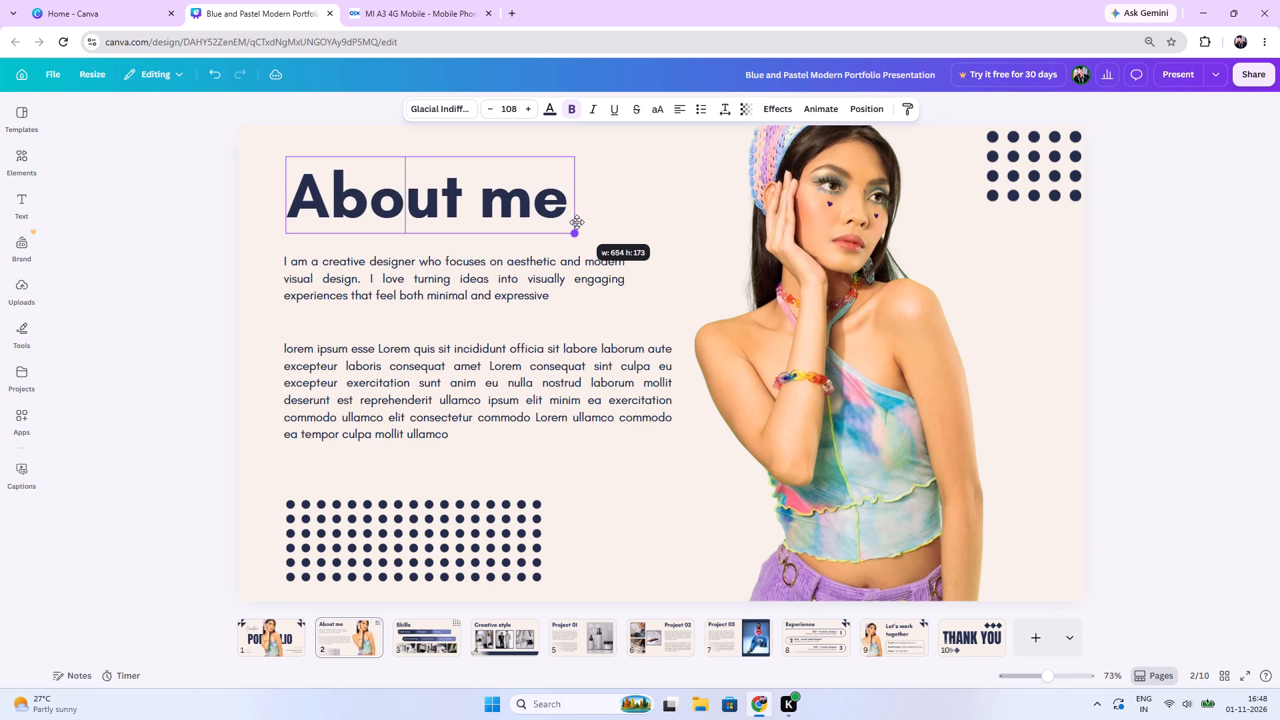
{"action": "left_click_drag", "start_coordinate": [577, 222], "coordinate": [591, 229]}
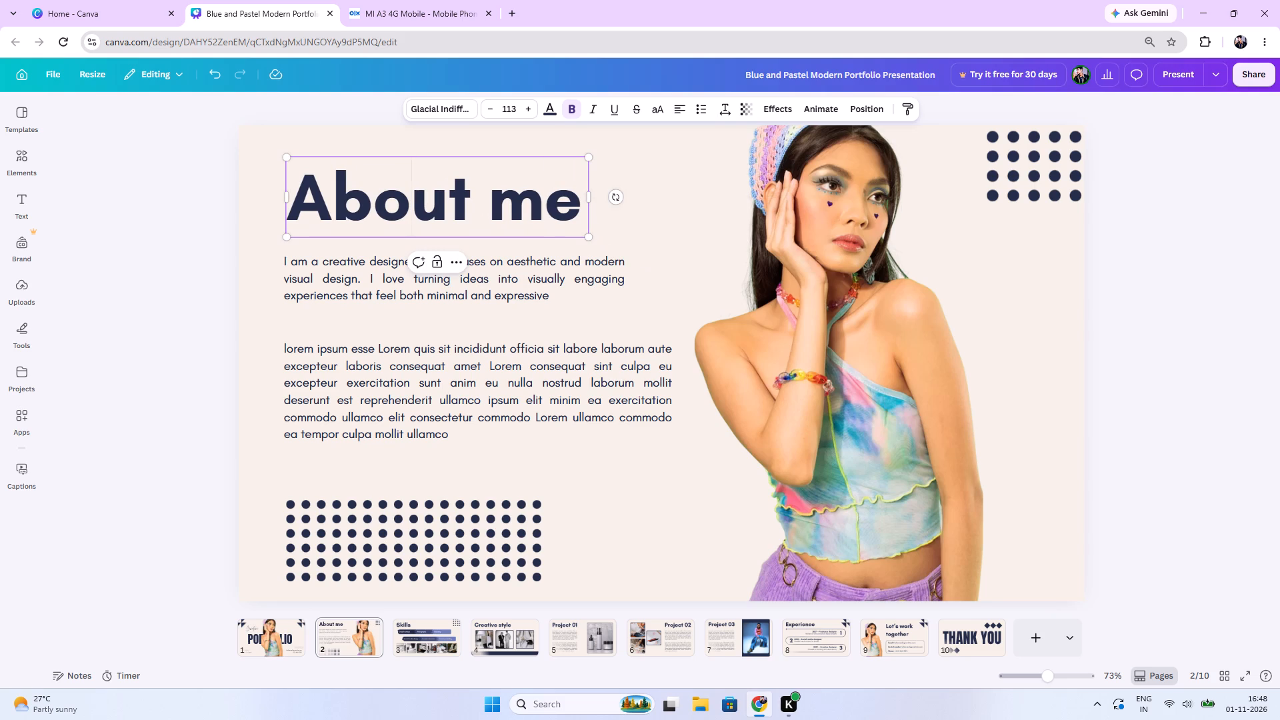
Move the About me heading slightly down and left so its left edge lines up with the two paragraphs.
{"action": "left_click", "coordinate": [536, 217]}
{"action": "left_click", "coordinate": [495, 159]}
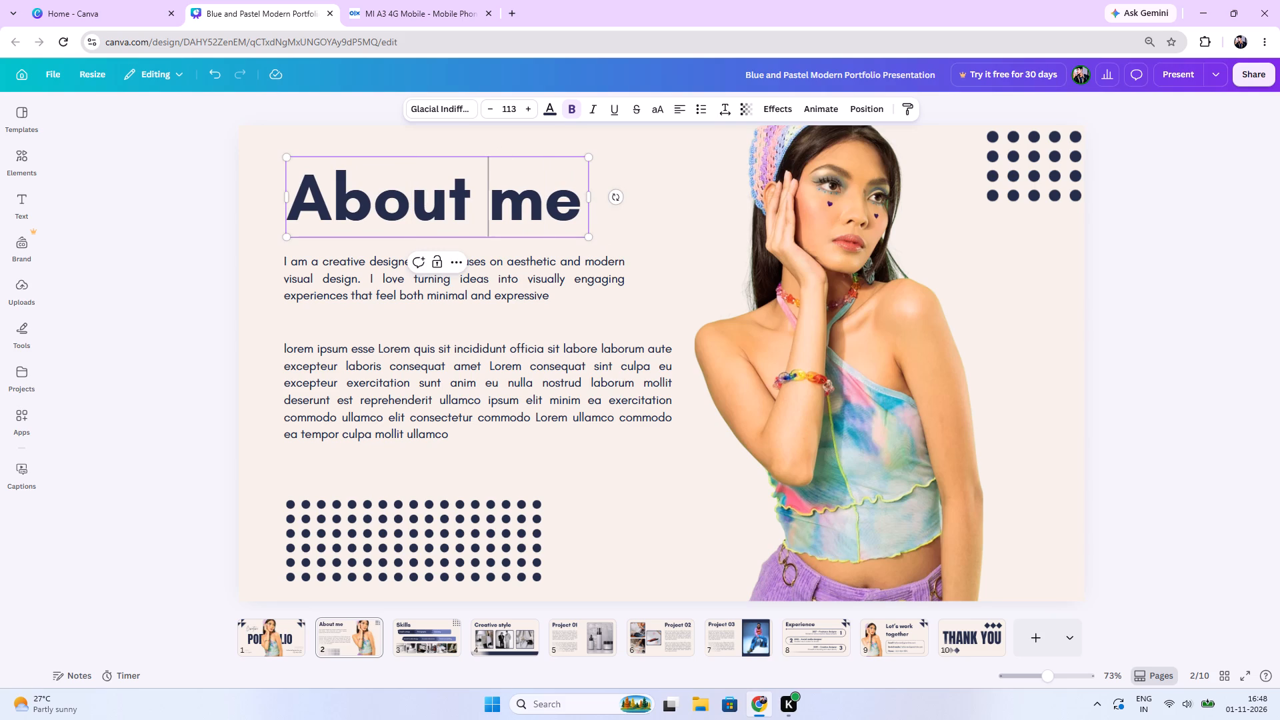
{"action": "left_click", "coordinate": [635, 153]}
{"action": "left_click", "coordinate": [526, 162]}
{"action": "left_click", "coordinate": [505, 161]}
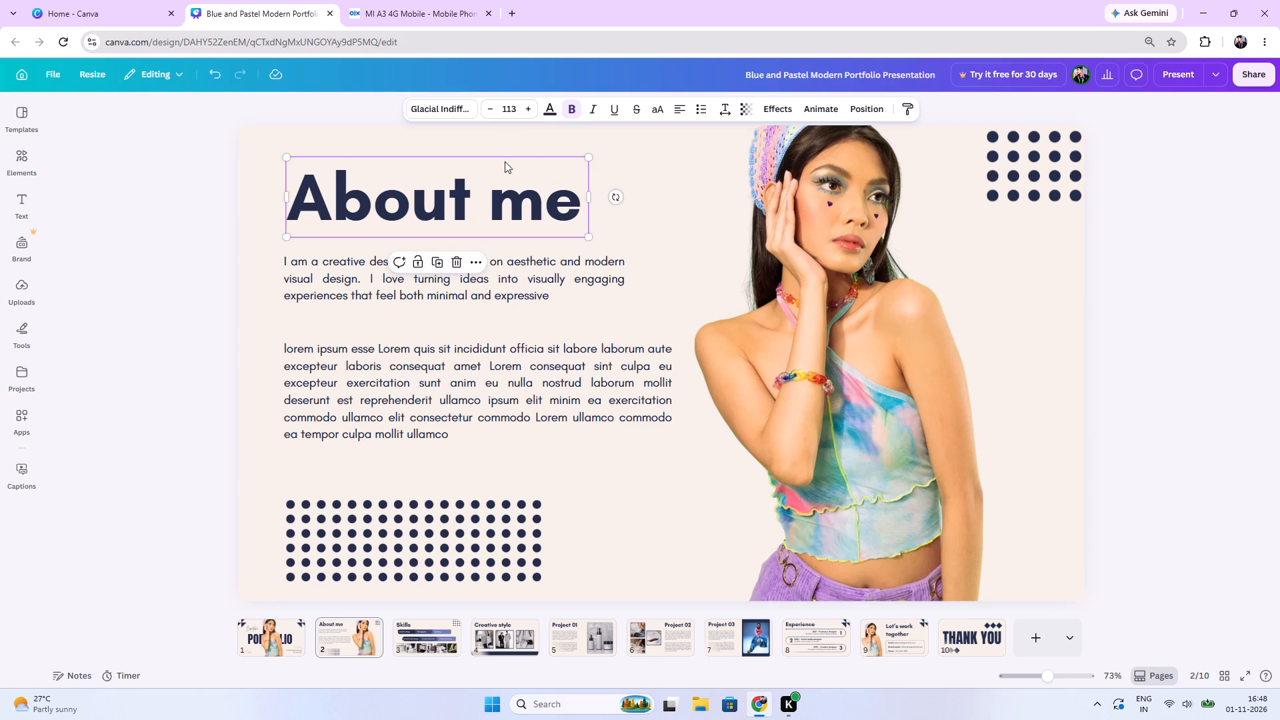
{"action": "left_click", "coordinate": [503, 163]}
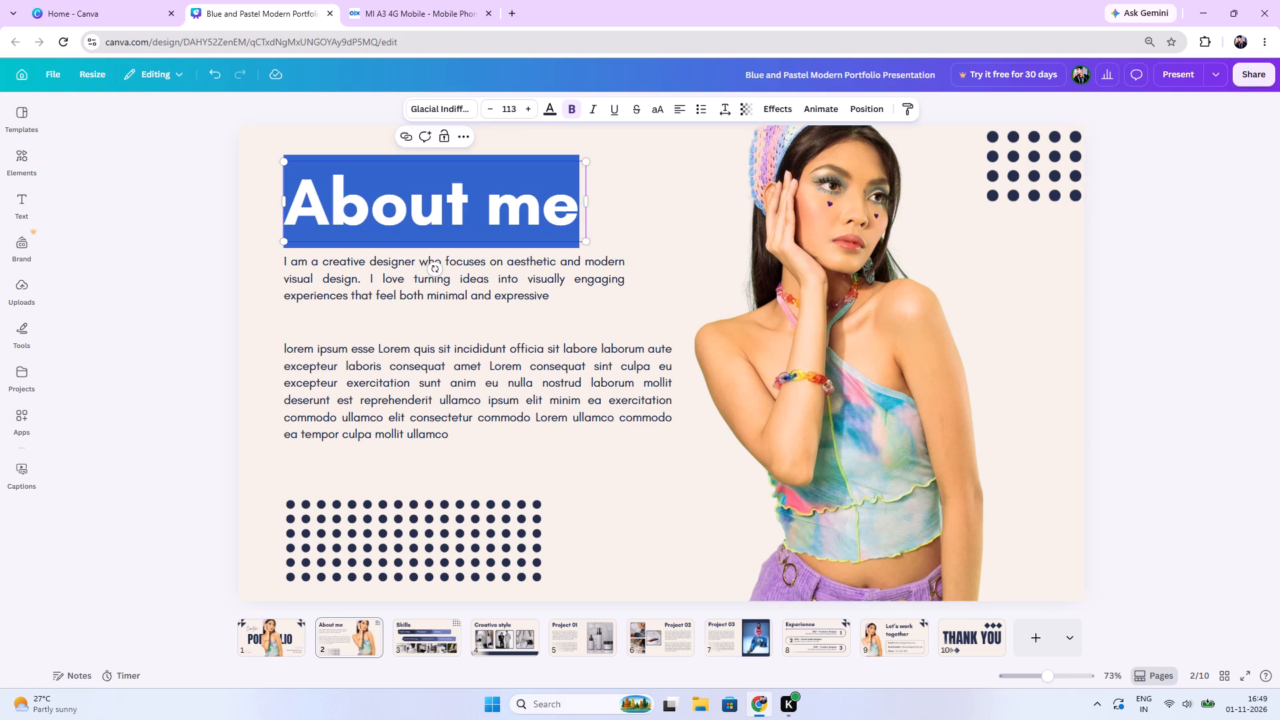
Tighten the right side of the heading's text box around its text, to a width of about 675.
{"action": "left_click", "coordinate": [679, 207]}
{"action": "left_click", "coordinate": [567, 211]}
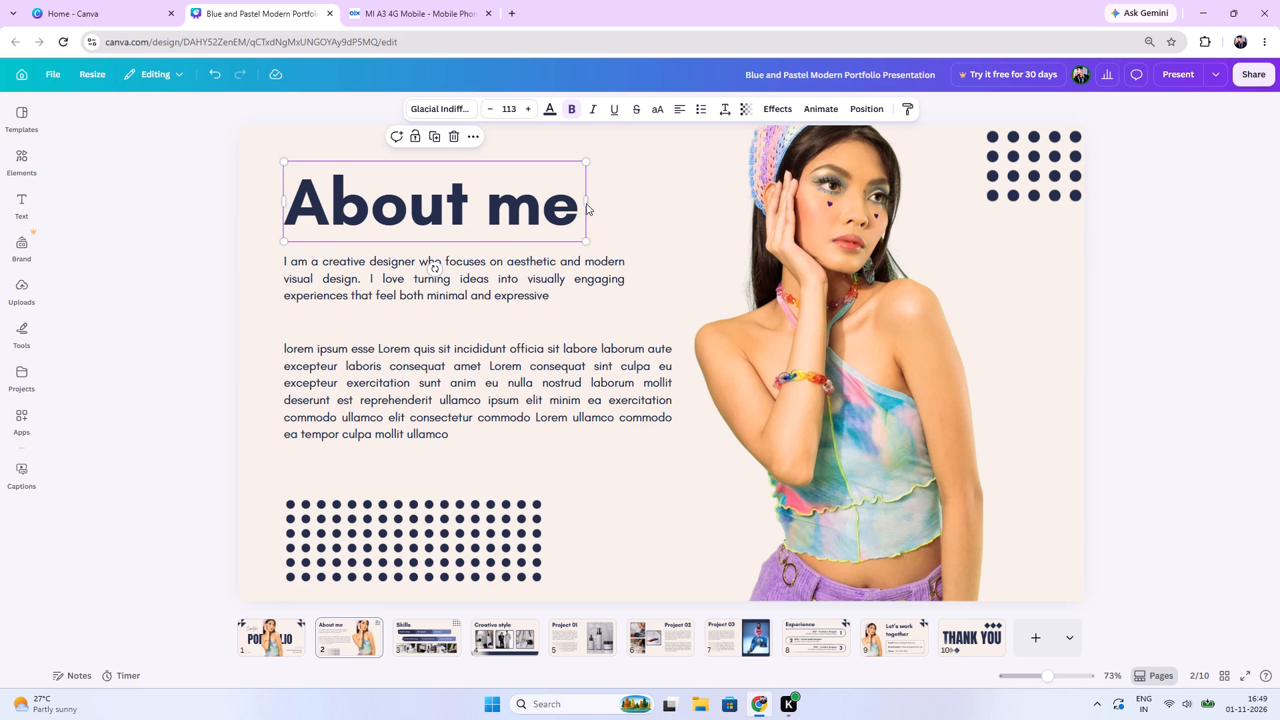
{"action": "left_click", "coordinate": [586, 203]}
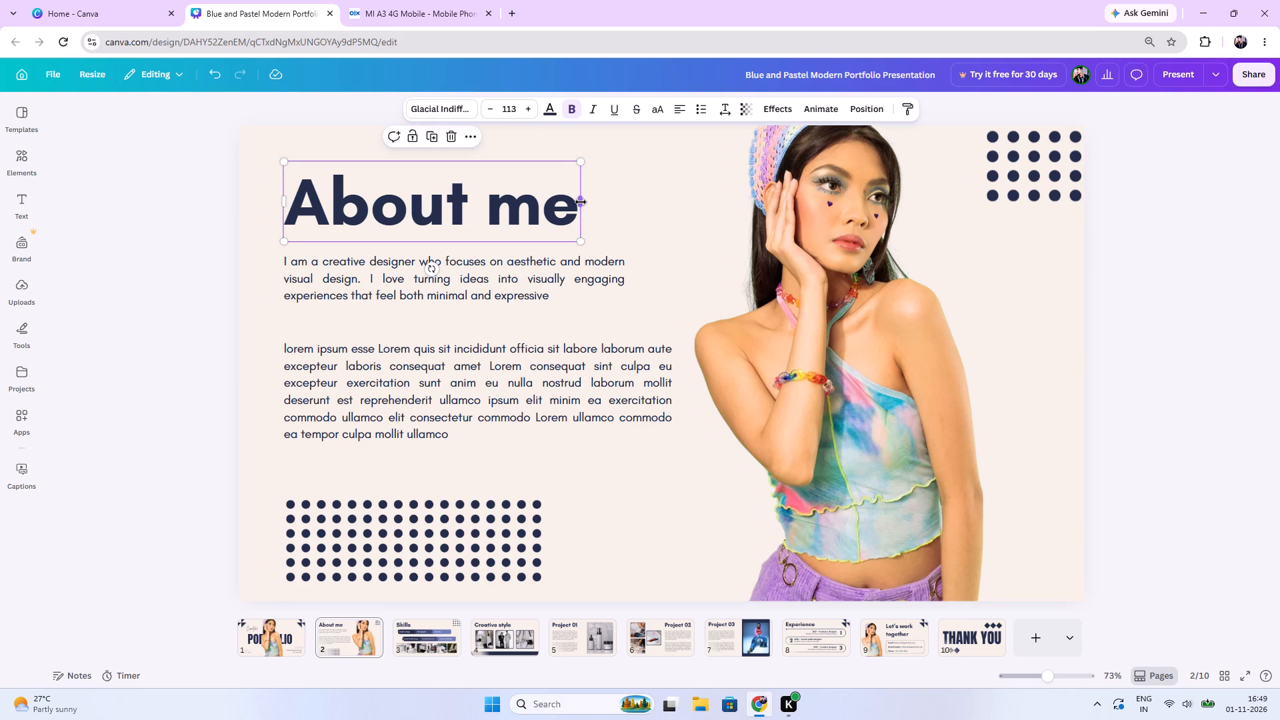
{"action": "left_click", "coordinate": [581, 202]}
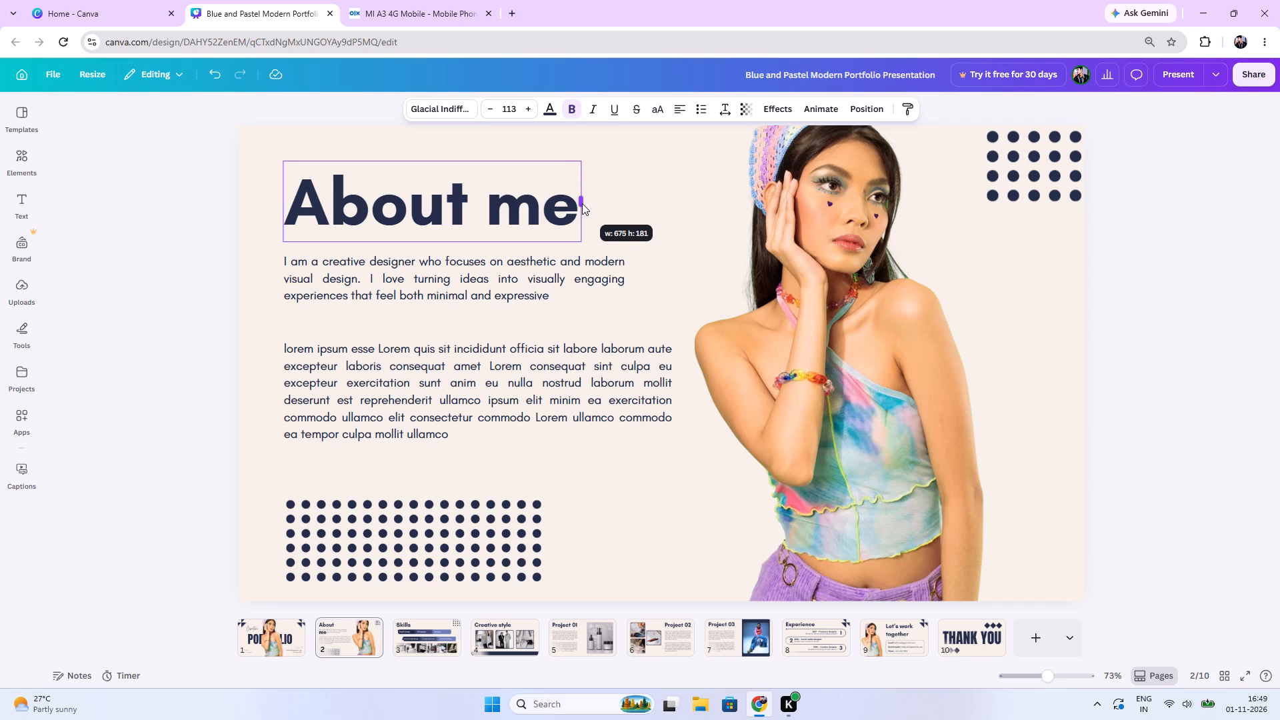
Scale the About me heading down slightly to font size 110.
{"action": "left_click_drag", "start_coordinate": [584, 245], "coordinate": [581, 237]}
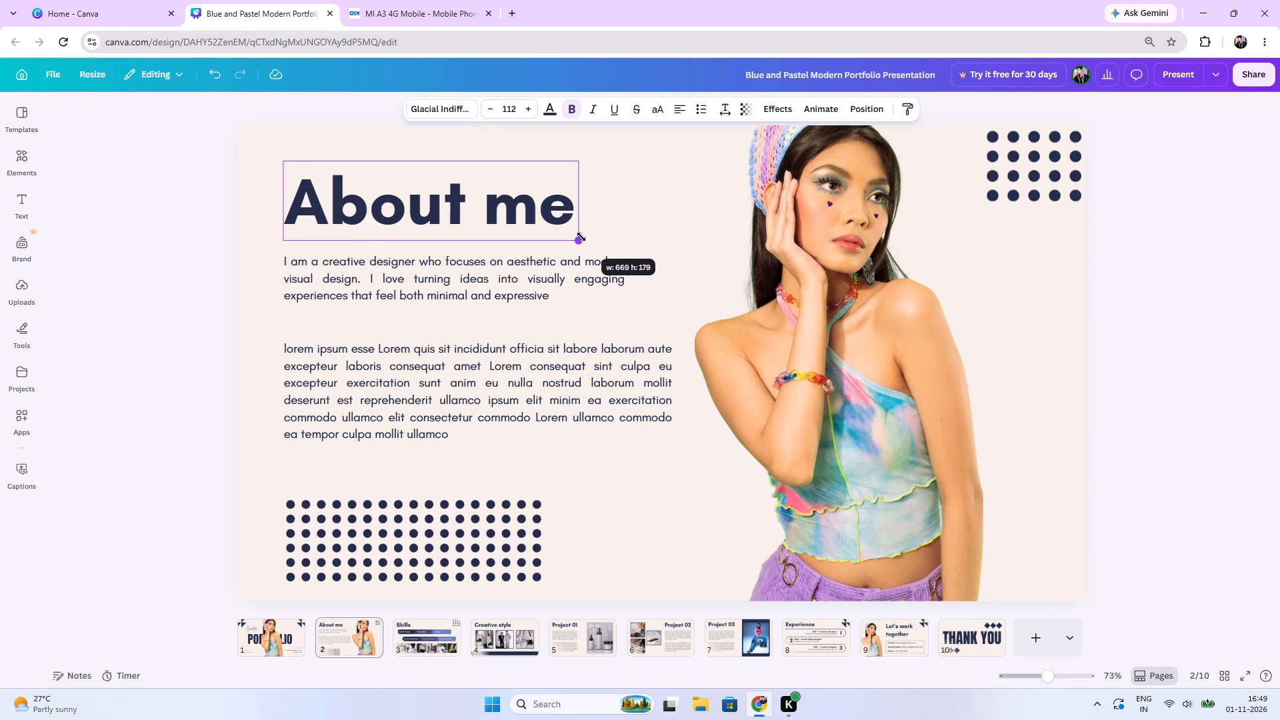
{"action": "left_click_drag", "start_coordinate": [581, 237], "coordinate": [579, 235]}
{"action": "left_click", "coordinate": [579, 235]}
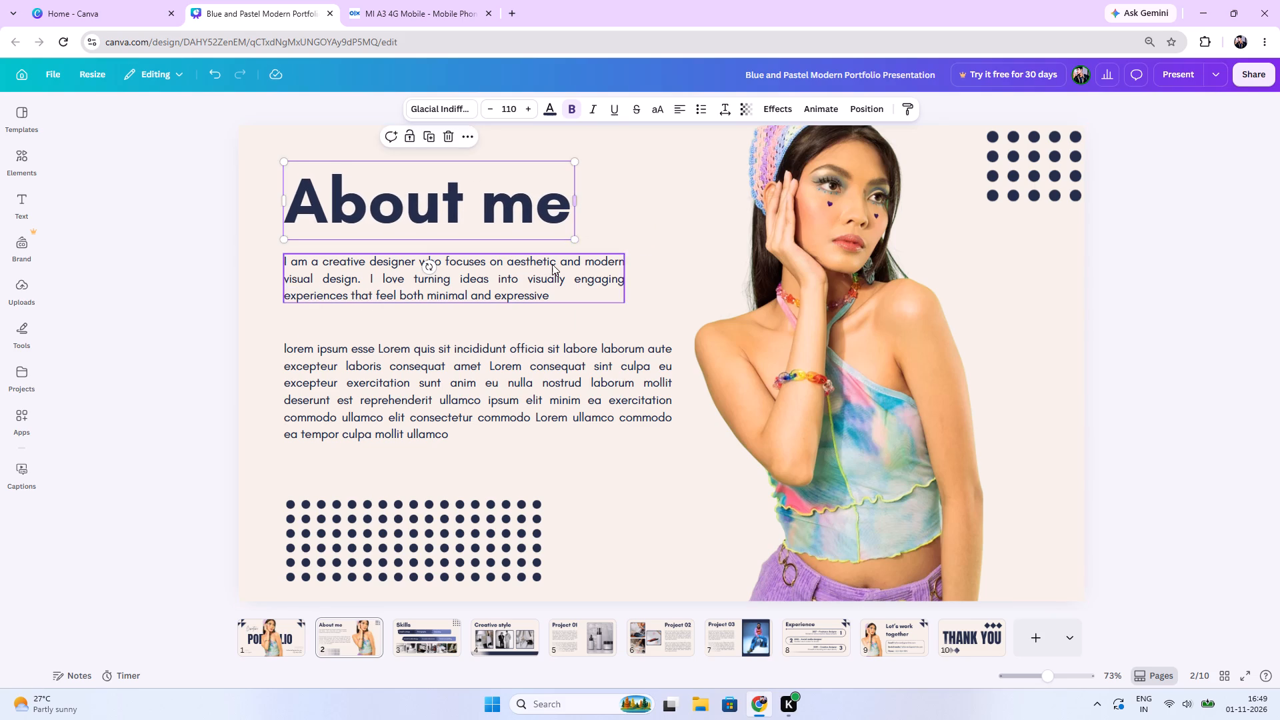
Scale the introductory paragraph below the heading up slightly to font size 21.2.
{"action": "left_click", "coordinate": [538, 279]}
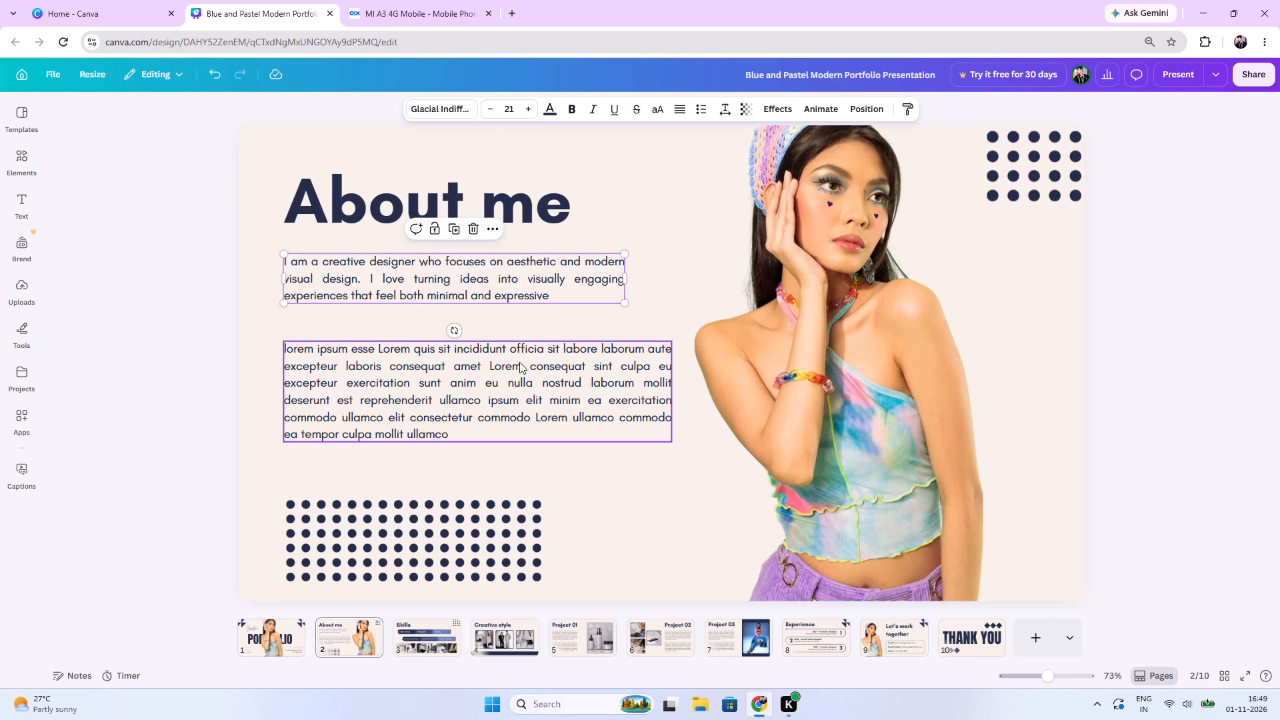
{"action": "left_click", "coordinate": [519, 362]}
{"action": "left_click", "coordinate": [526, 282]}
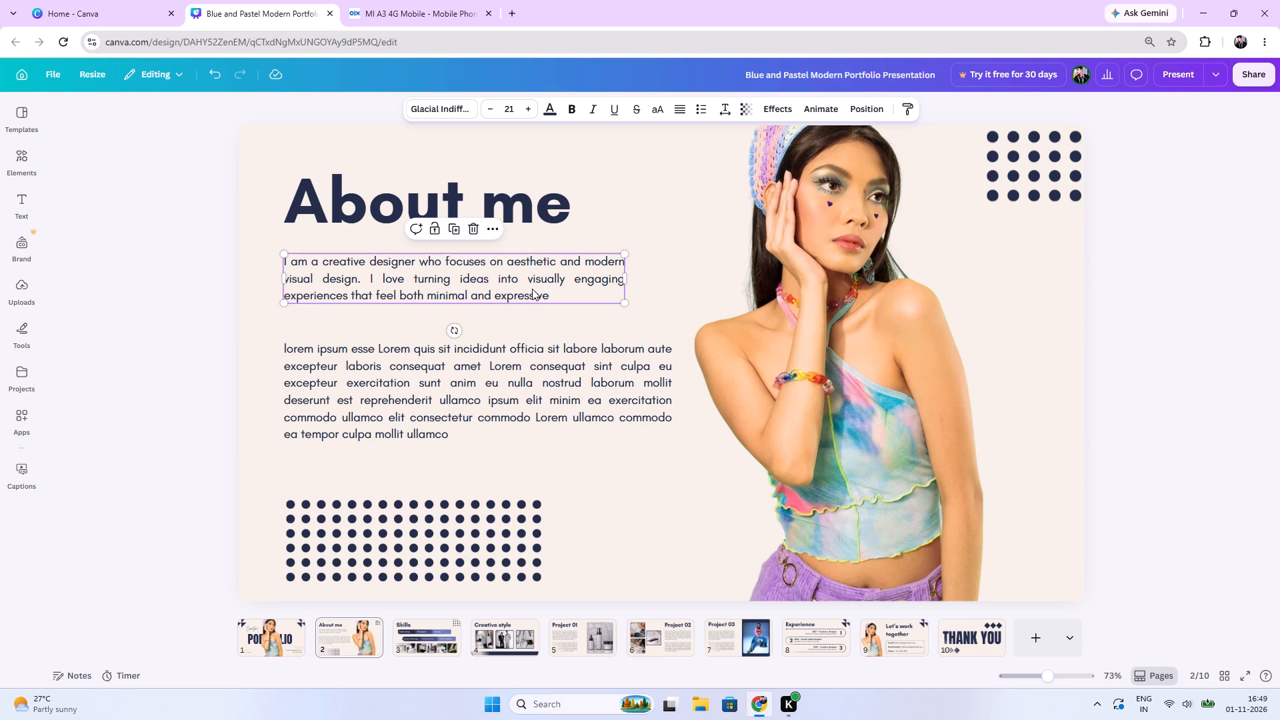
{"action": "left_click", "coordinate": [621, 303]}
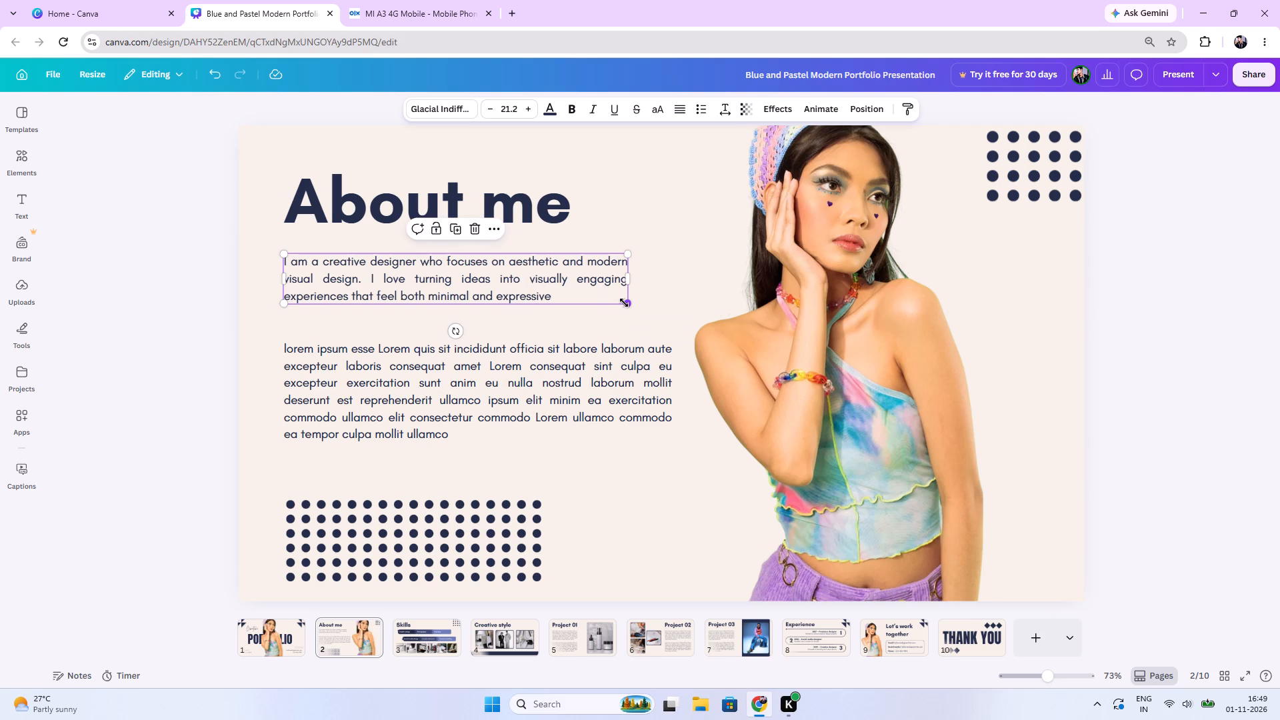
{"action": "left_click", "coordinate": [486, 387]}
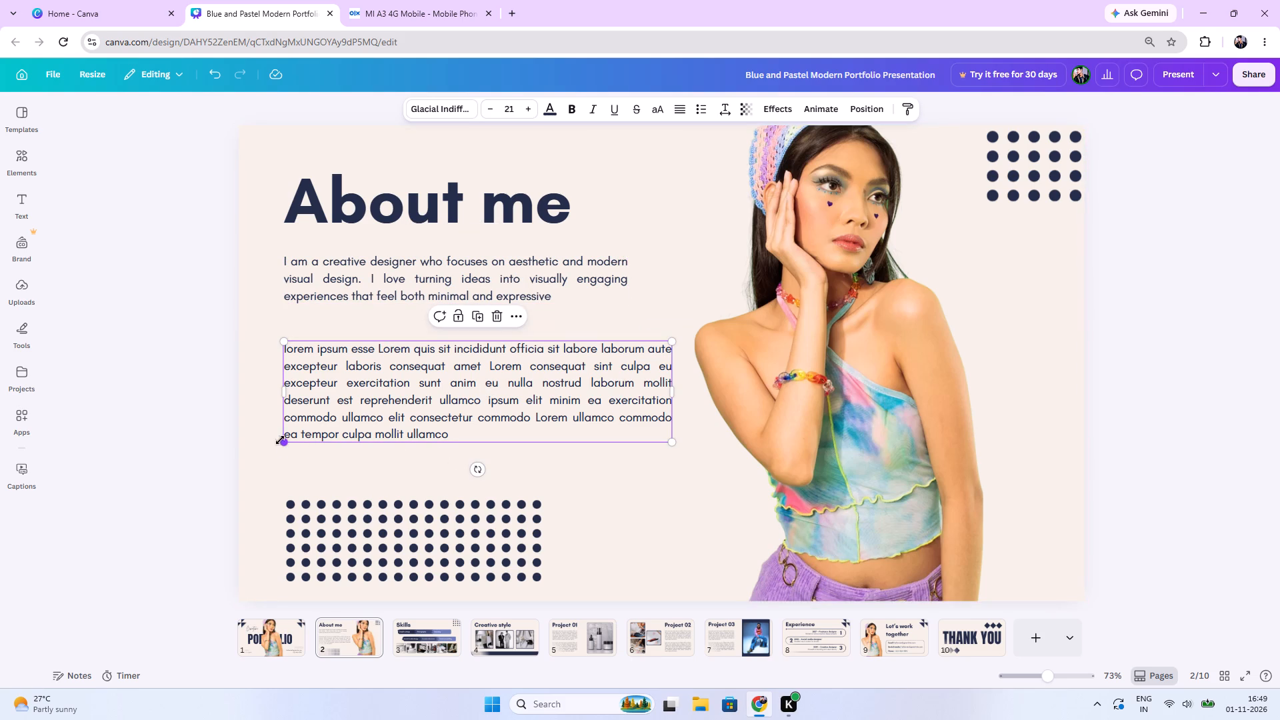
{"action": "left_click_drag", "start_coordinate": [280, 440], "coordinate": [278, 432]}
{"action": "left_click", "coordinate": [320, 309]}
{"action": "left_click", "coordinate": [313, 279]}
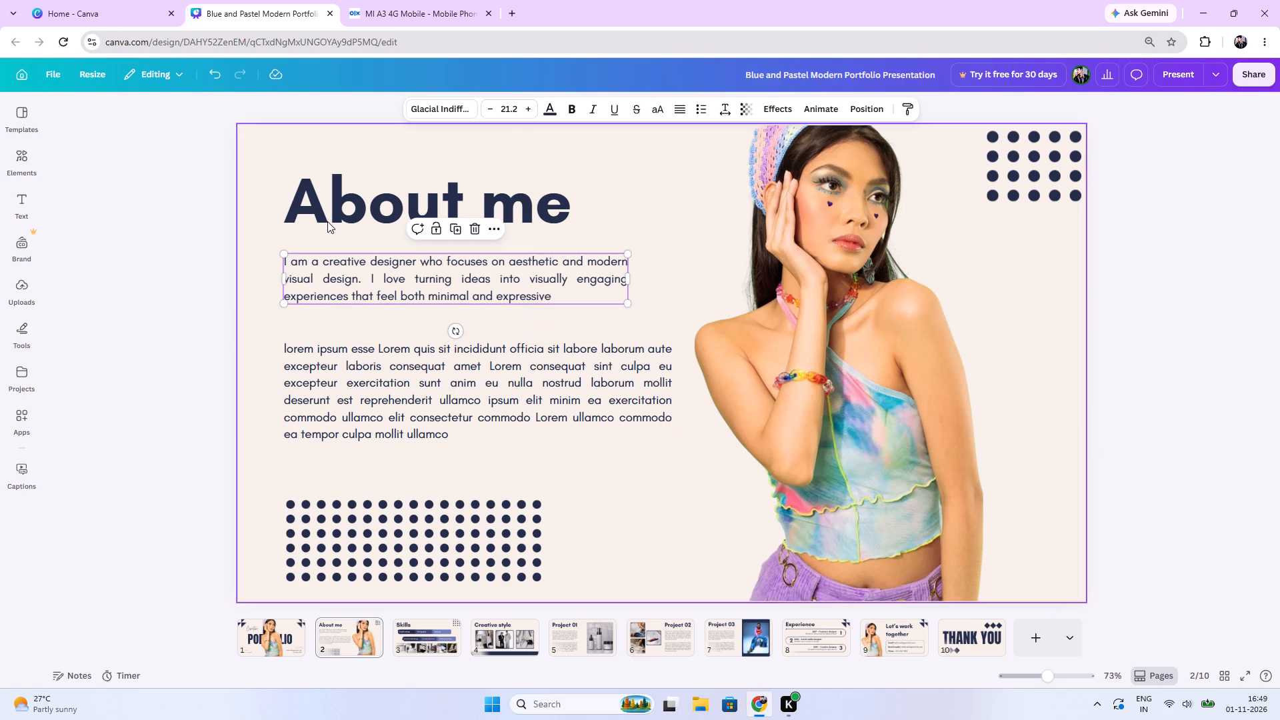
Nudge the About me heading very slightly down, keeping its left edge in line with the paragraphs.
{"action": "left_click", "coordinate": [327, 221]}
{"action": "left_click", "coordinate": [279, 210]}
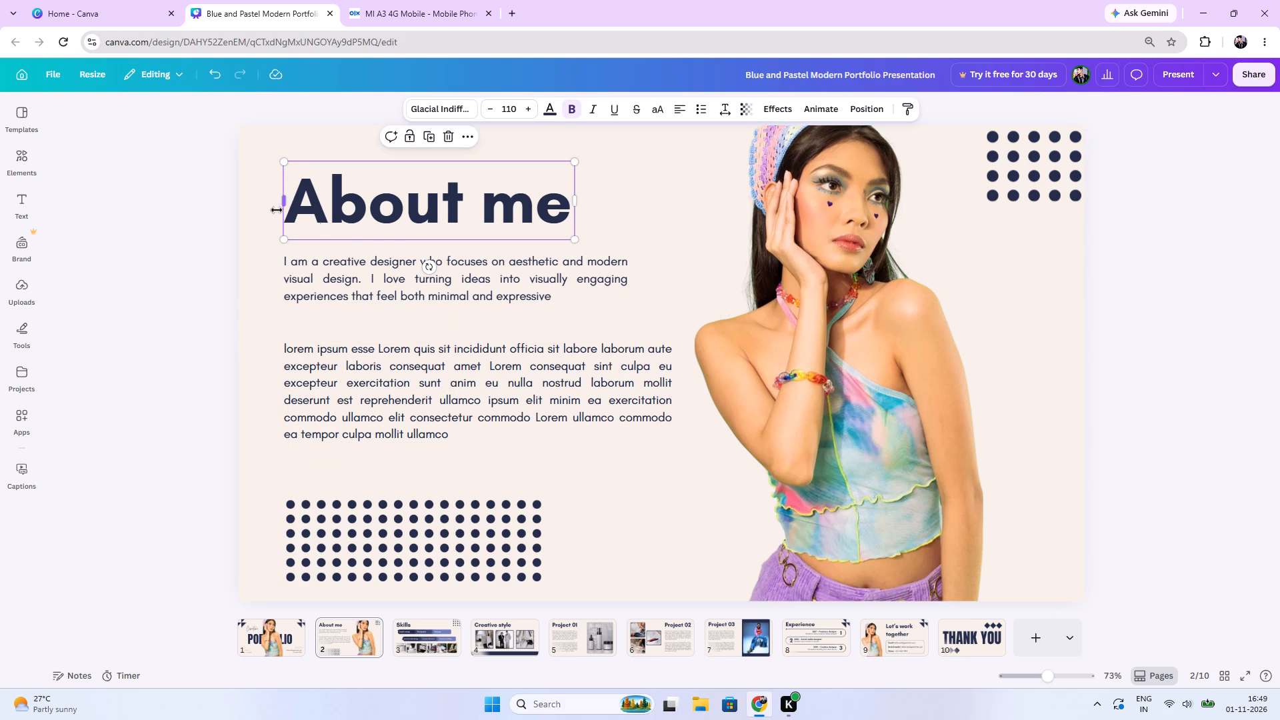
{"action": "left_click", "coordinate": [284, 166]}
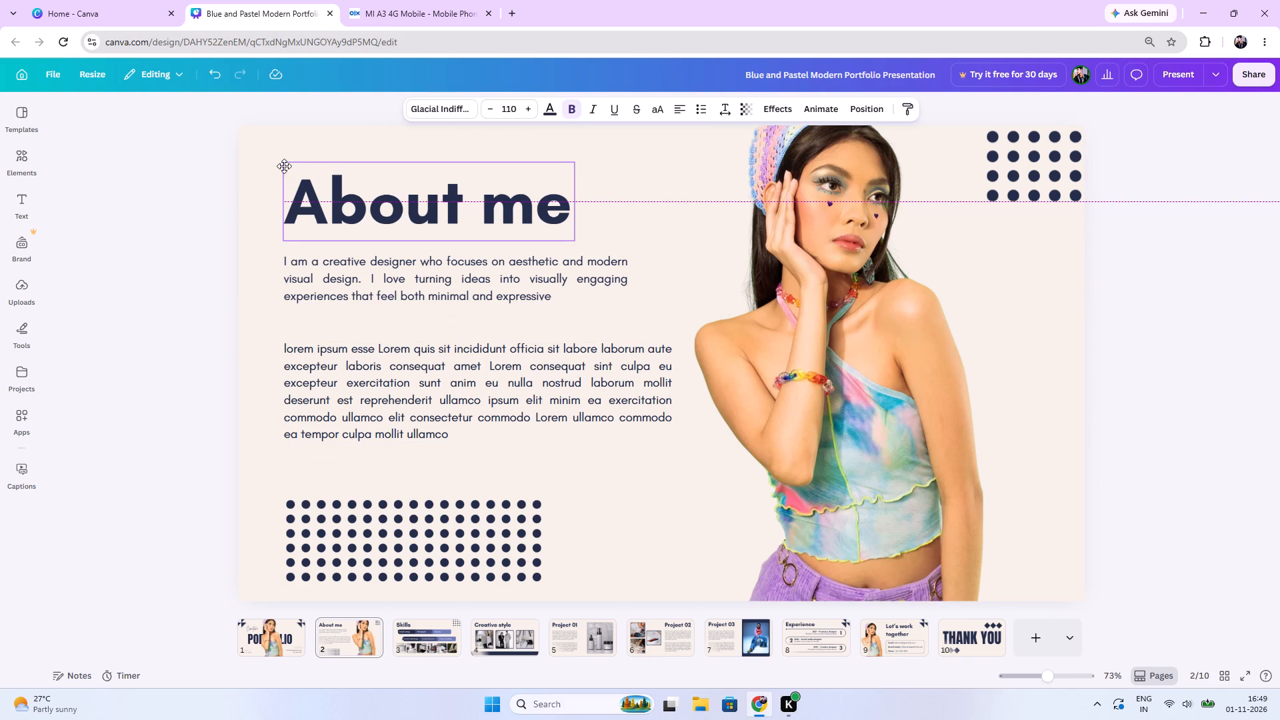
{"action": "left_click", "coordinate": [625, 235]}
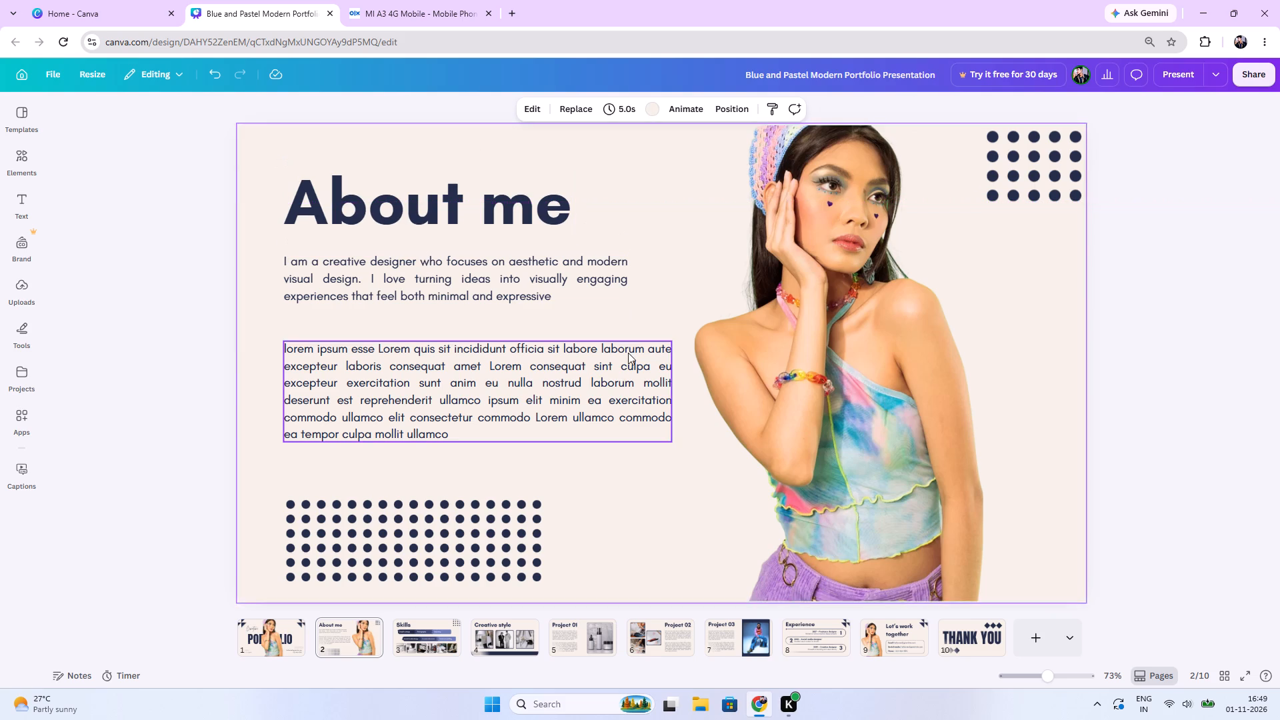
Move the introductory paragraph slightly straight down, widening its gap to the heading.
{"action": "left_click_drag", "start_coordinate": [564, 270], "coordinate": [564, 283]}
Narrow the lorem ipsum paragraph's text box until its right edge lines up with the introductory paragraph's right edge.
{"action": "left_click", "coordinate": [505, 553]}
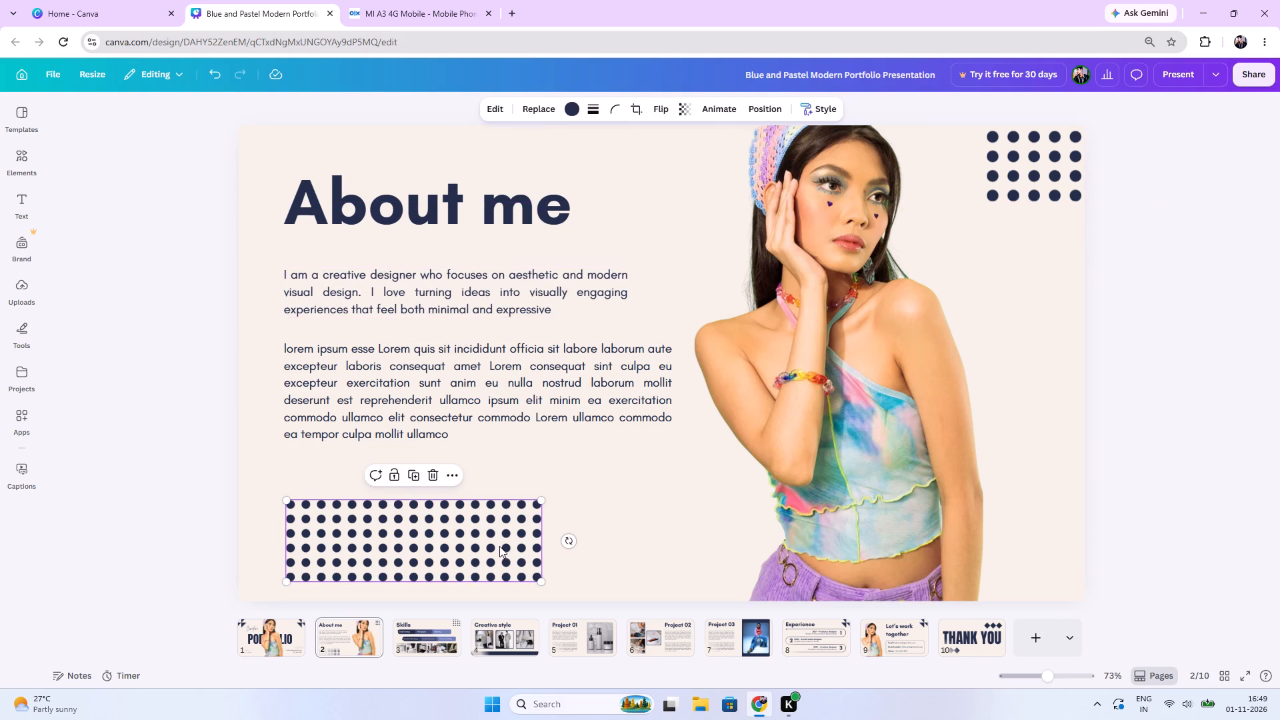
{"action": "left_click", "coordinate": [548, 447]}
{"action": "left_click", "coordinate": [491, 412]}
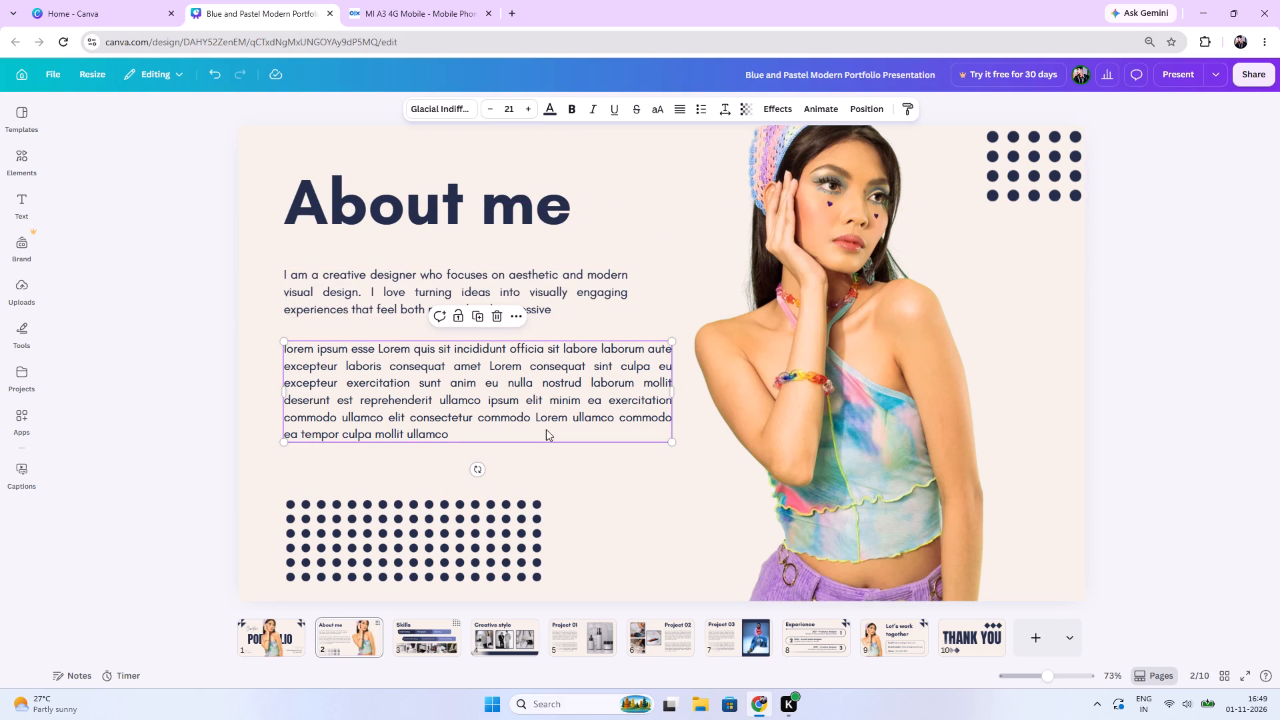
{"action": "left_click", "coordinate": [666, 399]}
{"action": "left_click_drag", "start_coordinate": [672, 393], "coordinate": [676, 393]}
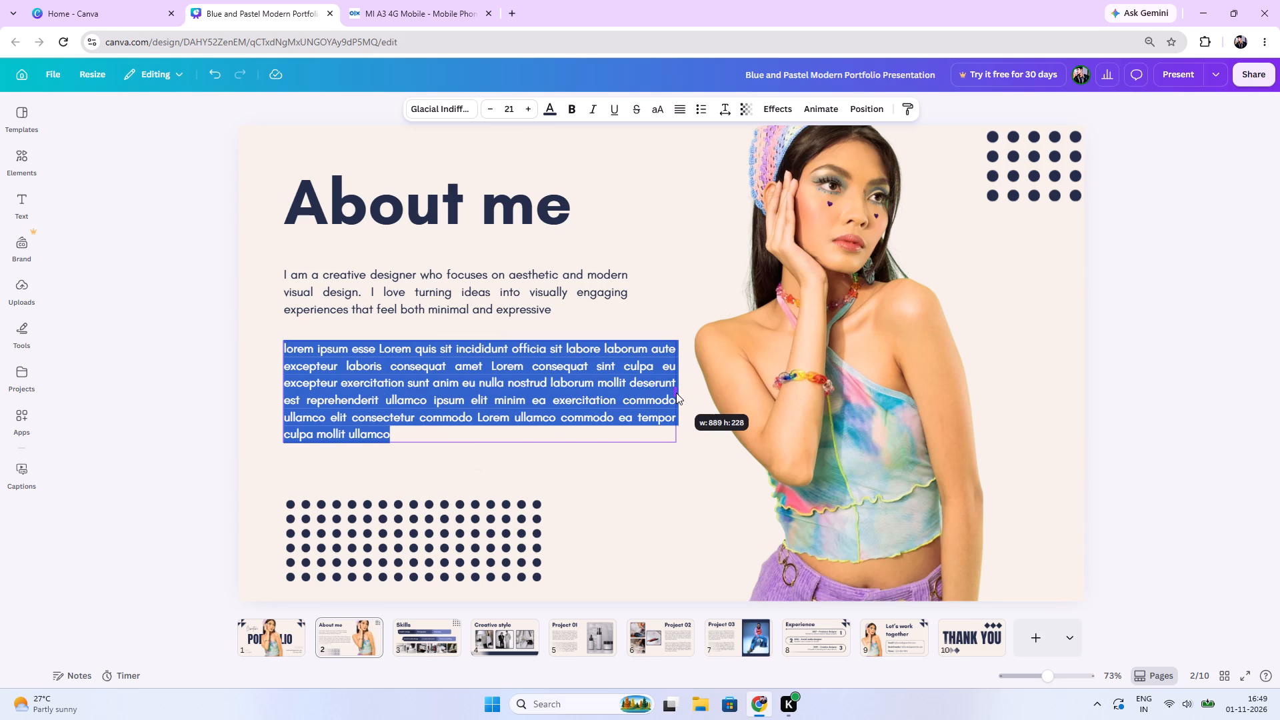
{"action": "left_click_drag", "start_coordinate": [676, 393], "coordinate": [669, 392]}
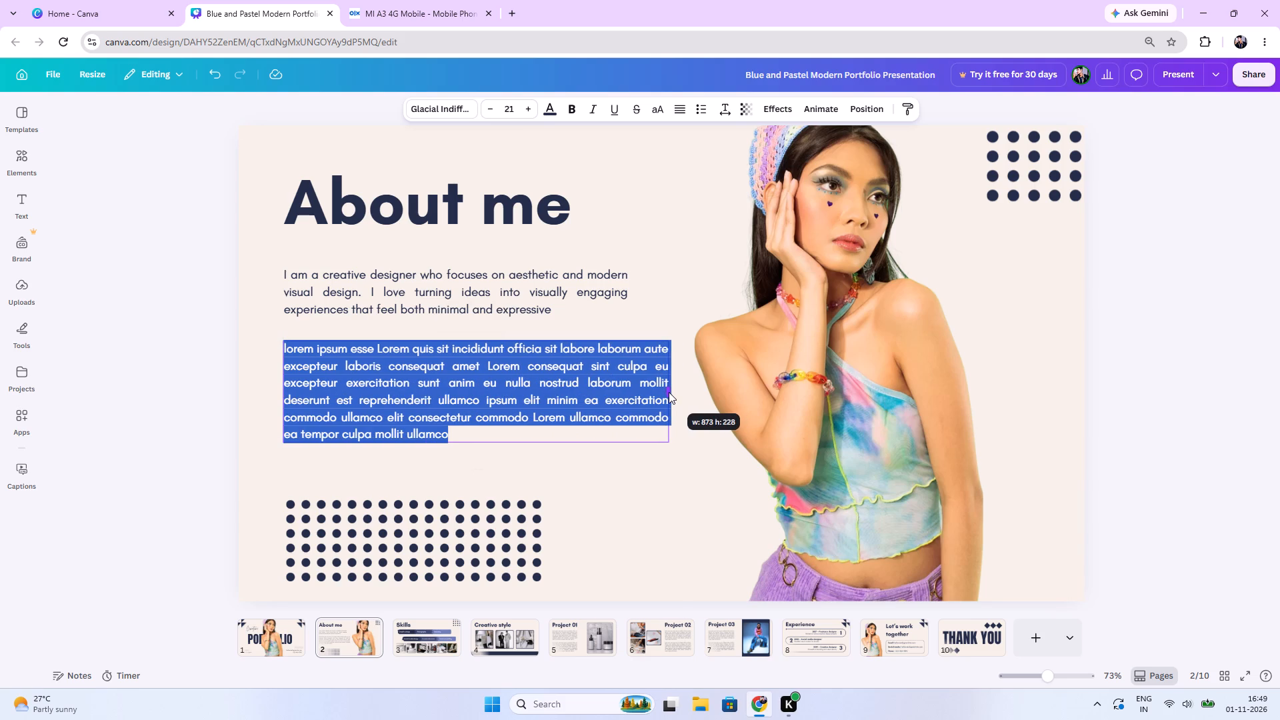
{"action": "left_click_drag", "start_coordinate": [669, 392], "coordinate": [631, 381]}
{"action": "left_click", "coordinate": [583, 464]}
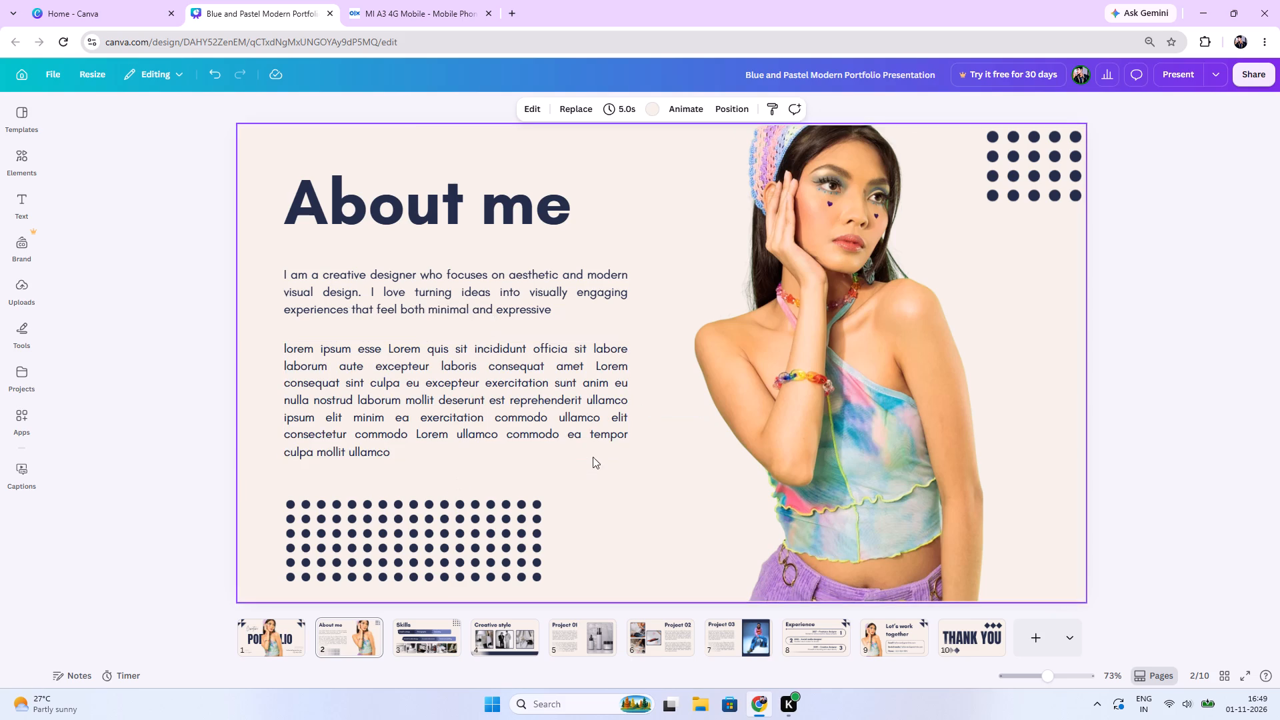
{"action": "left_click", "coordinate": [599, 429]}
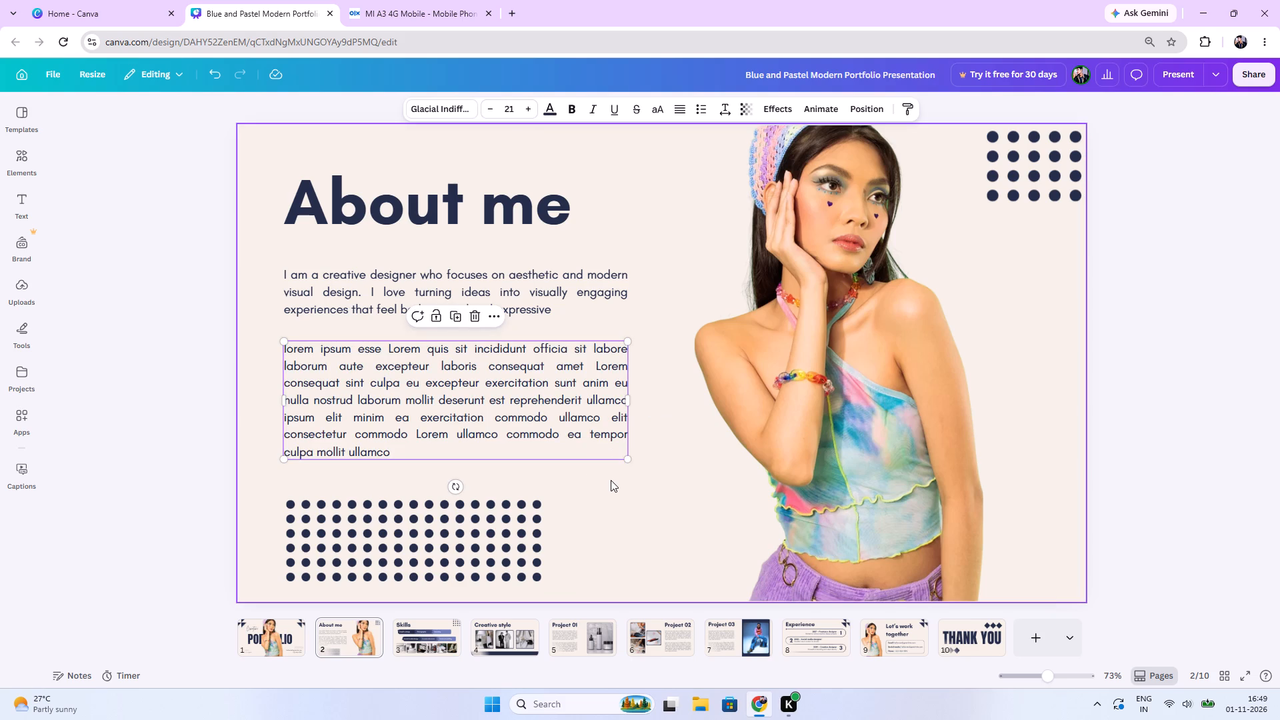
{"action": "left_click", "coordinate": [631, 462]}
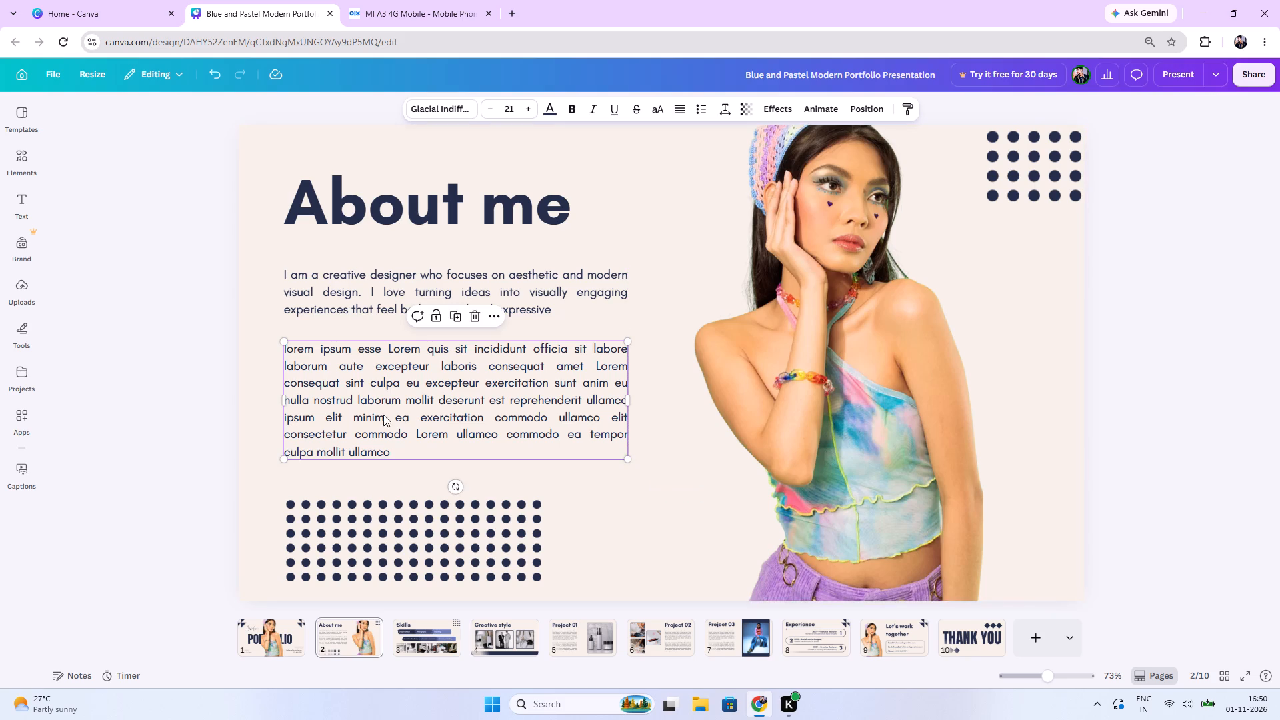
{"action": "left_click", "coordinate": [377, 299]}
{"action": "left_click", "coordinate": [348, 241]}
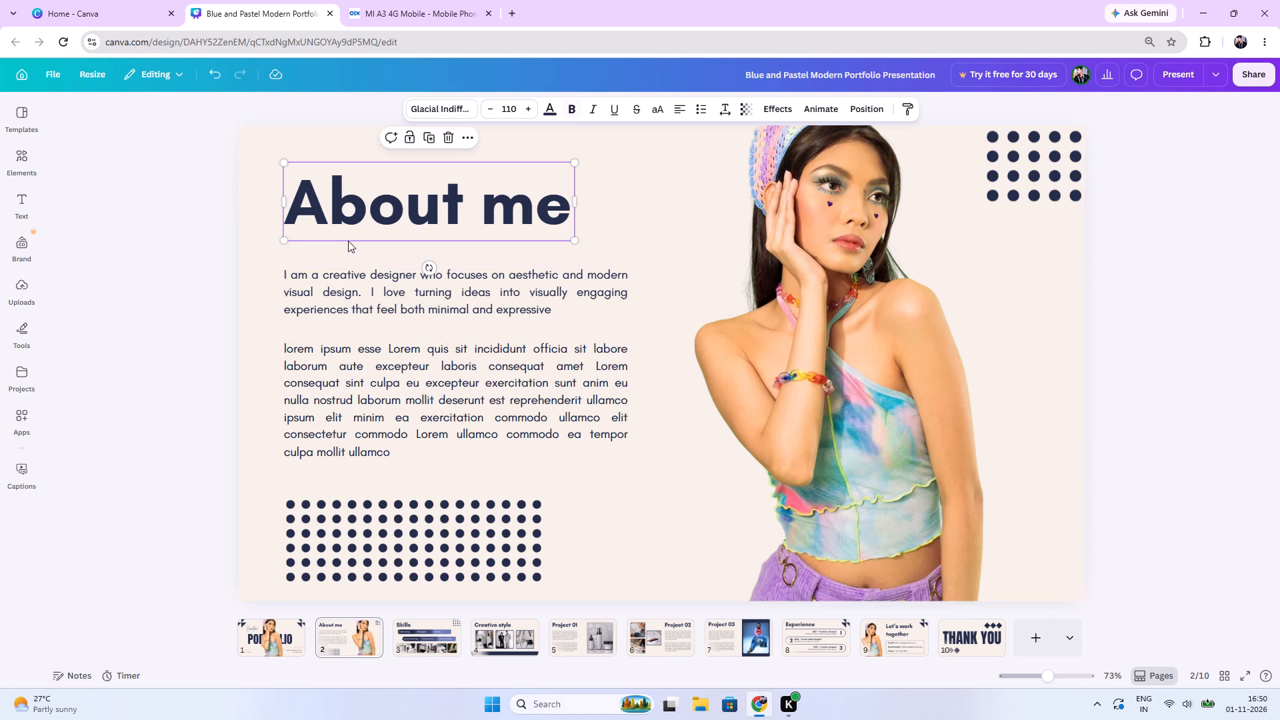
Switch to the OLX inbox, look through the recent phone seller chats, and return to the portfolio presentation.
{"action": "left_click", "coordinate": [384, 0]}
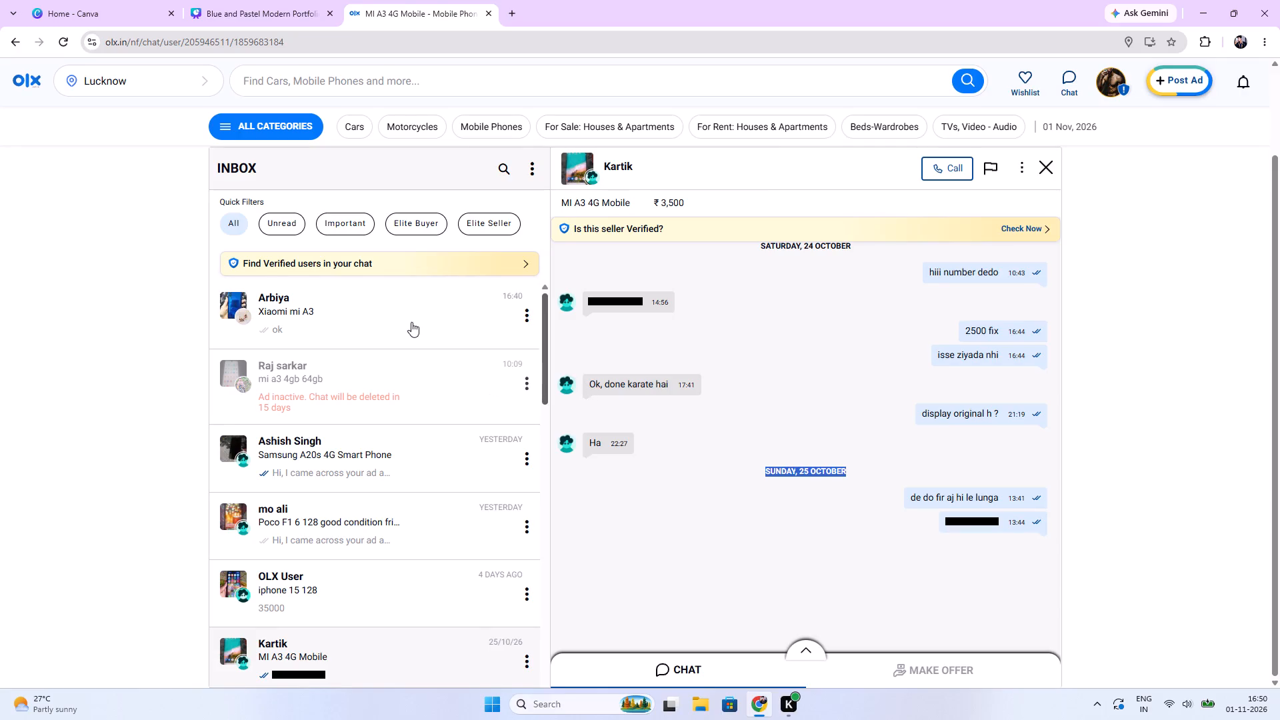
{"action": "left_click", "coordinate": [411, 322]}
{"action": "left_click", "coordinate": [419, 383]}
{"action": "left_click", "coordinate": [419, 430]}
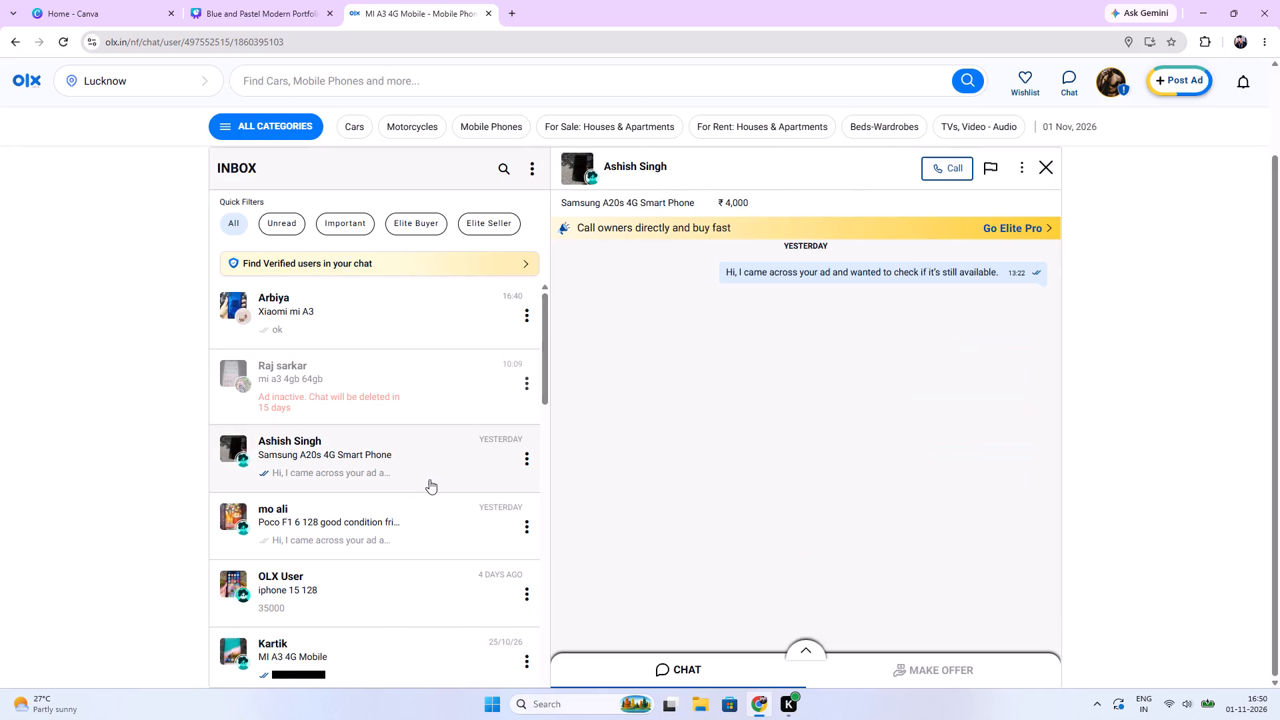
{"action": "left_click", "coordinate": [417, 515]}
{"action": "left_click", "coordinate": [426, 473]}
{"action": "left_click", "coordinate": [425, 385]}
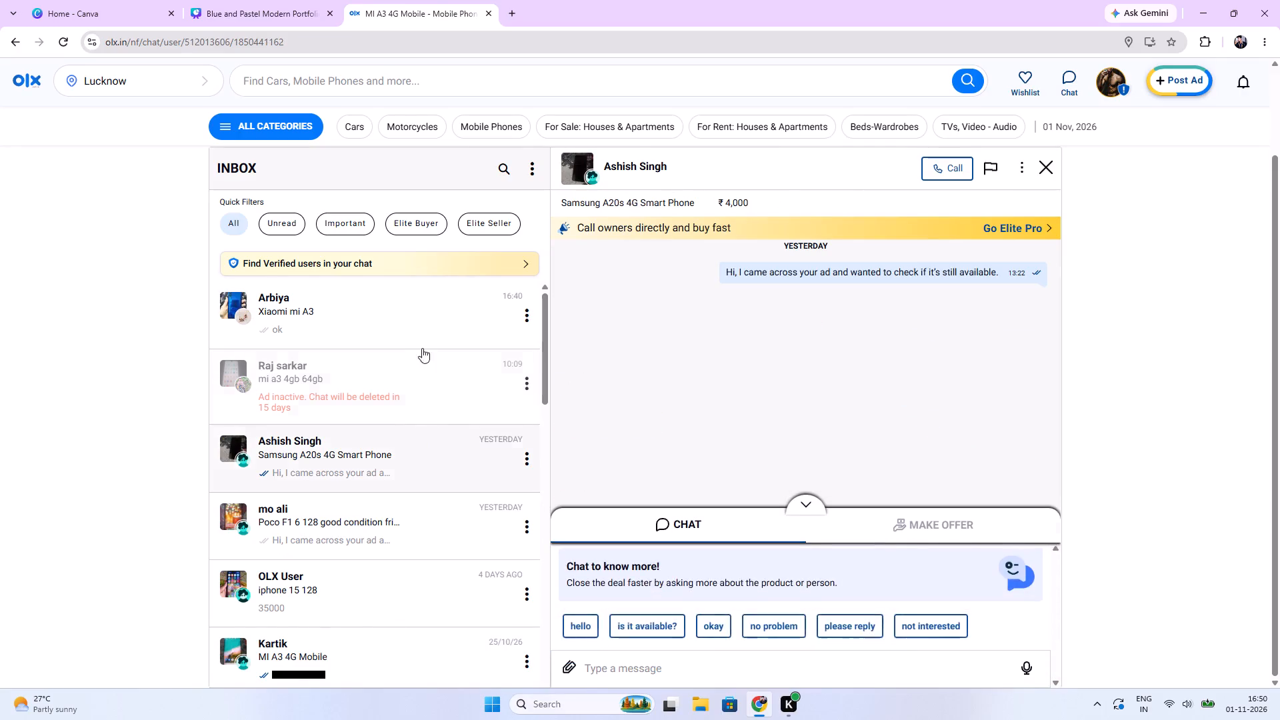
{"action": "left_click", "coordinate": [418, 323]}
{"action": "left_click", "coordinate": [424, 403]}
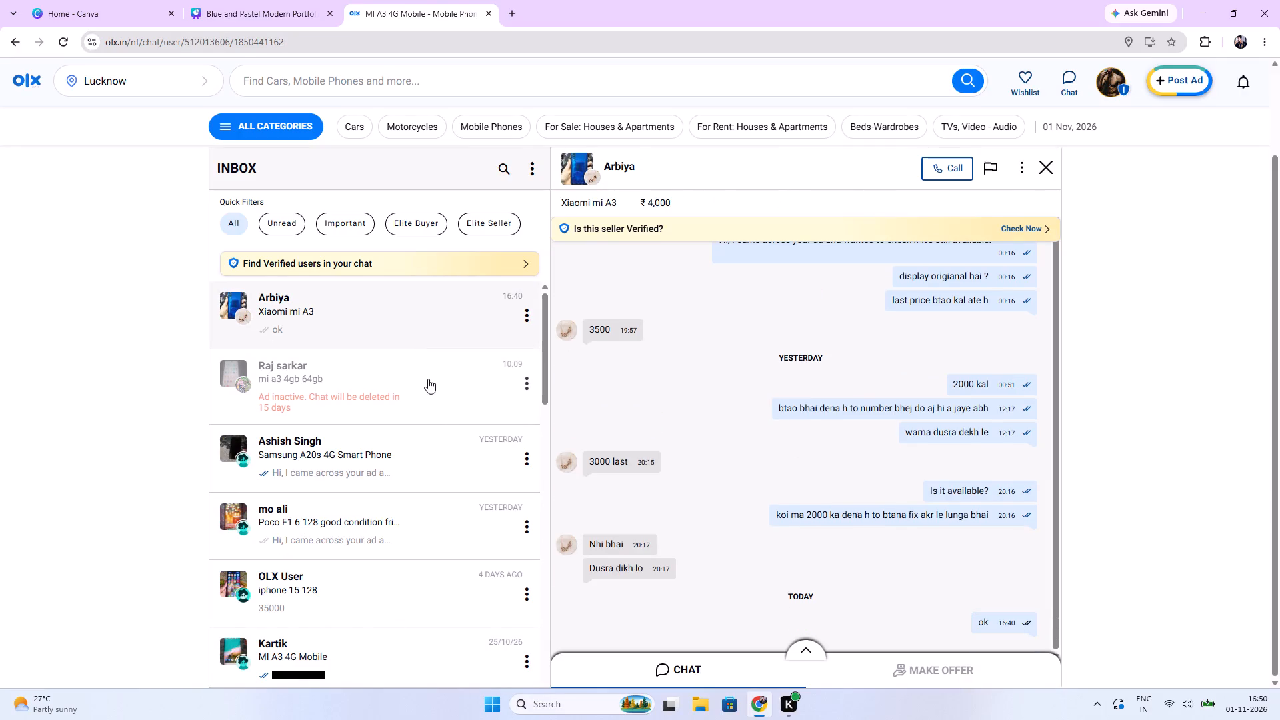
{"action": "left_click", "coordinate": [423, 304]}
{"action": "left_click", "coordinate": [449, 397]}
{"action": "left_click", "coordinate": [415, 291]}
{"action": "left_click", "coordinate": [435, 385]}
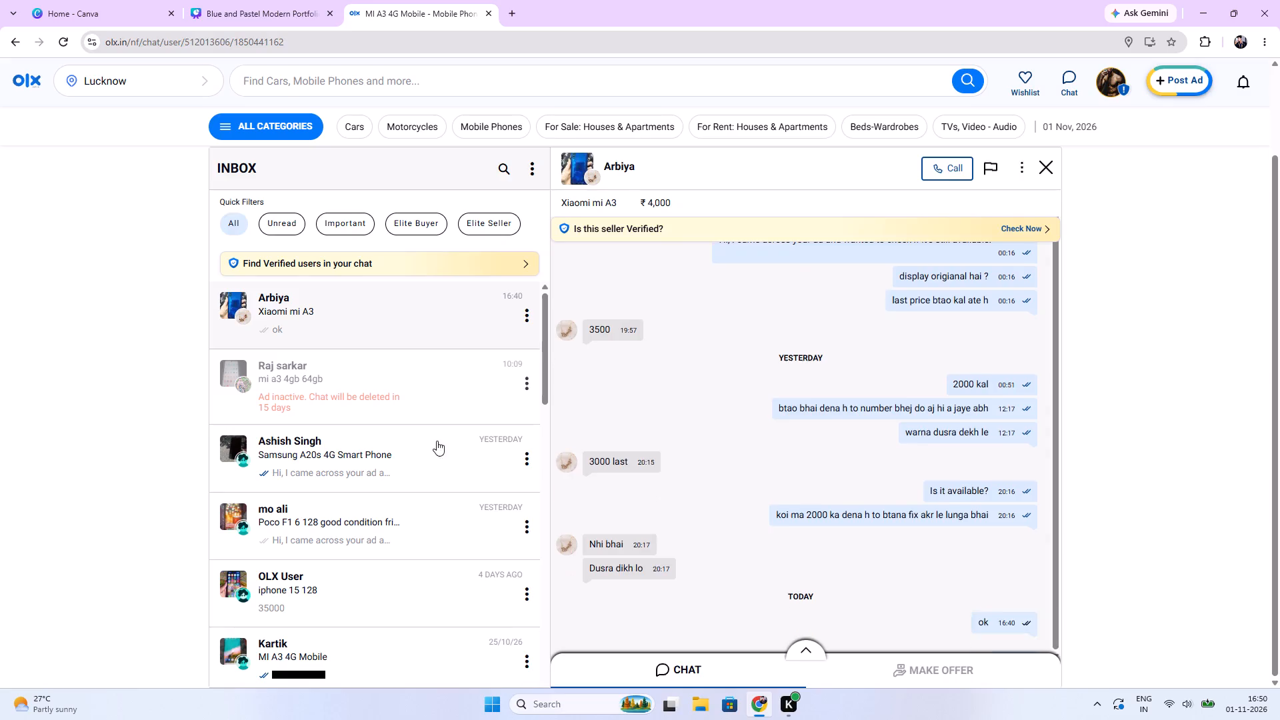
{"action": "left_click", "coordinate": [437, 447]}
{"action": "left_click", "coordinate": [379, 303]}
{"action": "left_click", "coordinate": [420, 375]}
{"action": "left_click", "coordinate": [426, 317]}
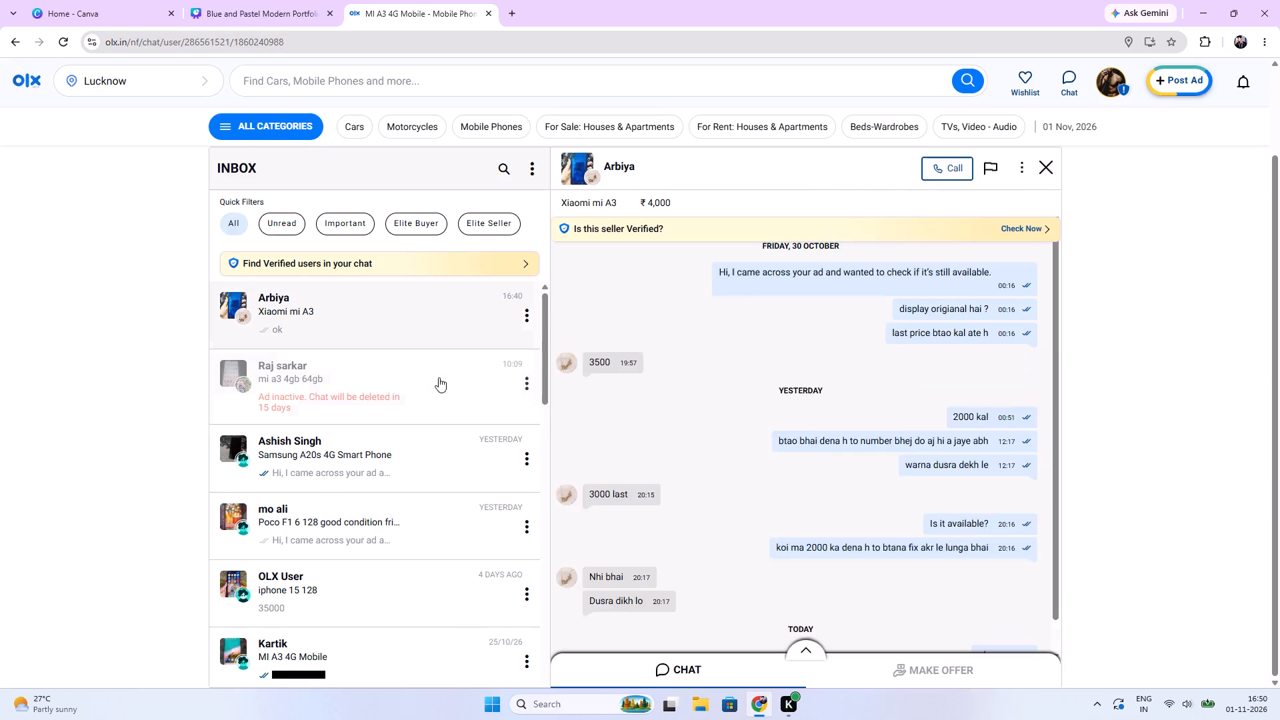
{"action": "left_click", "coordinate": [439, 377]}
{"action": "left_click", "coordinate": [427, 459]}
{"action": "left_click", "coordinate": [415, 388]}
{"action": "left_click", "coordinate": [406, 316]}
{"action": "left_click", "coordinate": [415, 419]}
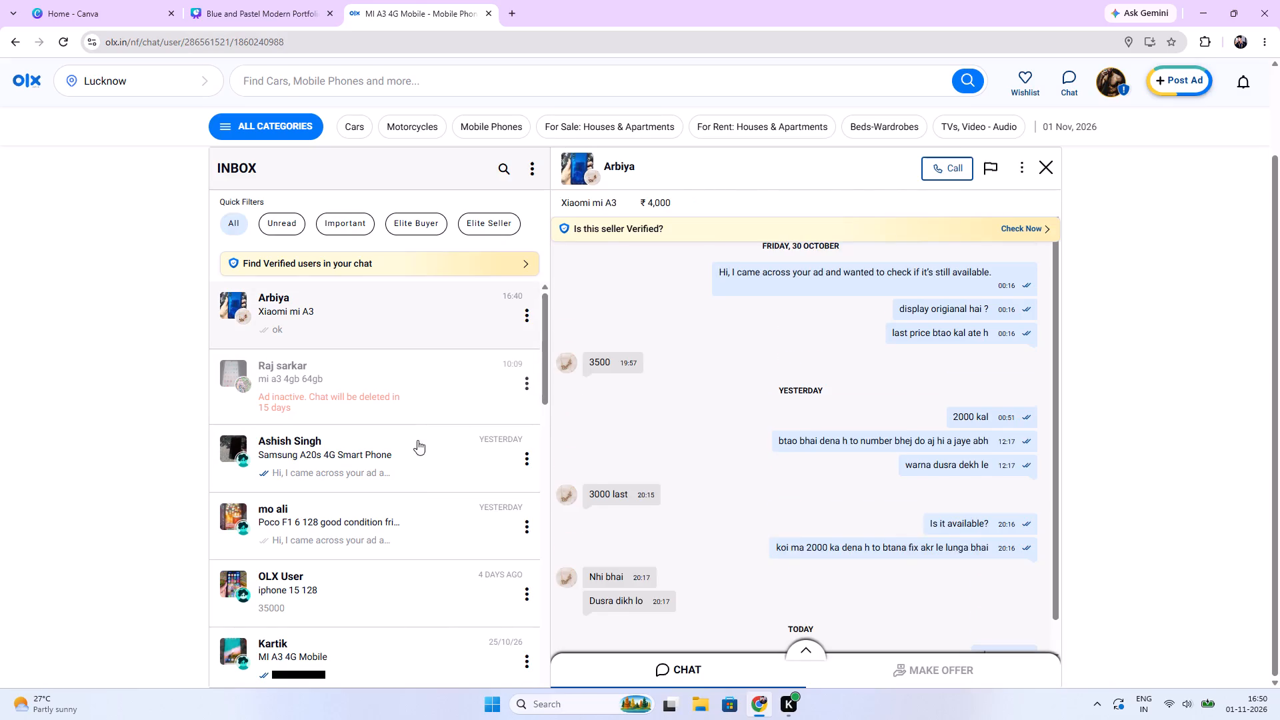
{"action": "left_click", "coordinate": [420, 480]}
{"action": "left_click", "coordinate": [419, 515]}
{"action": "left_click", "coordinate": [400, 349]}
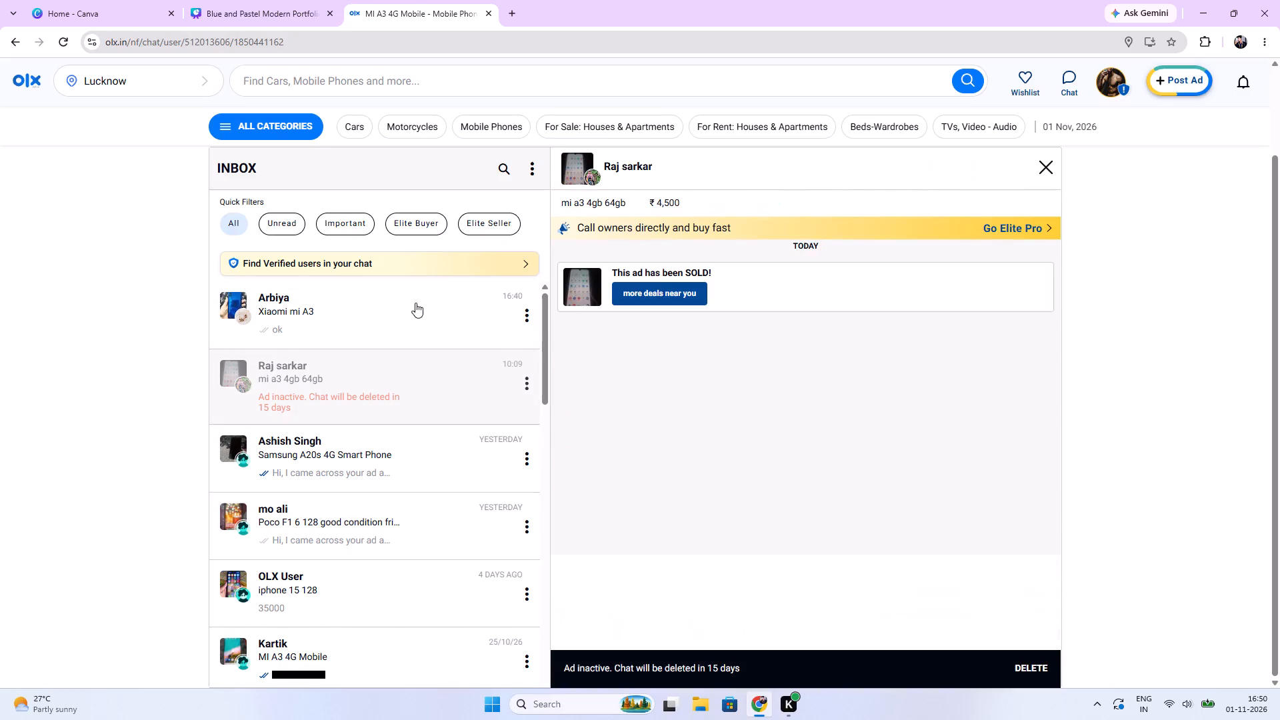
{"action": "left_click", "coordinate": [416, 302]}
{"action": "left_click", "coordinate": [227, 0]}
Scale the About me heading down to font size 103, keeping its left edge in place.
{"action": "left_click", "coordinate": [671, 202]}
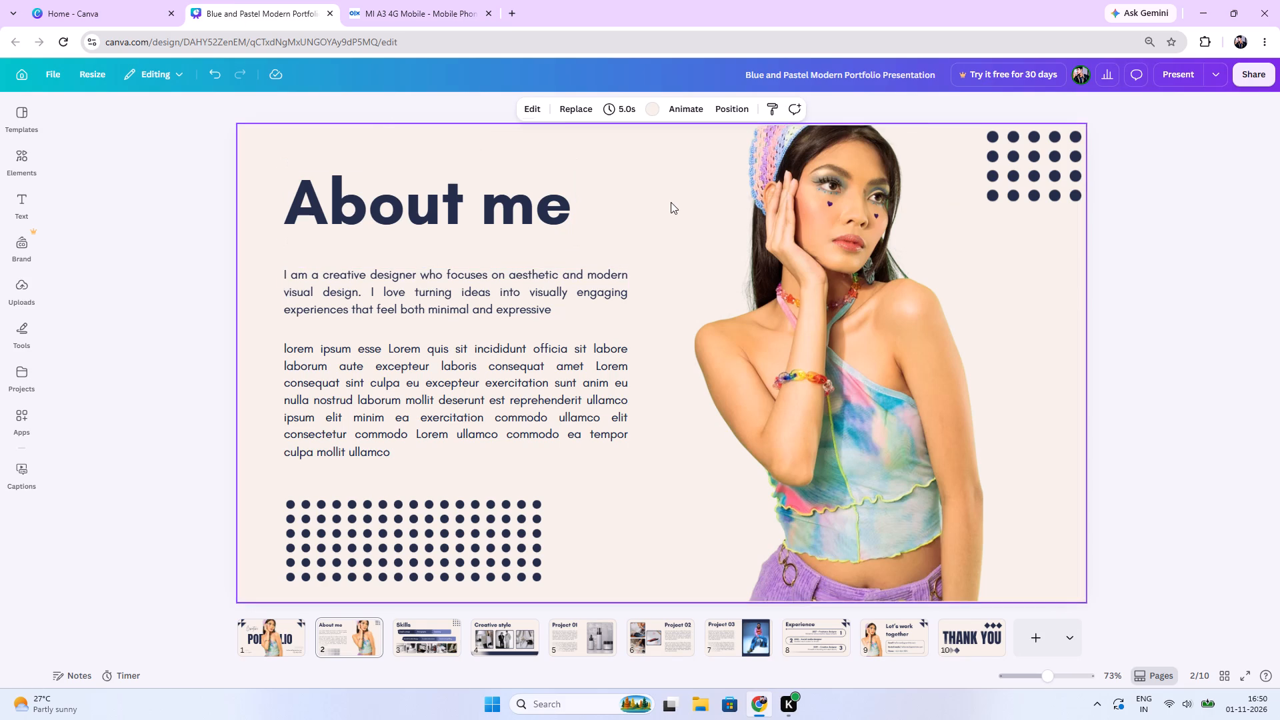
{"action": "left_click", "coordinate": [573, 201]}
{"action": "left_click_drag", "start_coordinate": [576, 240], "coordinate": [571, 239]}
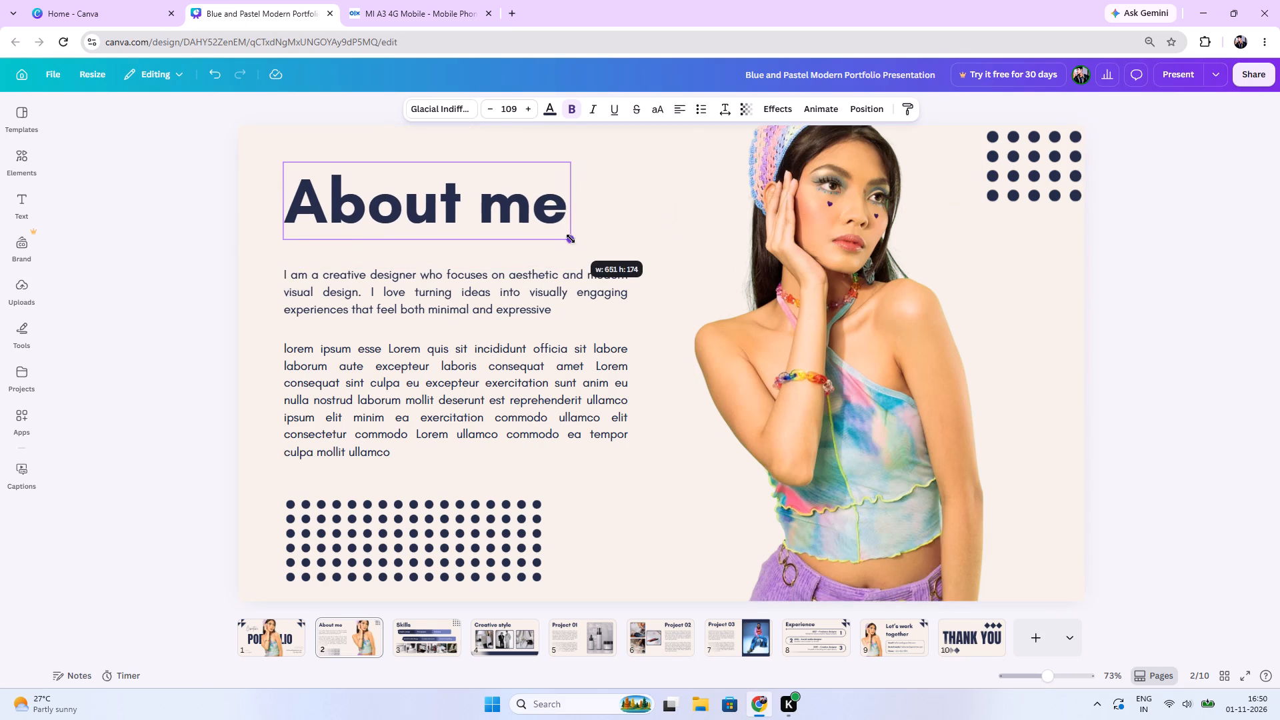
{"action": "left_click_drag", "start_coordinate": [571, 239], "coordinate": [557, 235]}
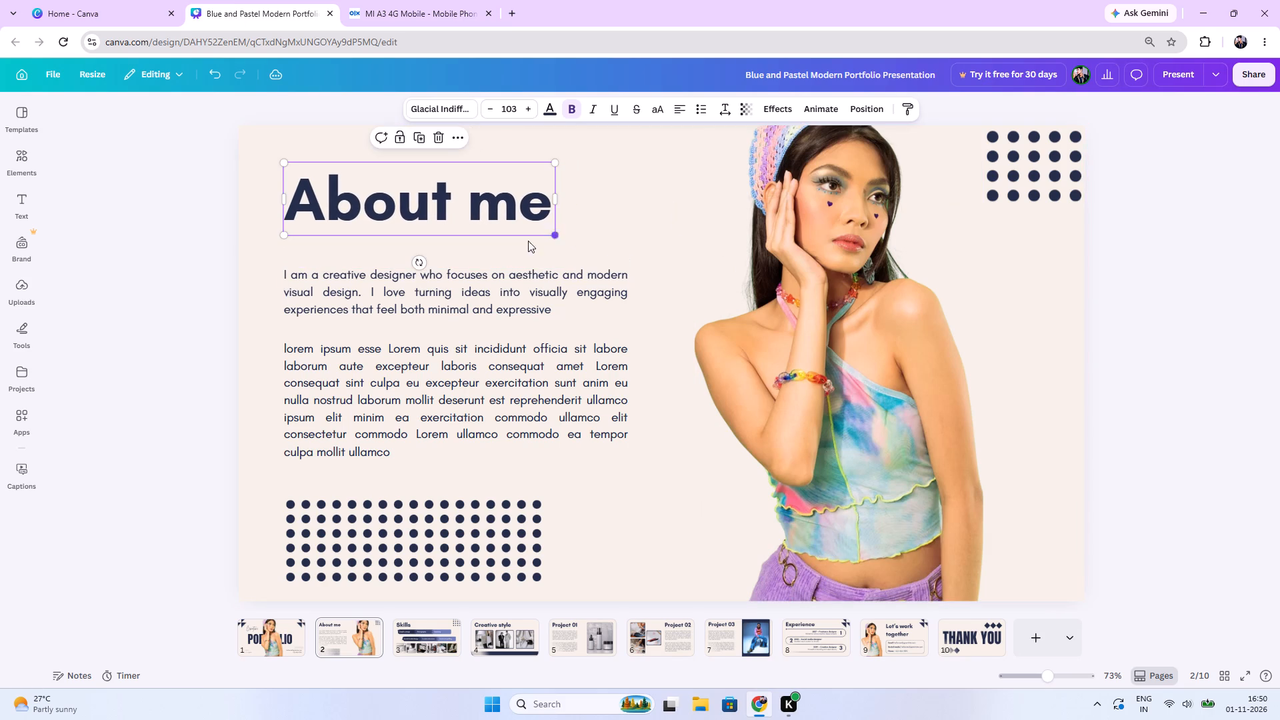
{"action": "left_click", "coordinate": [407, 223]}
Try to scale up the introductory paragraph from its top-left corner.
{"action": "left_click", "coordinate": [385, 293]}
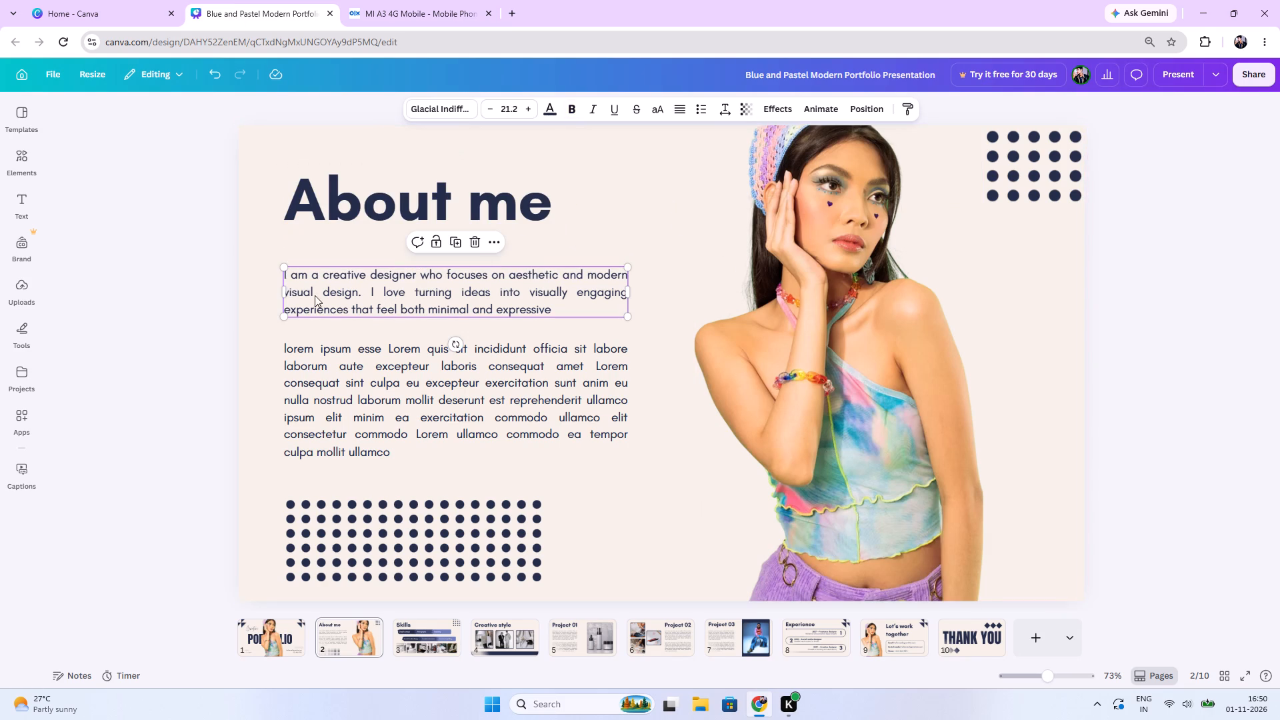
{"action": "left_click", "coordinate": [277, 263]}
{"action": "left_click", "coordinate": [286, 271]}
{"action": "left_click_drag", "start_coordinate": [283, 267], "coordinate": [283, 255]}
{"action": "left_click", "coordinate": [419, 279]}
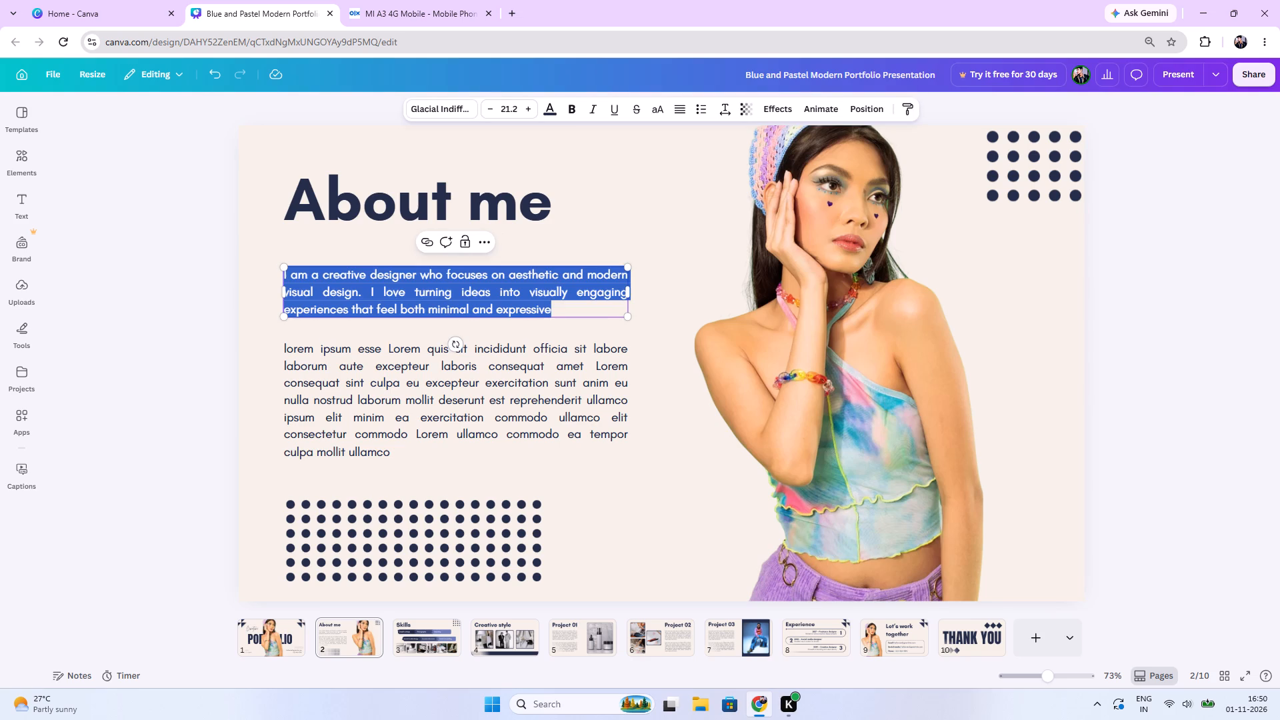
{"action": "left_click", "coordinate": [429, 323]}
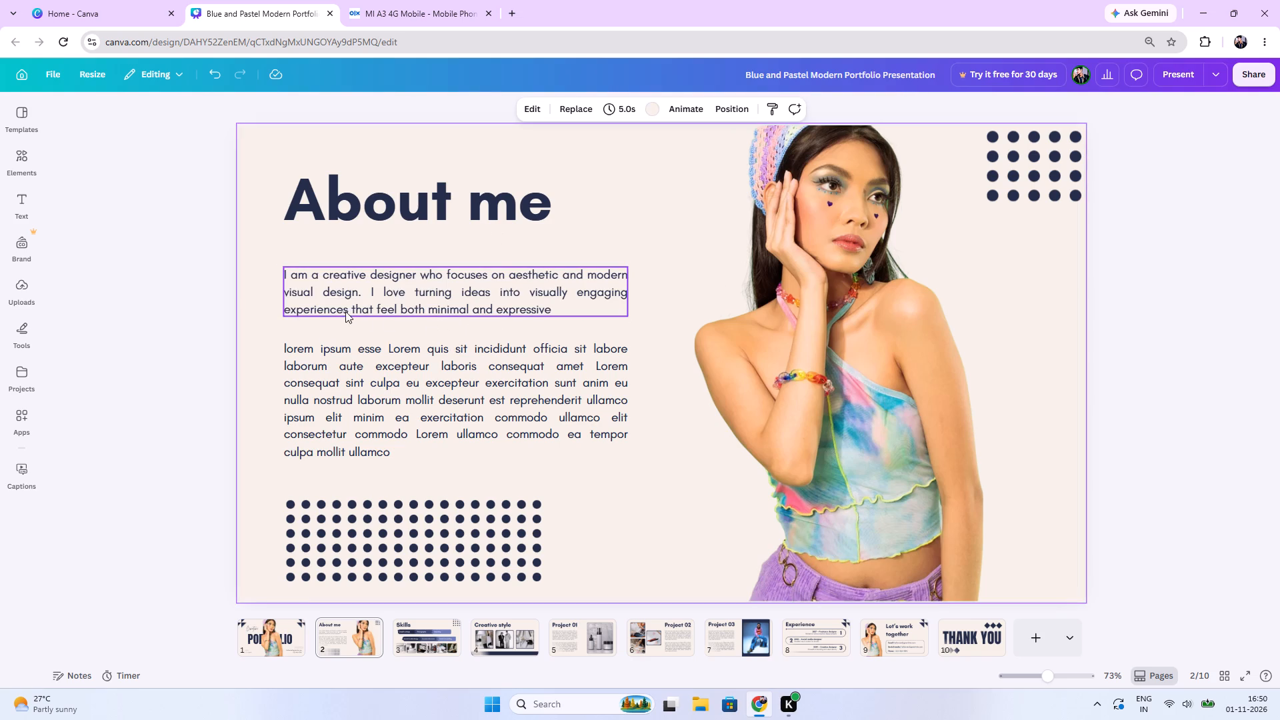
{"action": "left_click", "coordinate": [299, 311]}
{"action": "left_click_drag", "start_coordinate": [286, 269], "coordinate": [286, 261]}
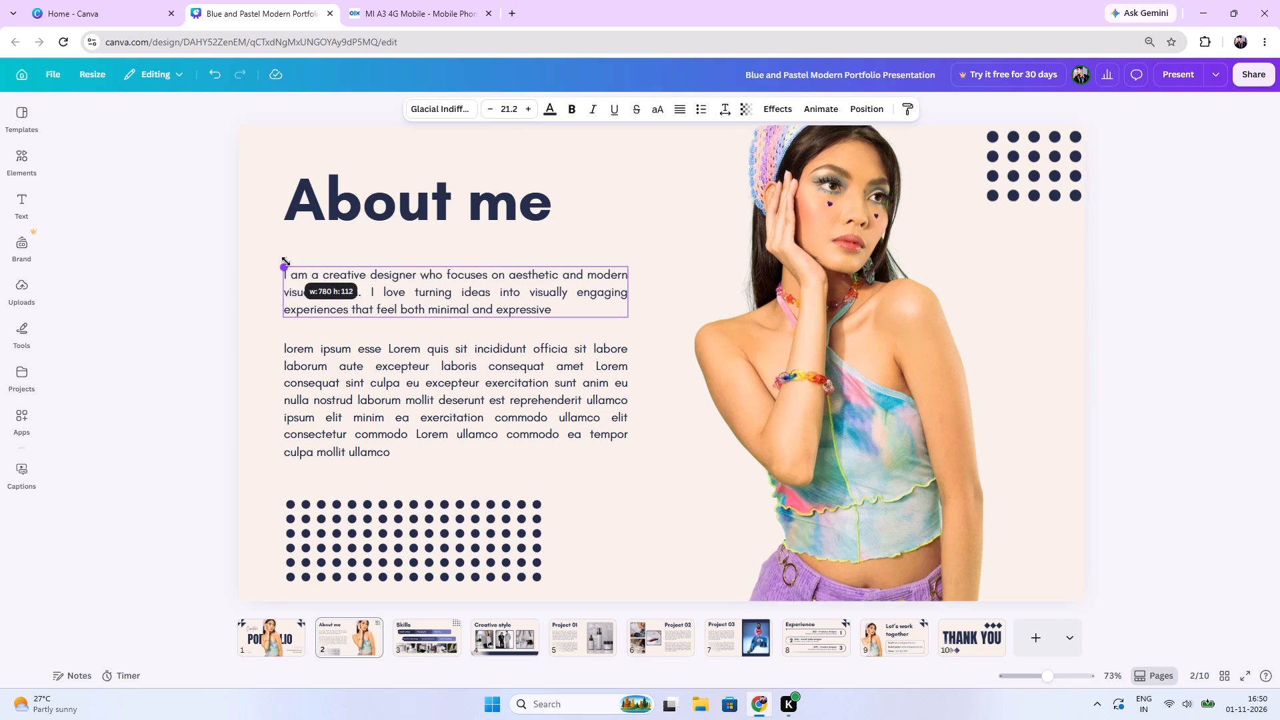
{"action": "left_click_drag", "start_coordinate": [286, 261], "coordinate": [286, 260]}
Widen the introductory paragraph's text box rightward until it ends just short of the woman's shoulder.
{"action": "left_click_drag", "start_coordinate": [631, 293], "coordinate": [631, 294]}
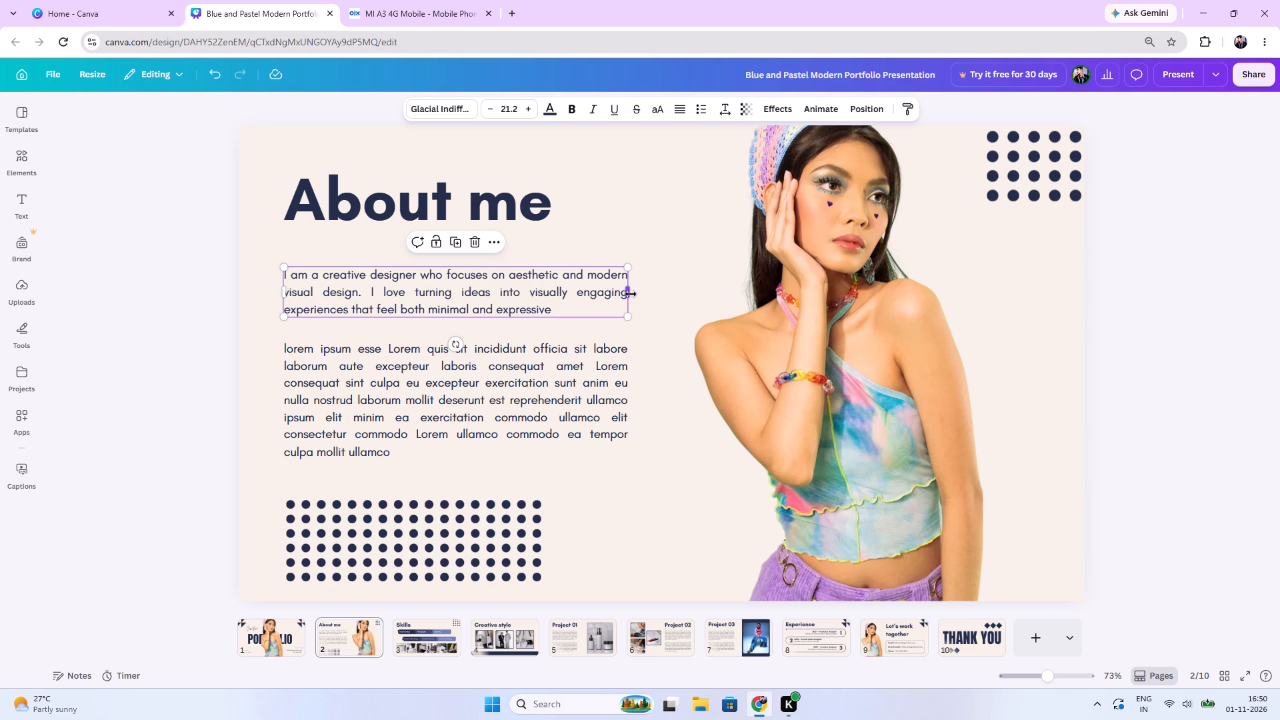
{"action": "left_click_drag", "start_coordinate": [631, 294], "coordinate": [687, 297]}
Scale the lorem ipsum paragraph on the About me page down to font size 20.2, keeping its top-left corner in place.
{"action": "left_click", "coordinate": [588, 359]}
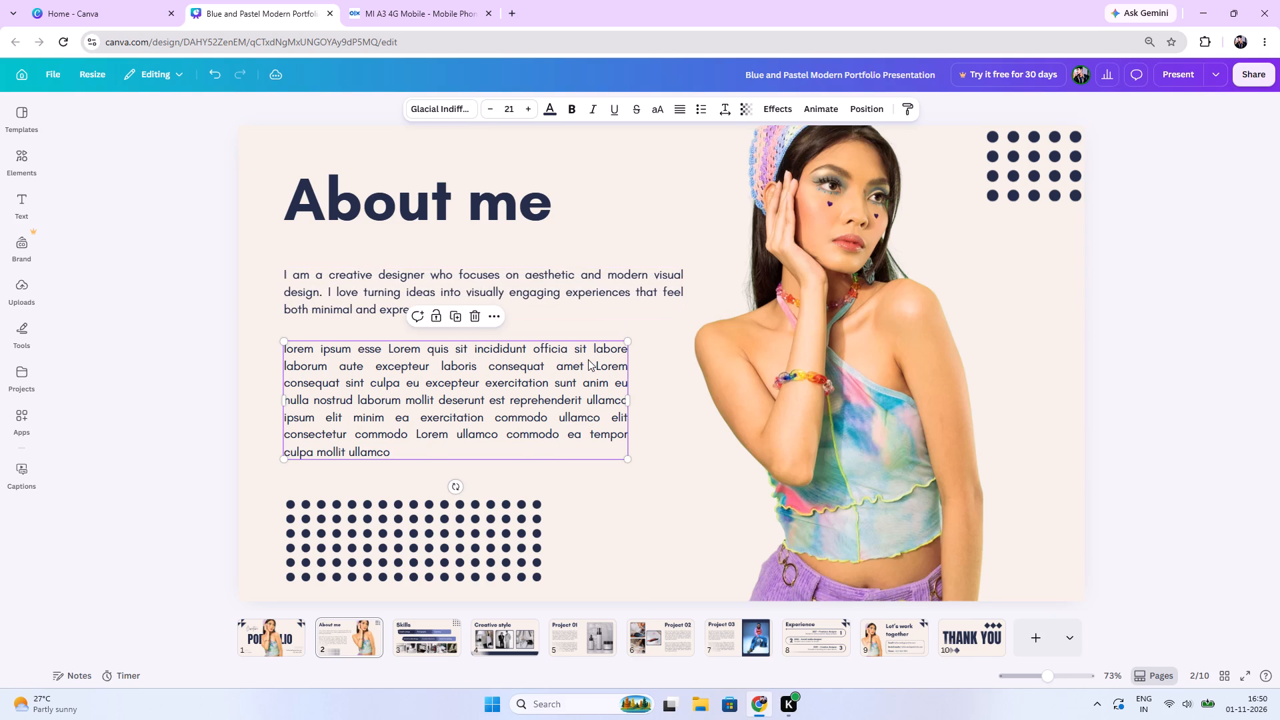
{"action": "left_click_drag", "start_coordinate": [631, 457], "coordinate": [633, 419]}
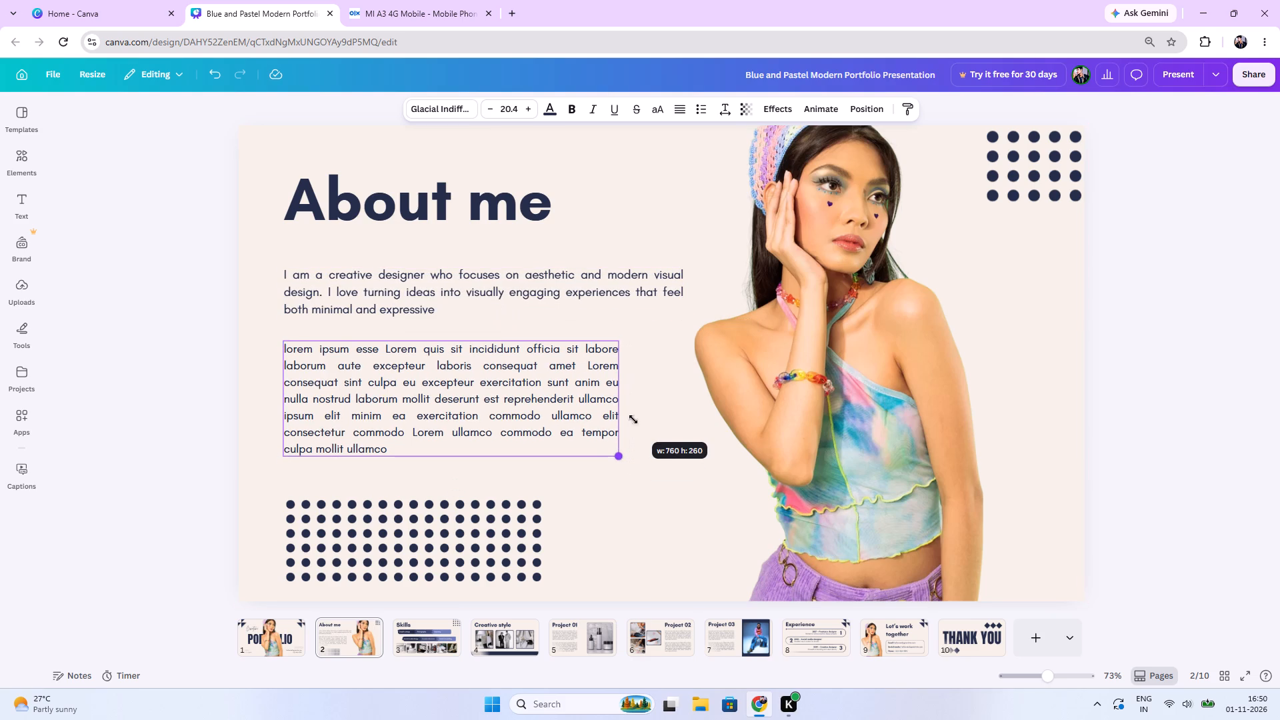
{"action": "left_click_drag", "start_coordinate": [633, 419], "coordinate": [629, 420]}
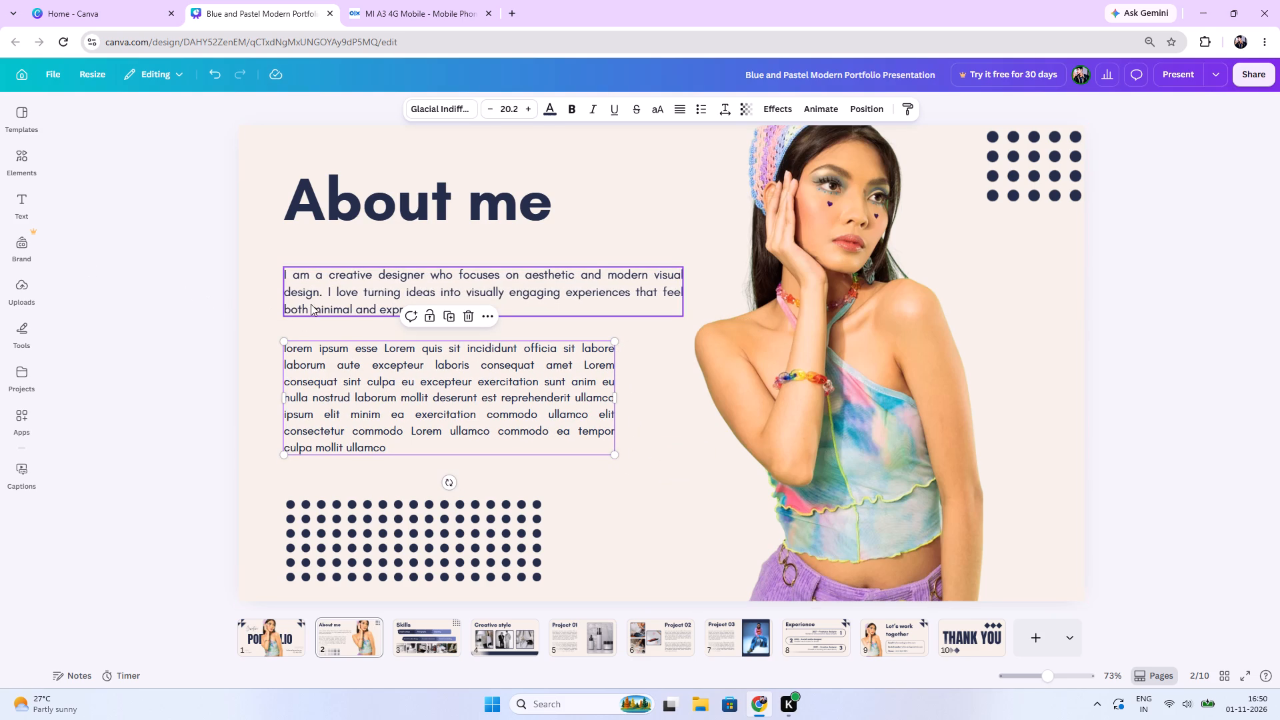
{"action": "left_click", "coordinate": [590, 253]}
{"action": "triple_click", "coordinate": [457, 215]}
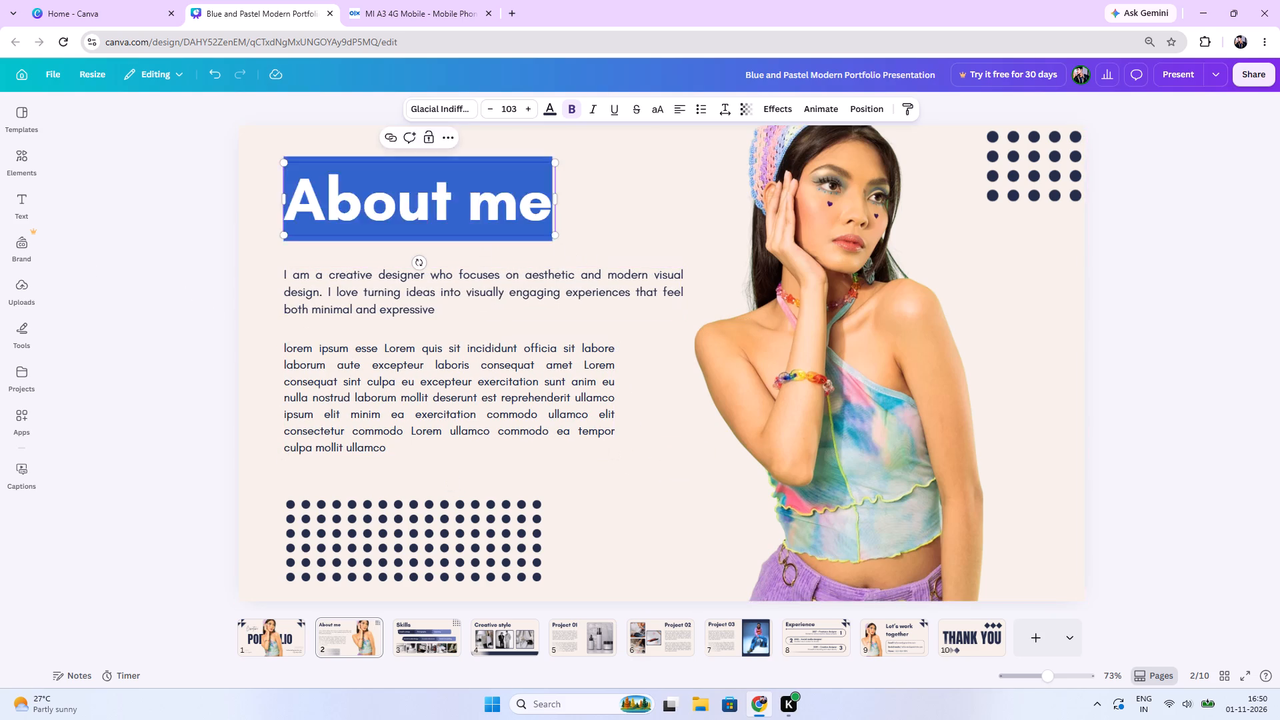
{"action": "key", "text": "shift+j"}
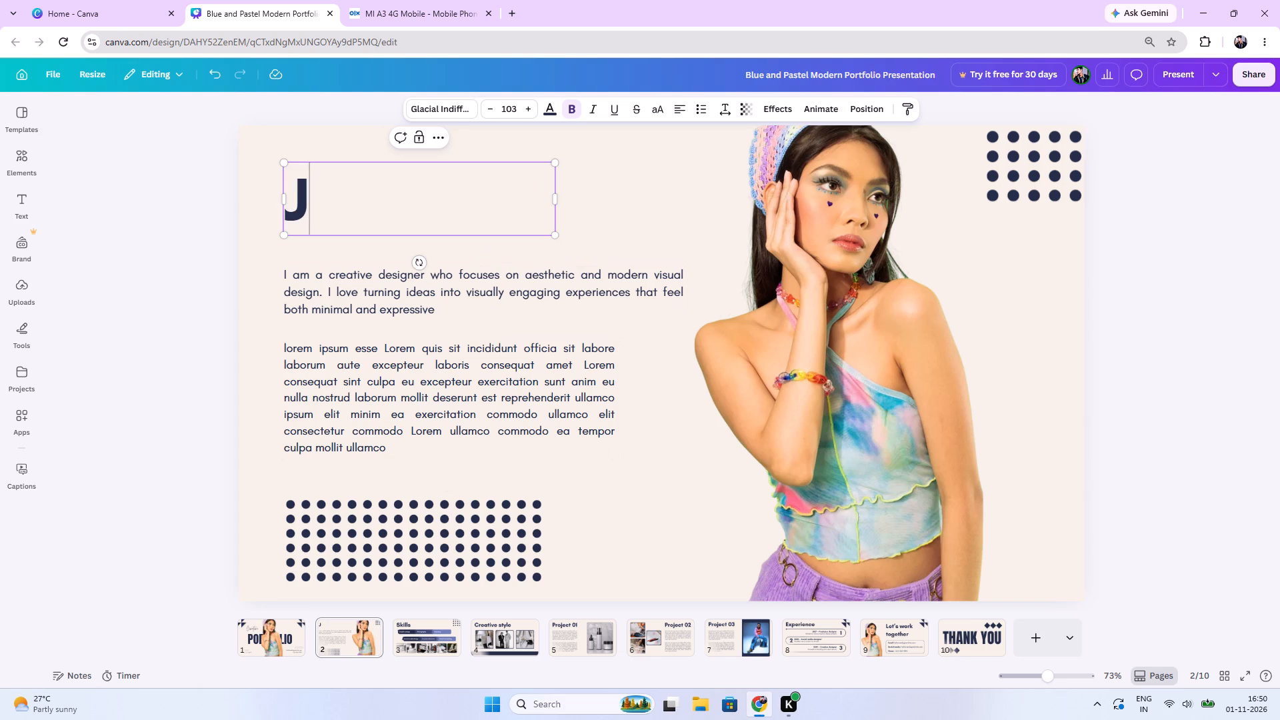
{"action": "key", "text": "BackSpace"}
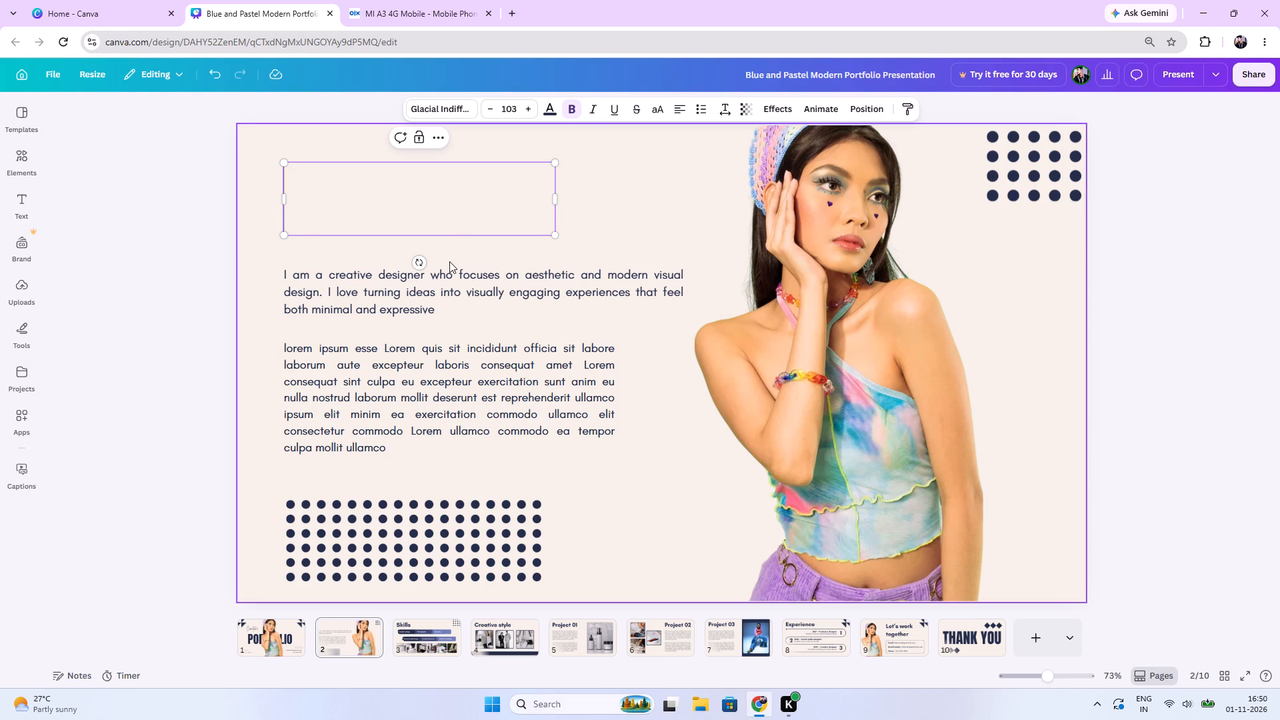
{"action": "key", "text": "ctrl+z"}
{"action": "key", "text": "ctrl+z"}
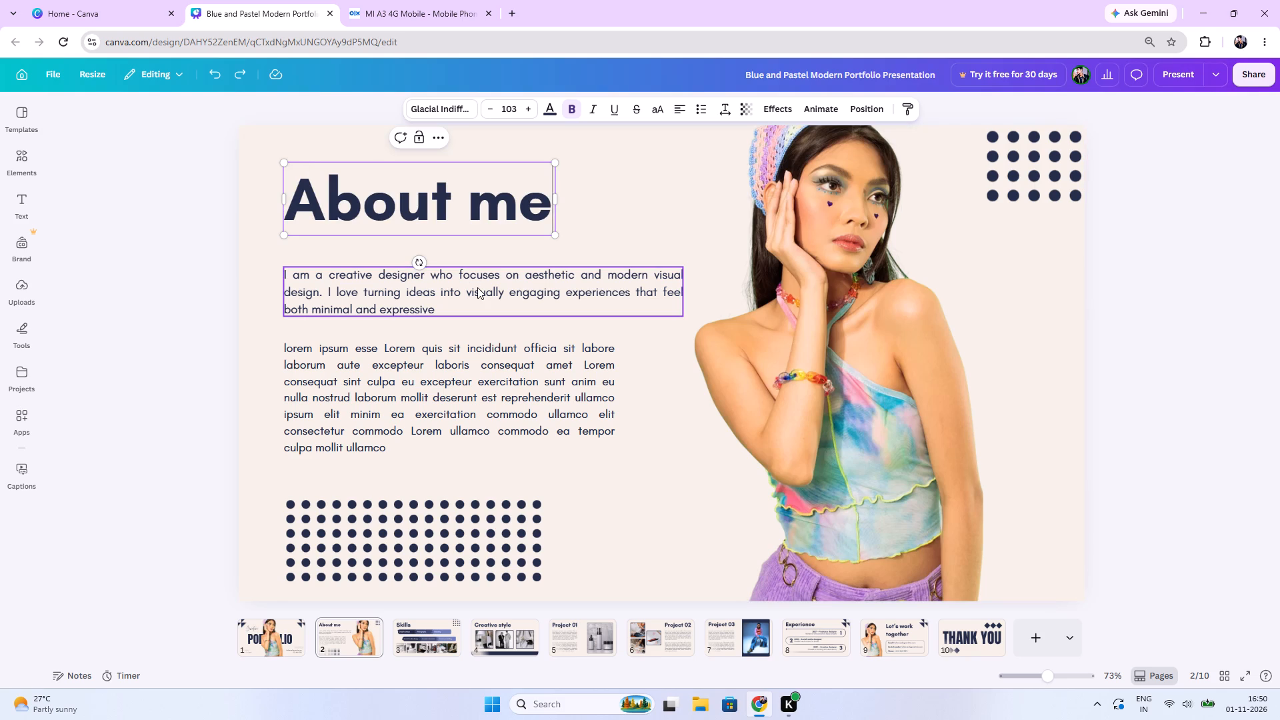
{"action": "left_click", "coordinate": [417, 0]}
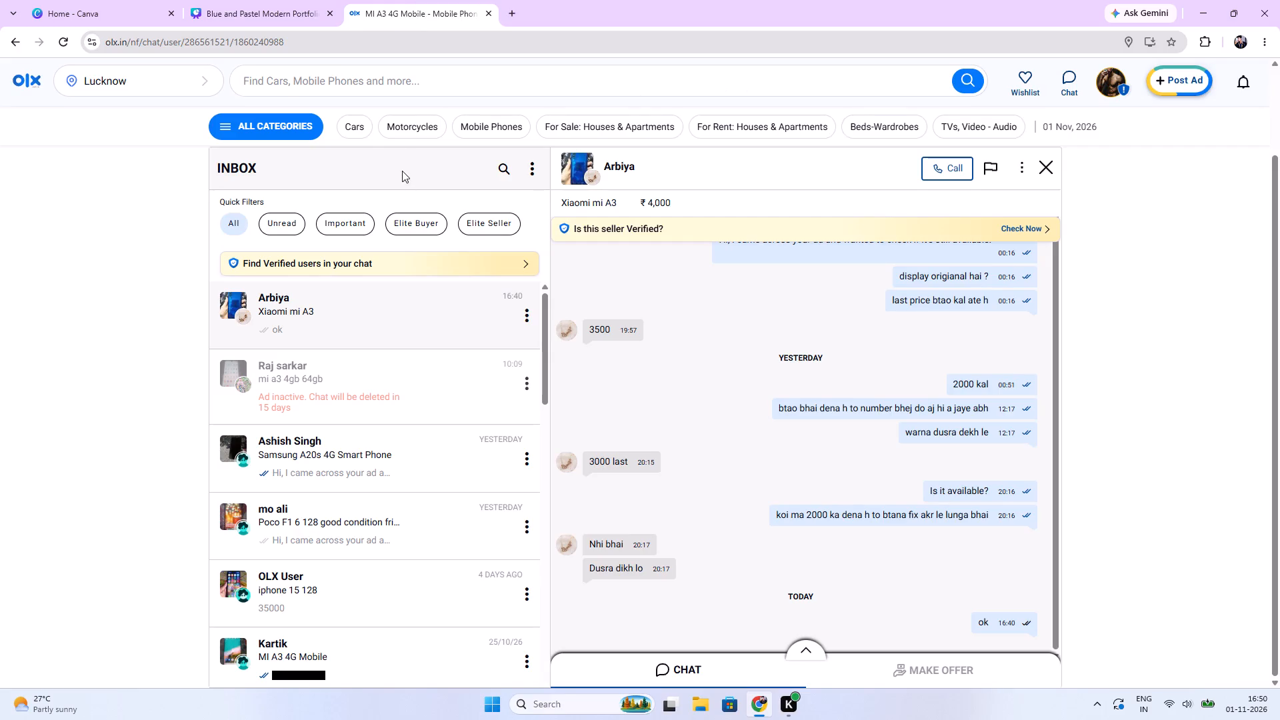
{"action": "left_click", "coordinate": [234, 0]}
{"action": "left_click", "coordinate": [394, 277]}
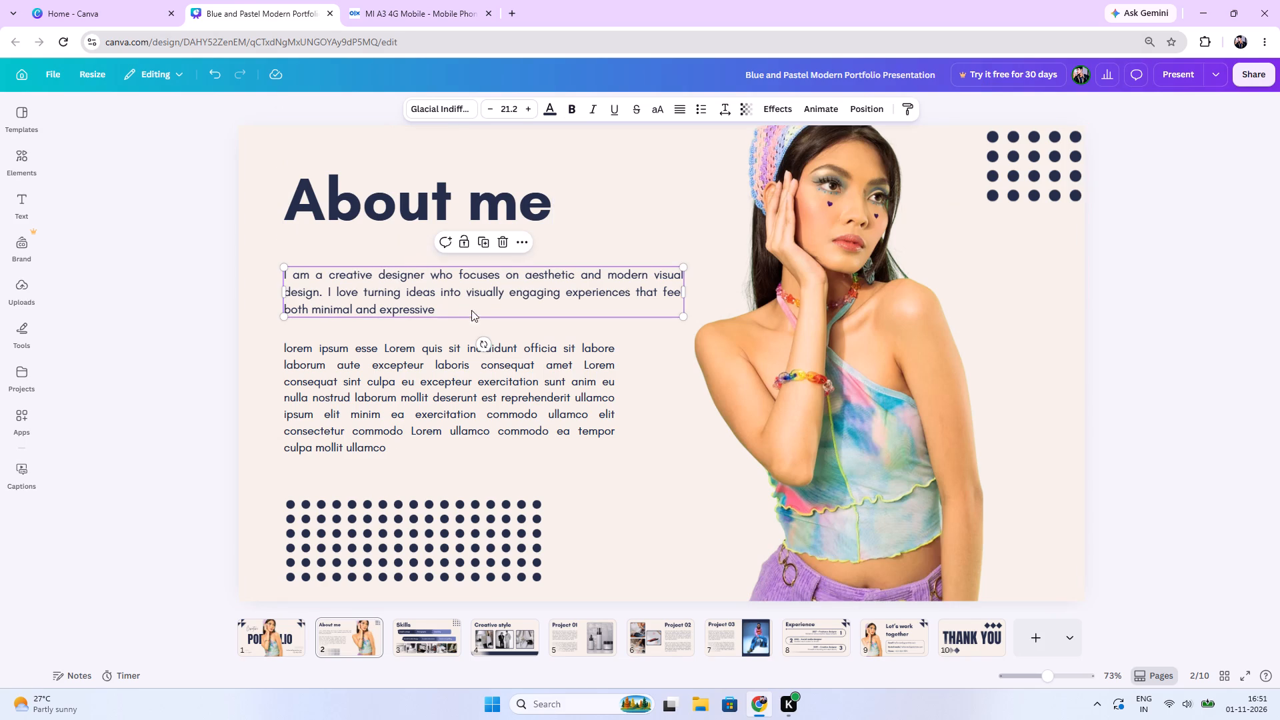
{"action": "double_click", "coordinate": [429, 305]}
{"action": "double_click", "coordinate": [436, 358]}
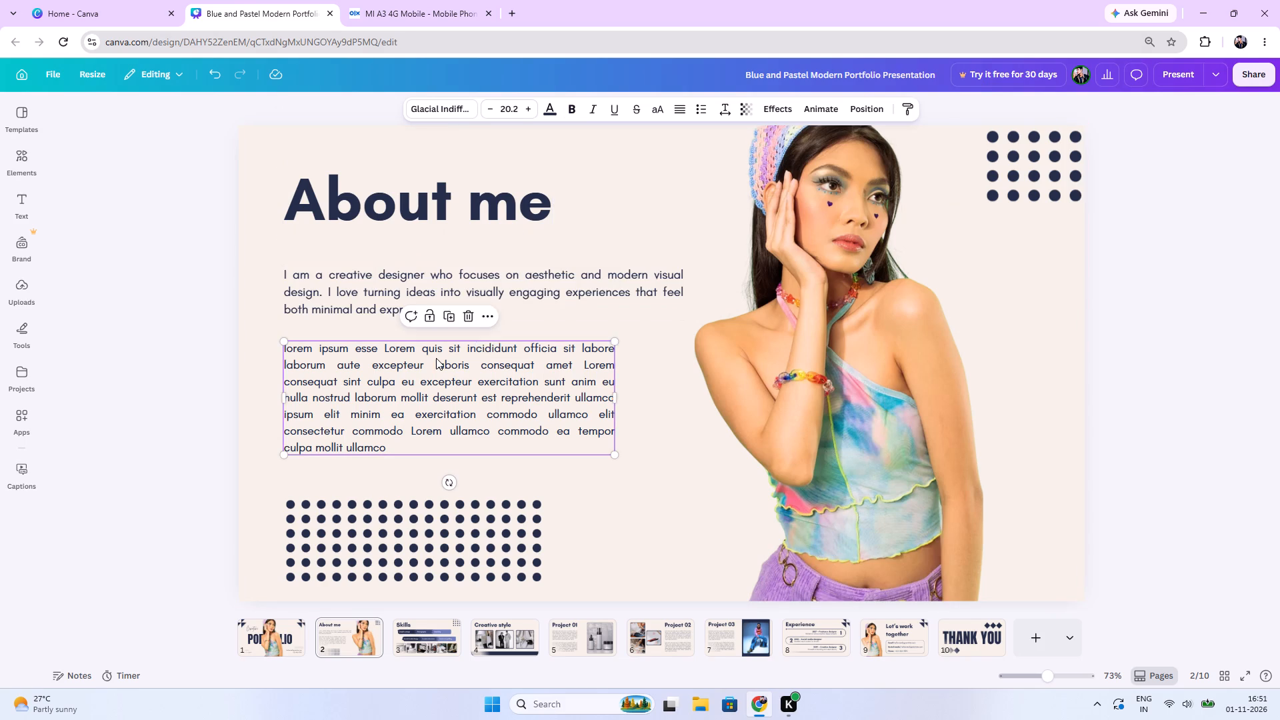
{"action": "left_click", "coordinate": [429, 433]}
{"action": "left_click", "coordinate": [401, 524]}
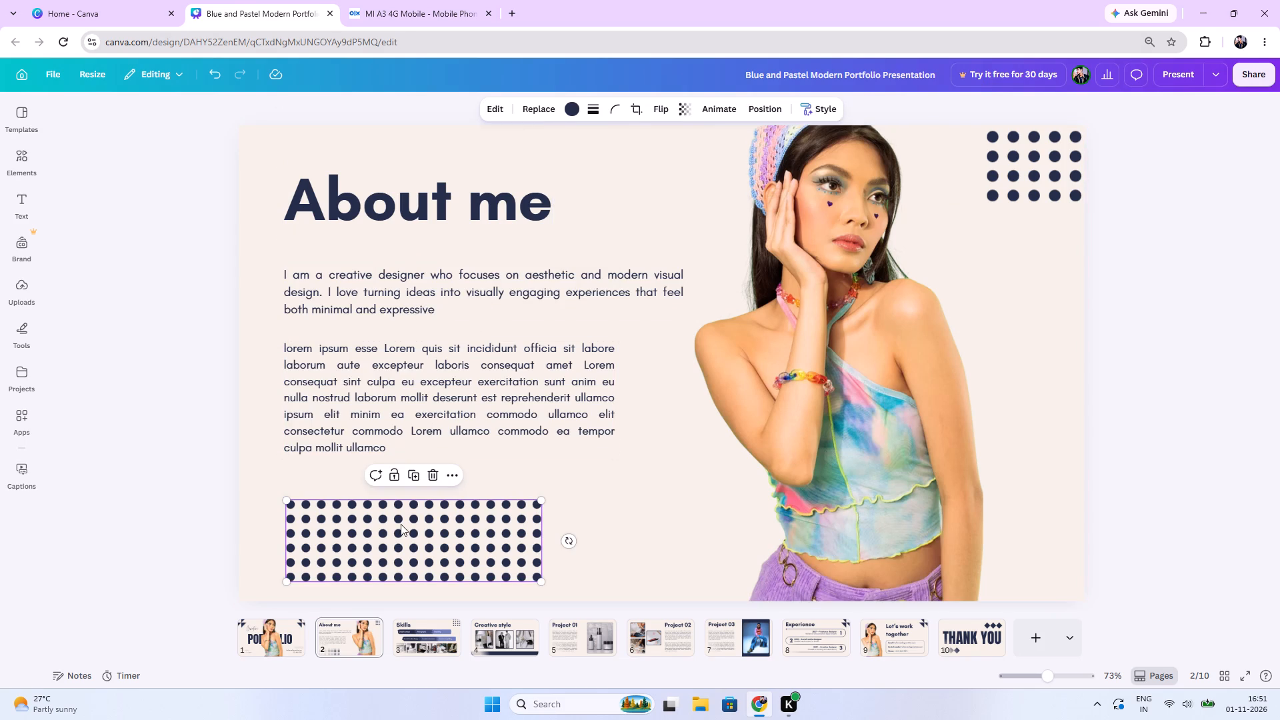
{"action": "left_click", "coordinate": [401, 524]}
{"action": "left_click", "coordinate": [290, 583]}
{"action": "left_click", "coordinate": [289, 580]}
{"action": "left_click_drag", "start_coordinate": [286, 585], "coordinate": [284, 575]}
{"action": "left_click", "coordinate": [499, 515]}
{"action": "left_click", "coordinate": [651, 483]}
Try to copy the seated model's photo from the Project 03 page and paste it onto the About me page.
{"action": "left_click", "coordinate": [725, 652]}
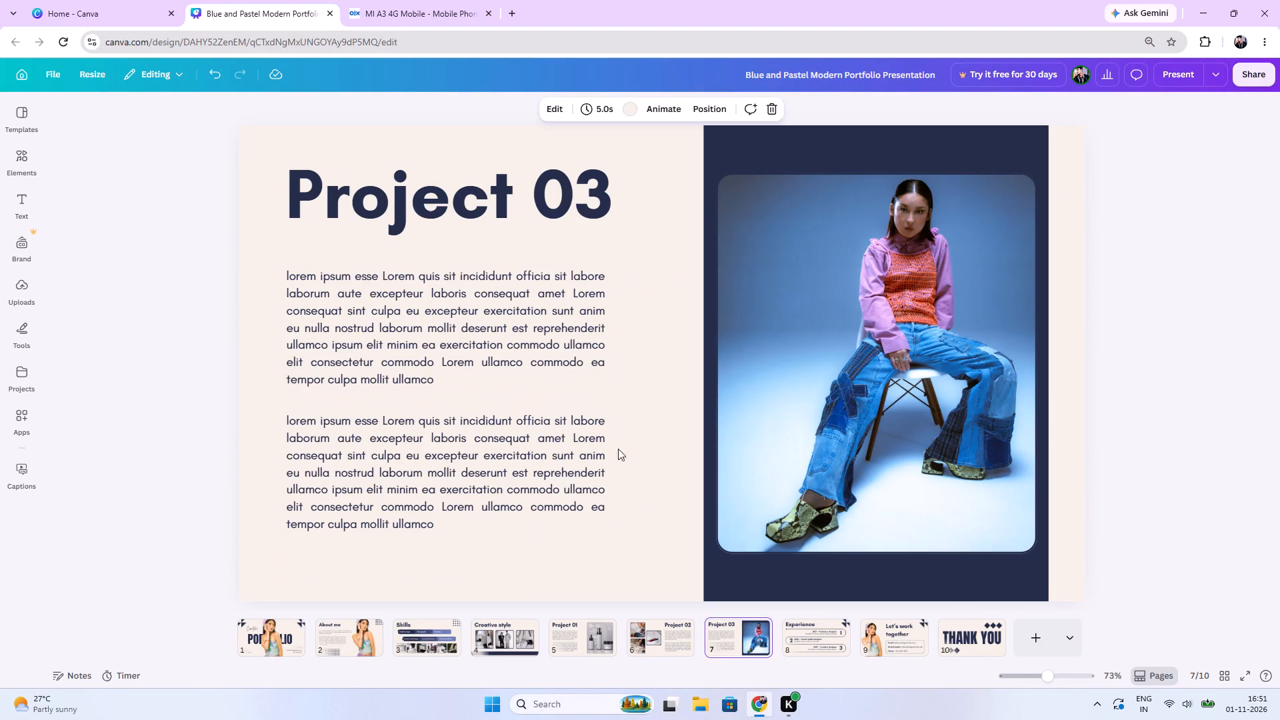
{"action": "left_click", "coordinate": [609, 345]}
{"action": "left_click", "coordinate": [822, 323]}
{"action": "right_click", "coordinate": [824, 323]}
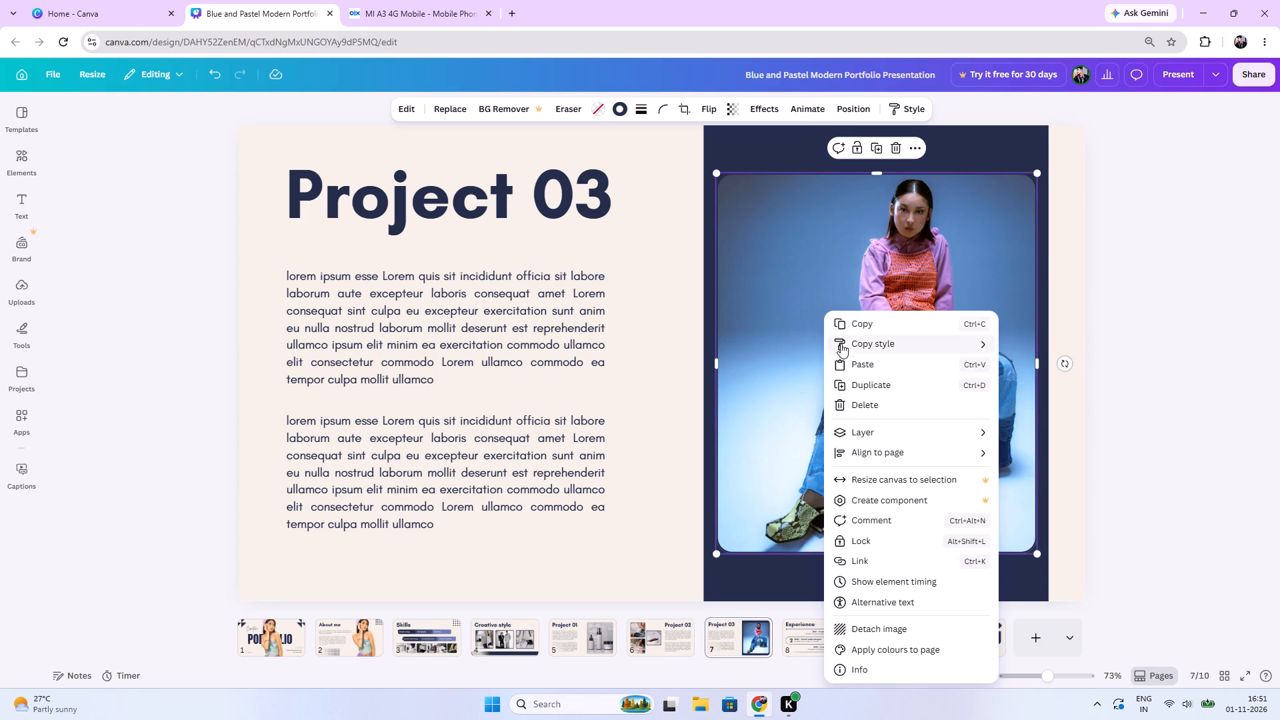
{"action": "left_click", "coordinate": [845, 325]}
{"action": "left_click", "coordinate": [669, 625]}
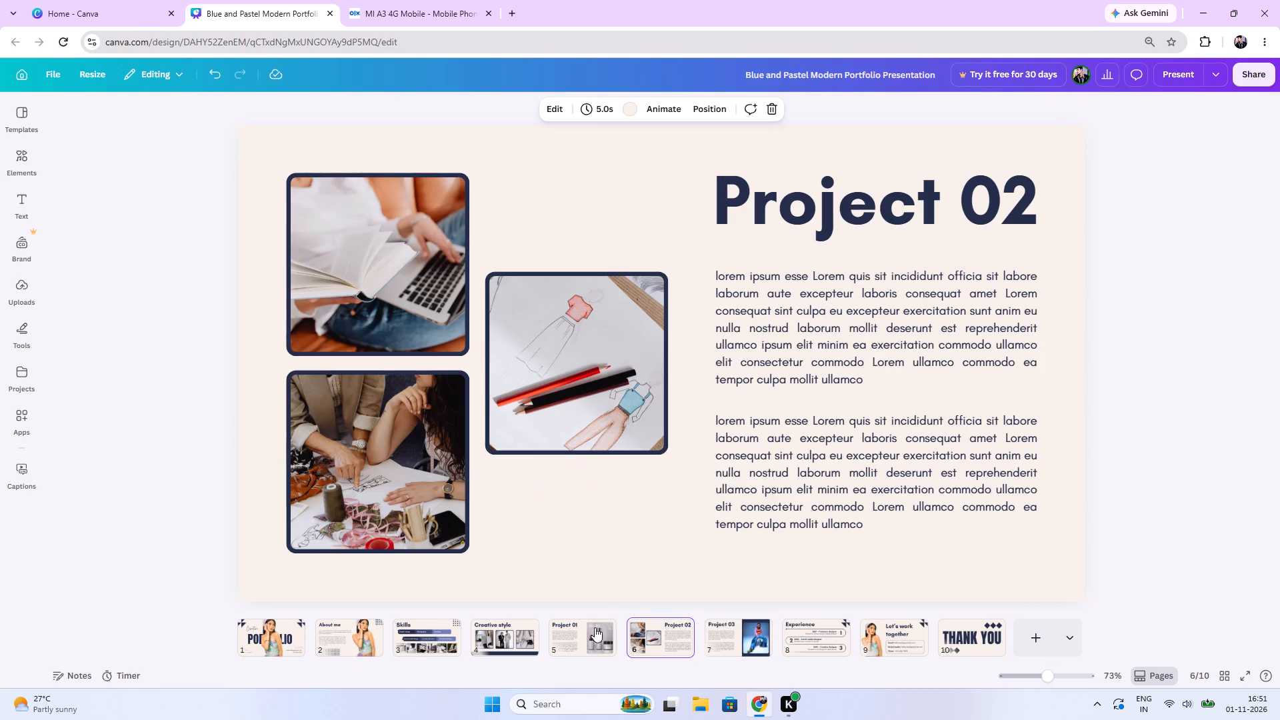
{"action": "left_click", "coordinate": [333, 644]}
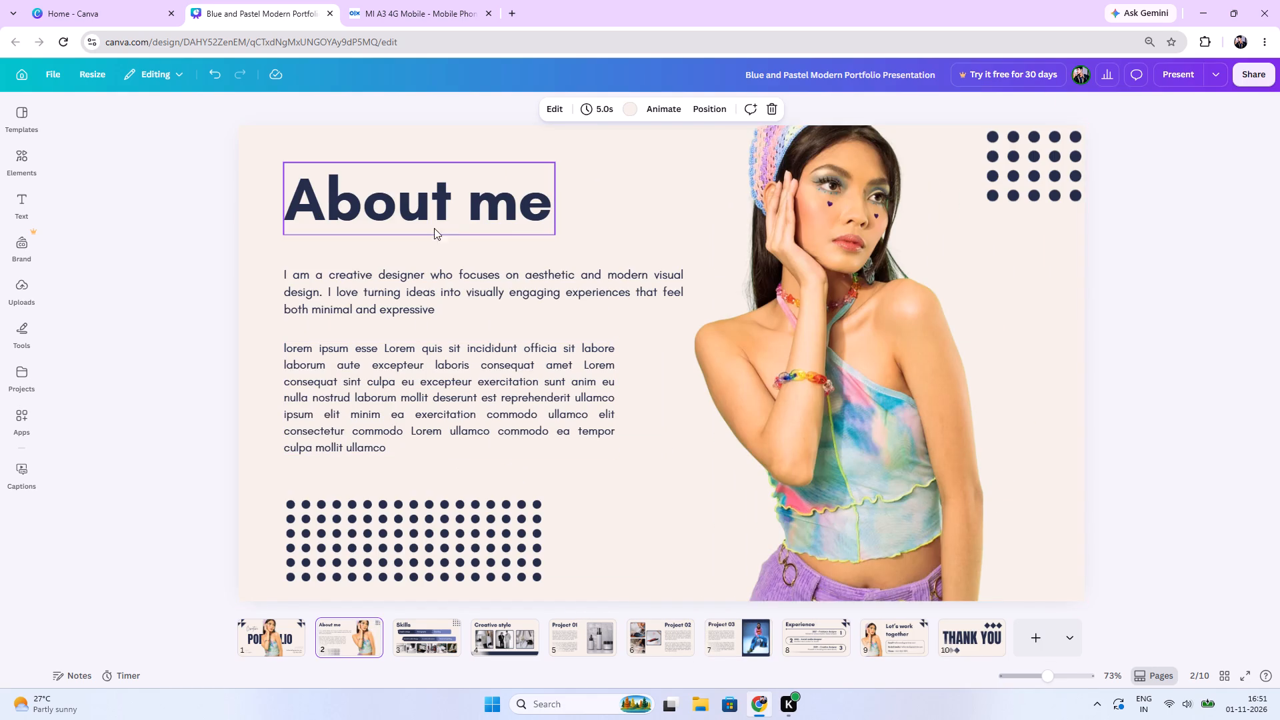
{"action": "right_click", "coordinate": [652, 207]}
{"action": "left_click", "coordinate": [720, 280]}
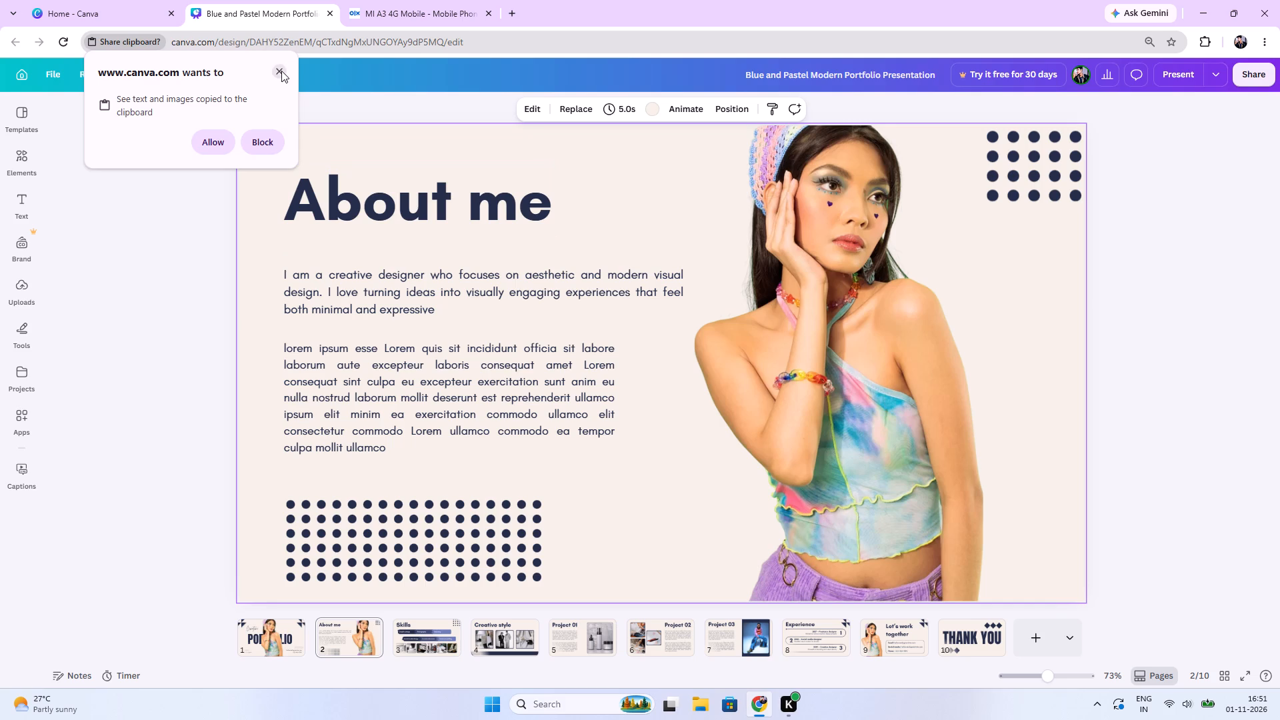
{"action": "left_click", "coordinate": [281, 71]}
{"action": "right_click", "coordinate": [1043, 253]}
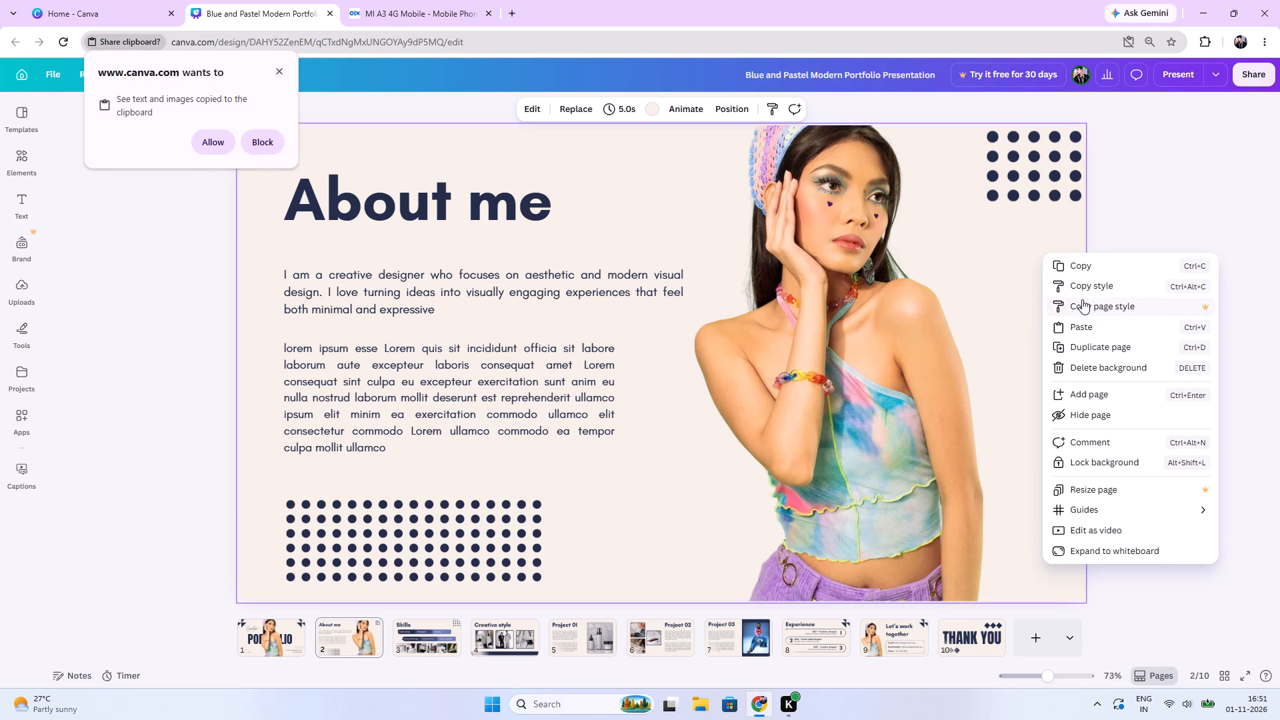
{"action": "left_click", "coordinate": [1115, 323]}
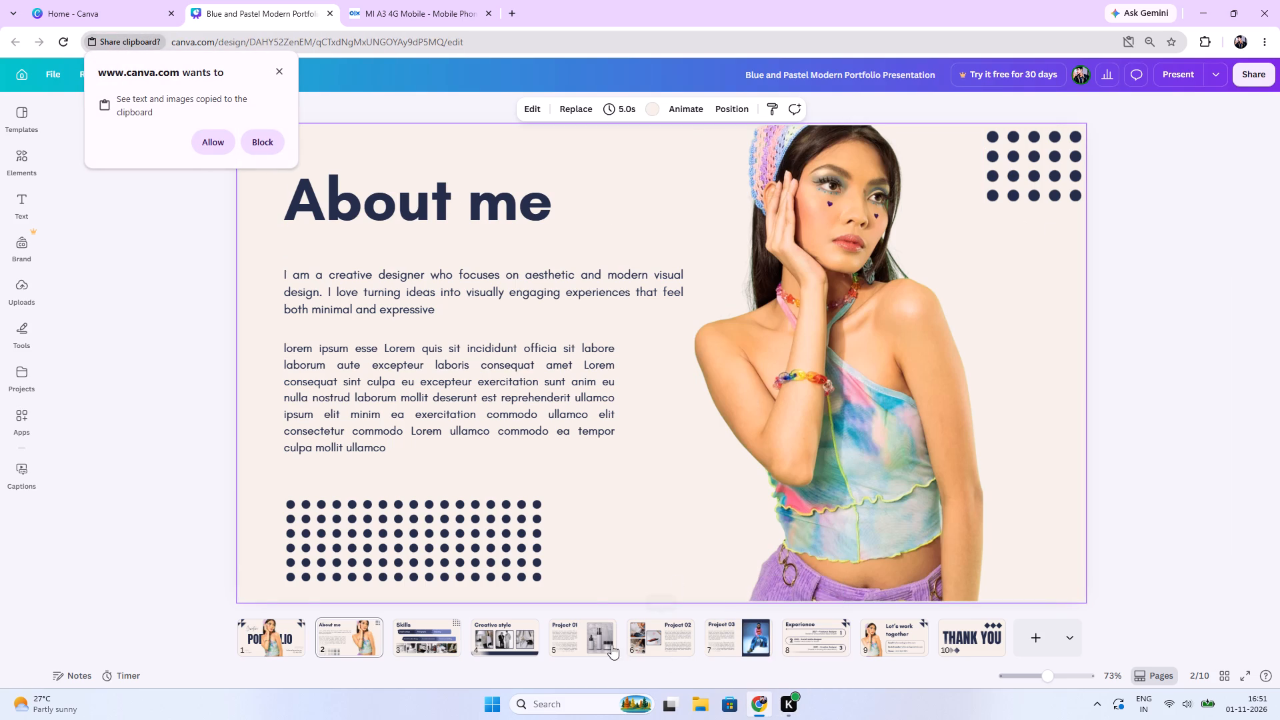
Copy the middle photo of the two suited men from the Creative style page and paste it onto the About me page.
{"action": "left_click", "coordinate": [530, 635]}
{"action": "left_click", "coordinate": [437, 646]}
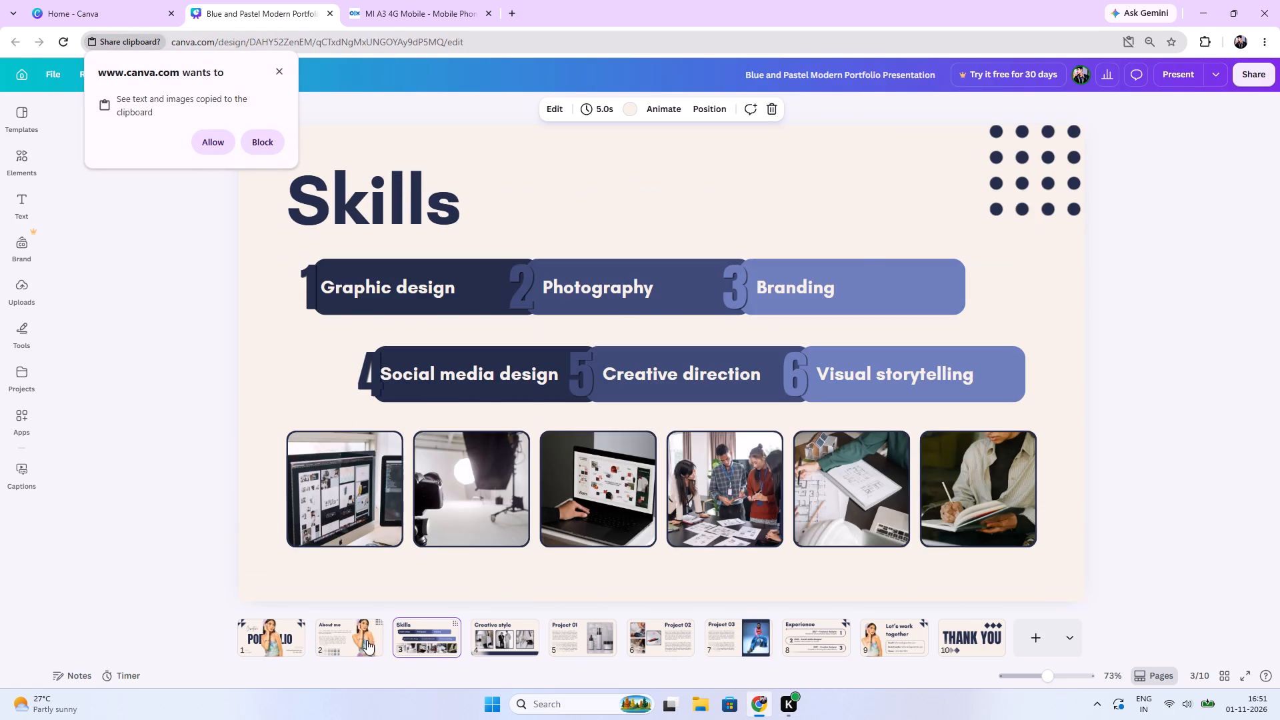
{"action": "left_click", "coordinate": [361, 640]}
{"action": "left_click", "coordinate": [271, 637]}
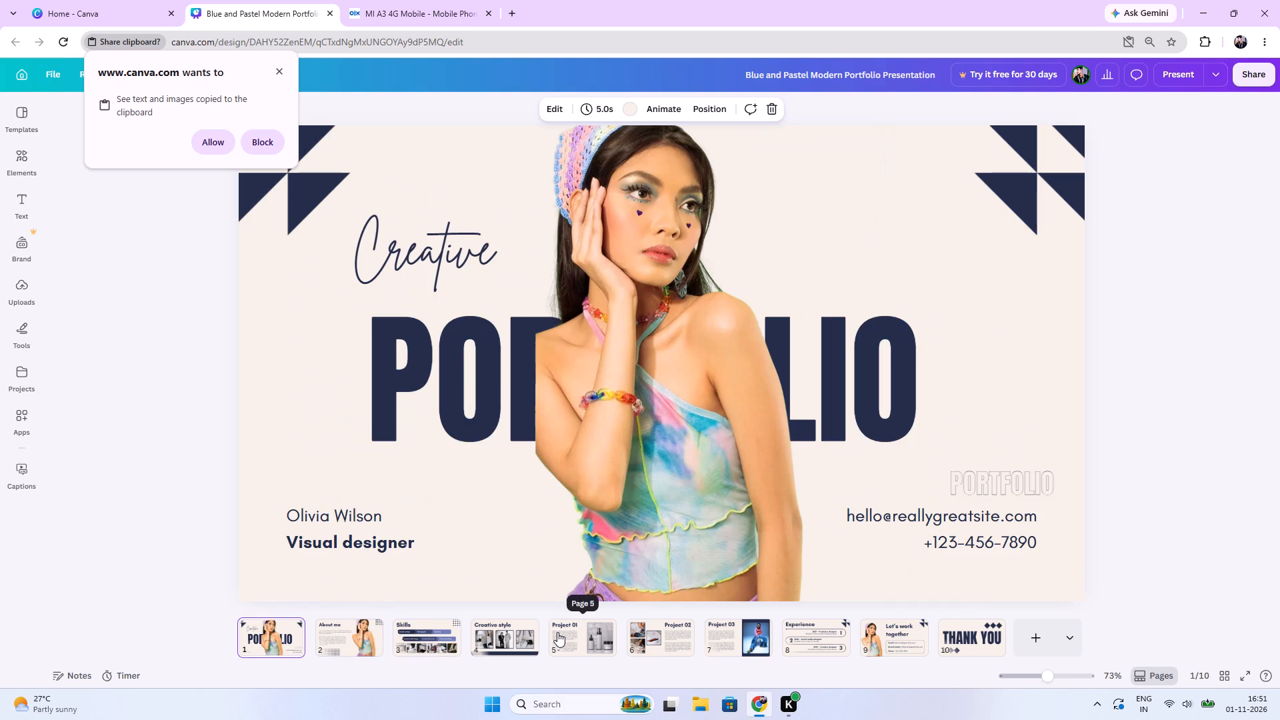
{"action": "left_click", "coordinate": [517, 629]}
{"action": "right_click", "coordinate": [575, 435]}
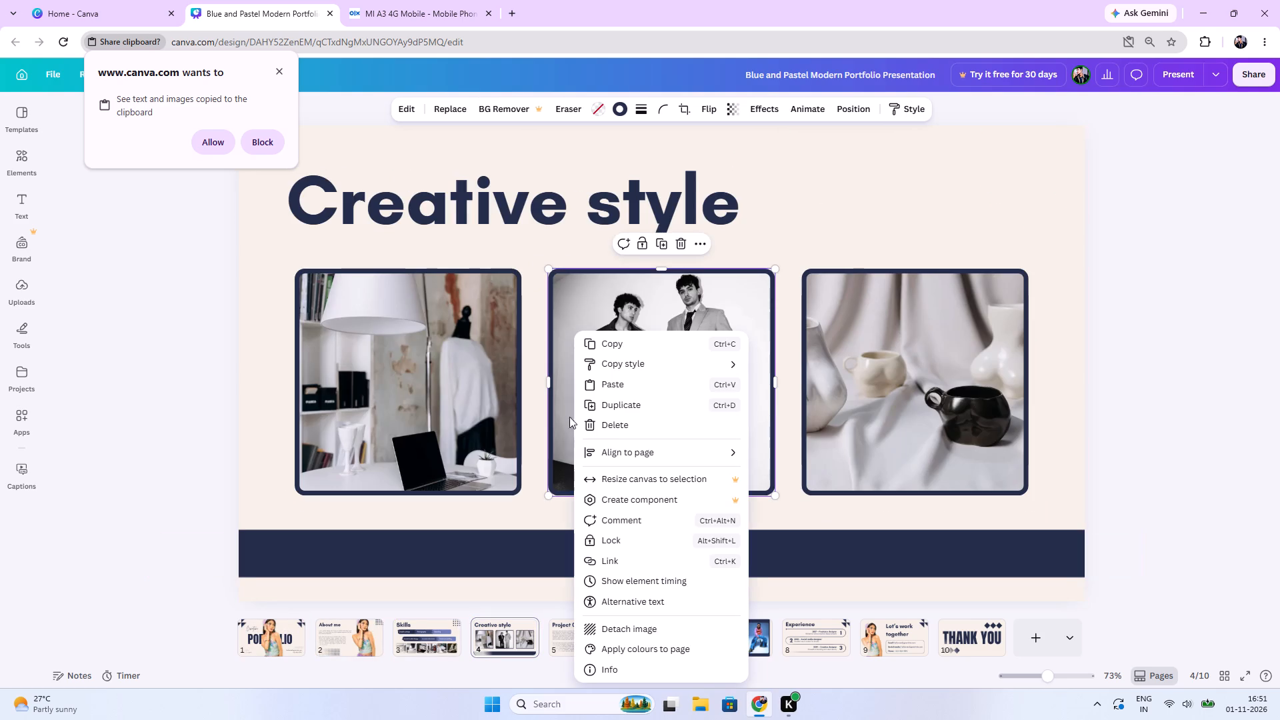
{"action": "left_click", "coordinate": [573, 297]}
{"action": "left_click", "coordinate": [465, 348]}
{"action": "left_click", "coordinate": [599, 329]}
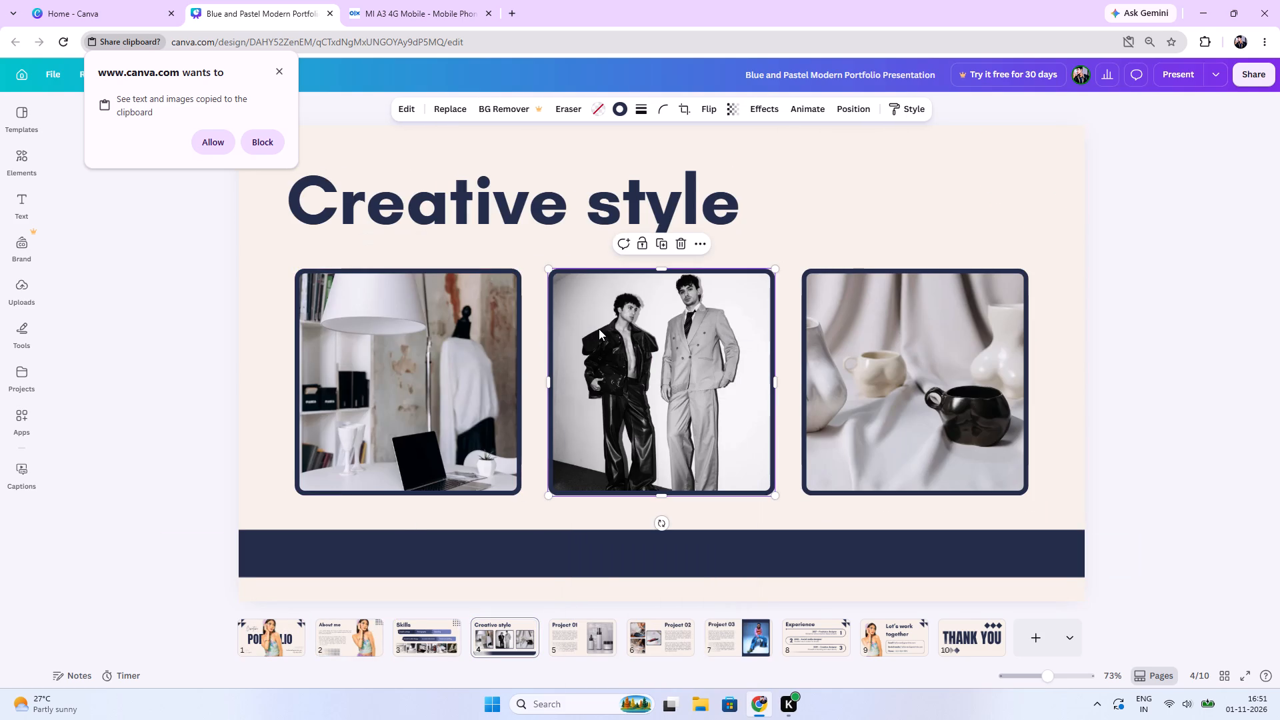
{"action": "key", "text": "ctrl+c"}
{"action": "left_click", "coordinate": [706, 632]}
{"action": "left_click", "coordinate": [659, 633]}
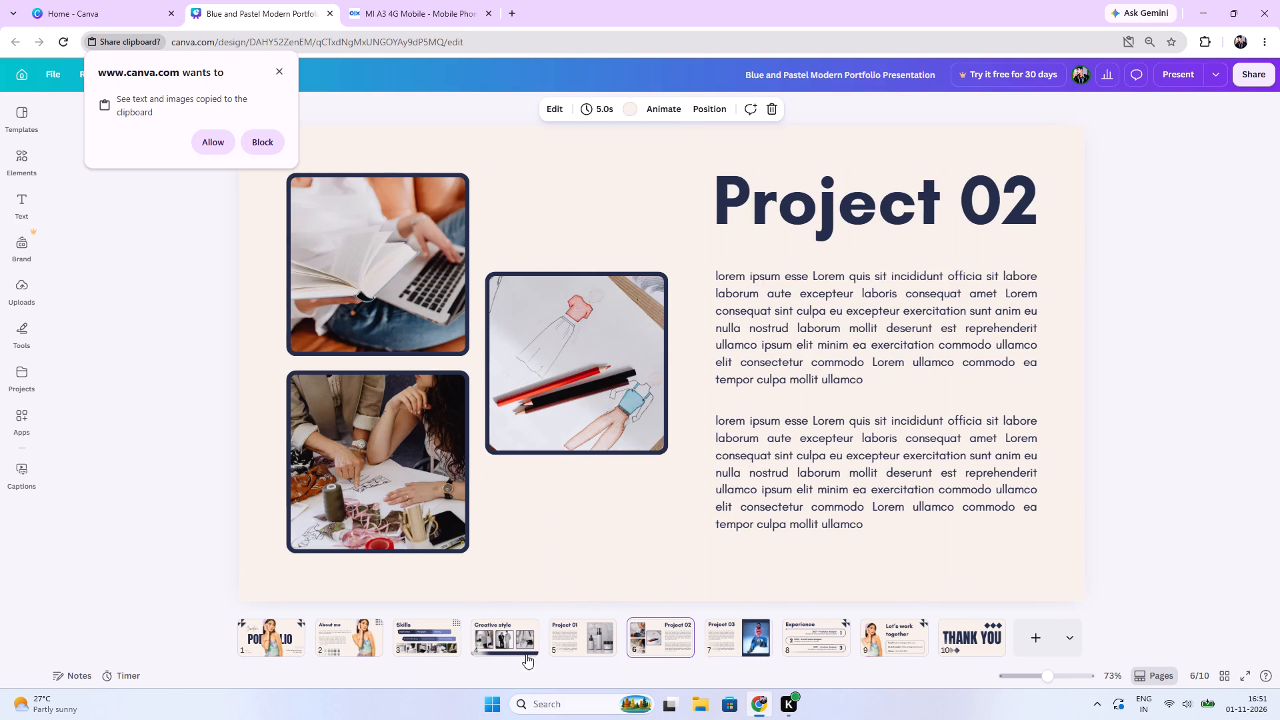
{"action": "left_click", "coordinate": [517, 643]}
{"action": "left_click", "coordinate": [443, 635]}
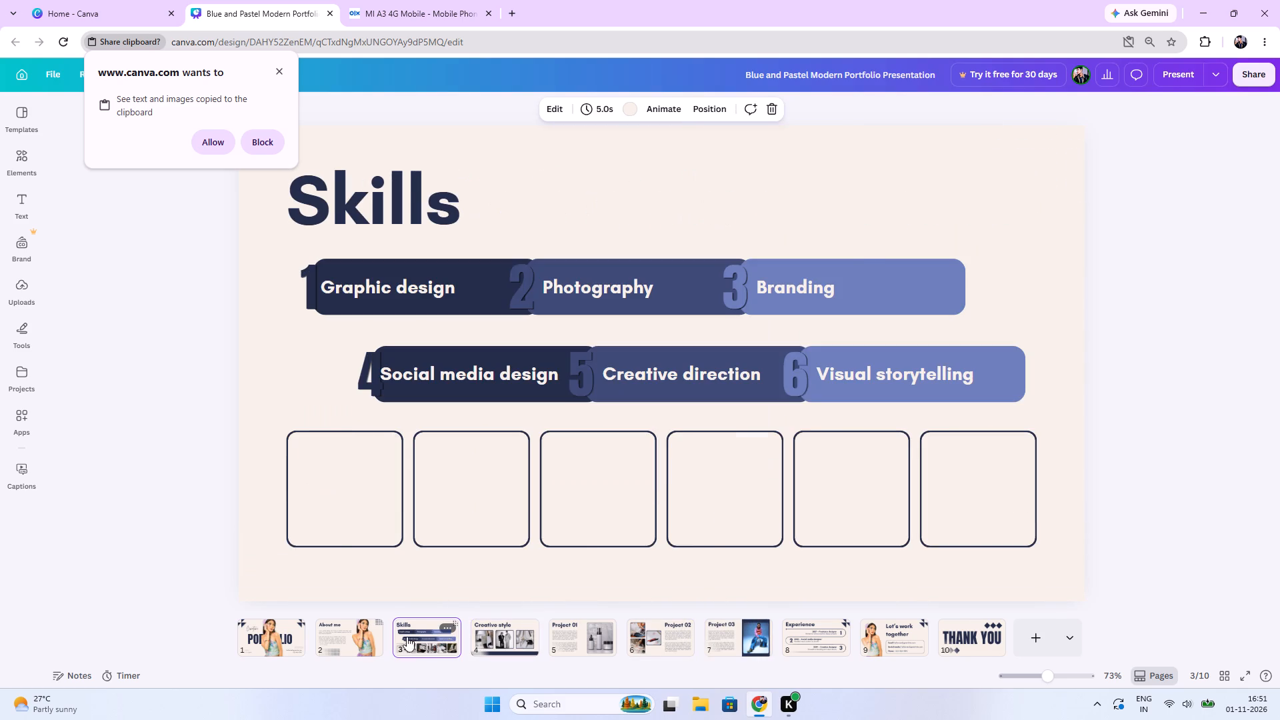
{"action": "left_click", "coordinate": [367, 637]}
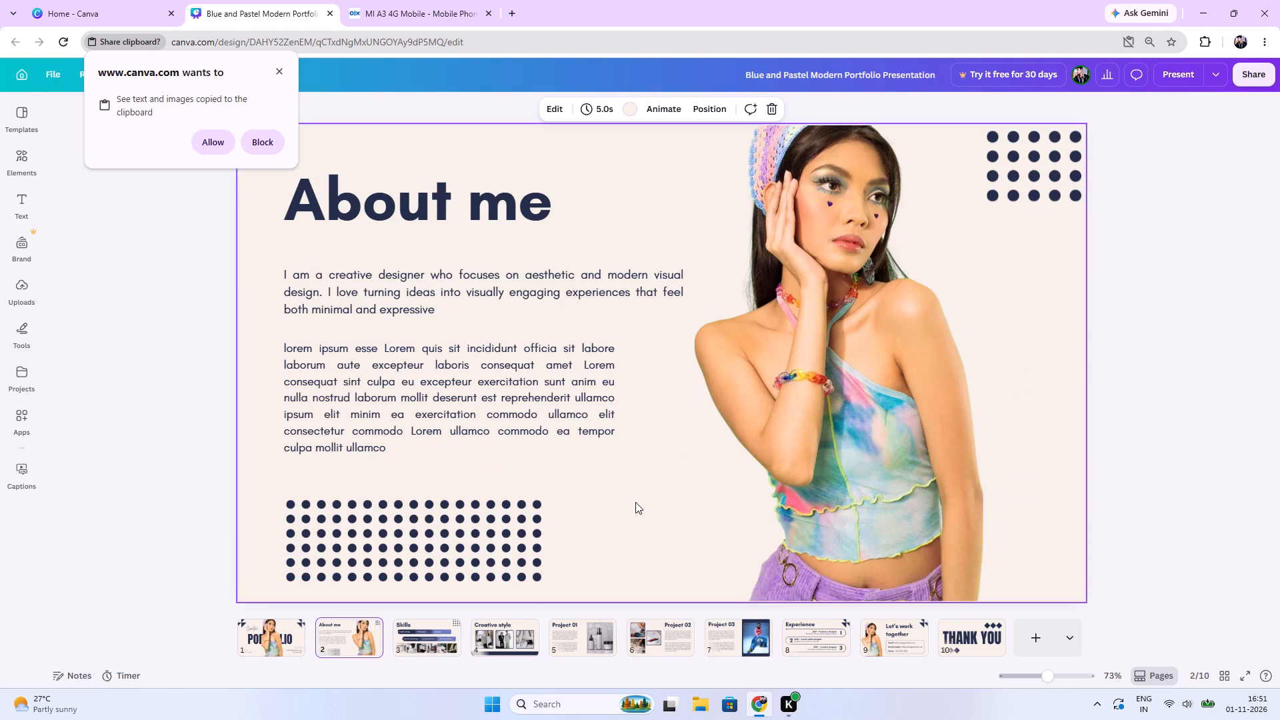
{"action": "key", "text": "ctrl+v"}
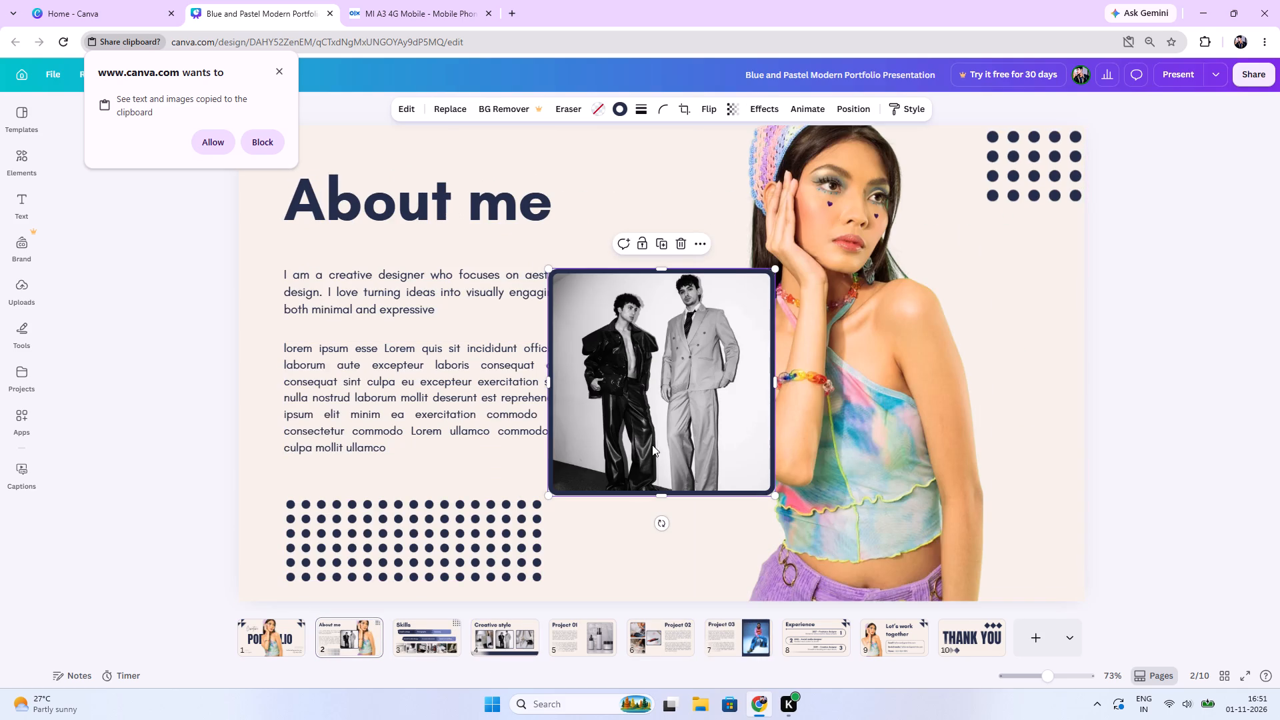
Move the pasted photo to the page's upper-right area, over the small dot grid and flush with the page's right edge.
{"action": "left_click_drag", "start_coordinate": [638, 466], "coordinate": [984, 326]}
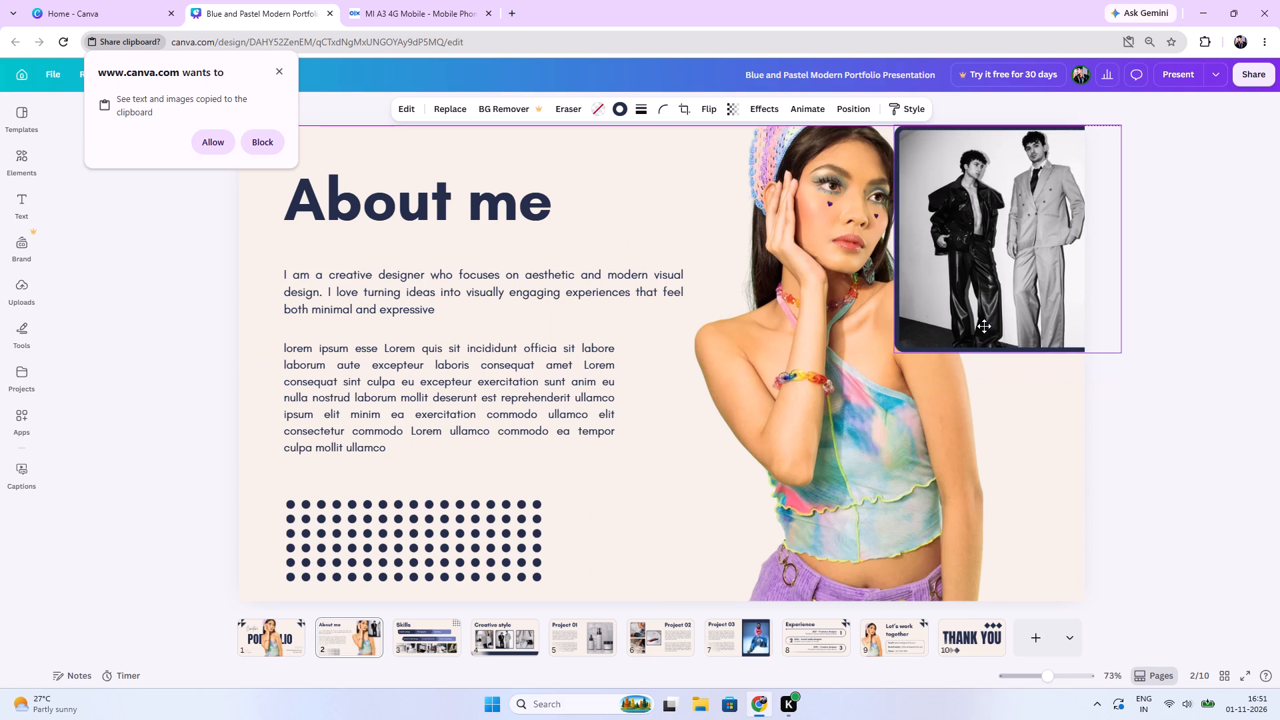
{"action": "left_click_drag", "start_coordinate": [984, 326], "coordinate": [957, 335]}
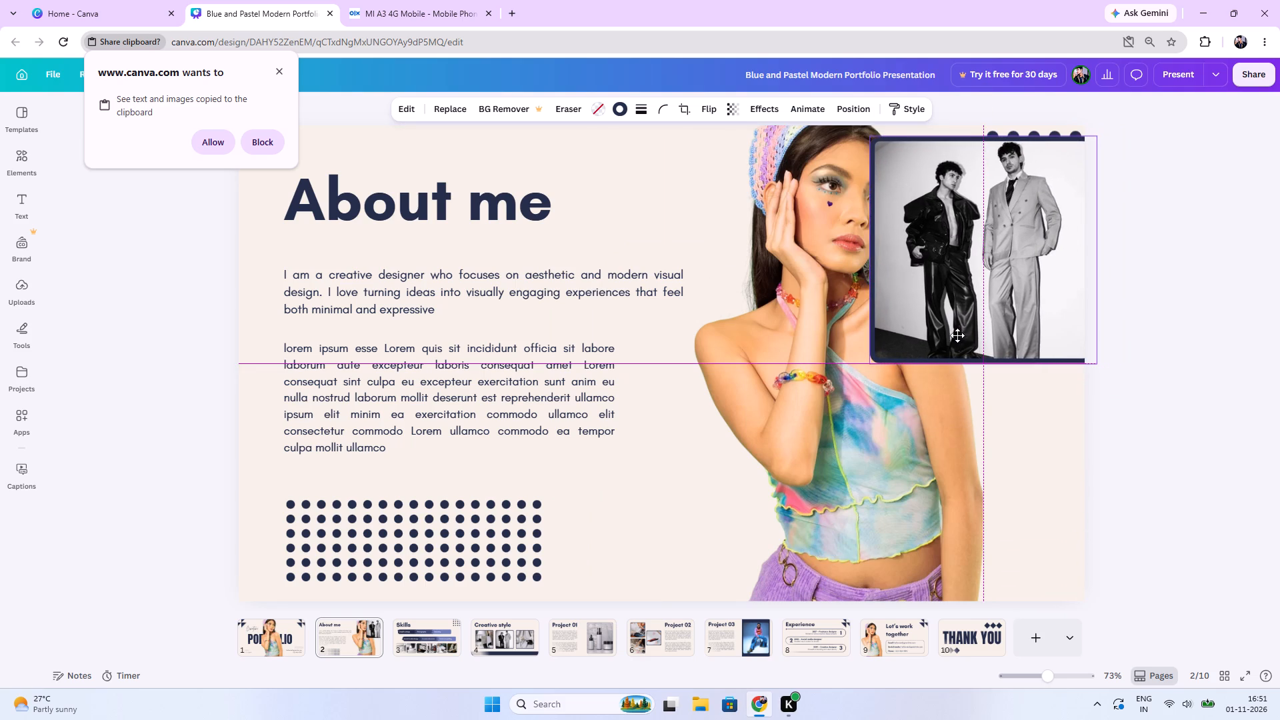
{"action": "left_click_drag", "start_coordinate": [957, 335], "coordinate": [949, 332]}
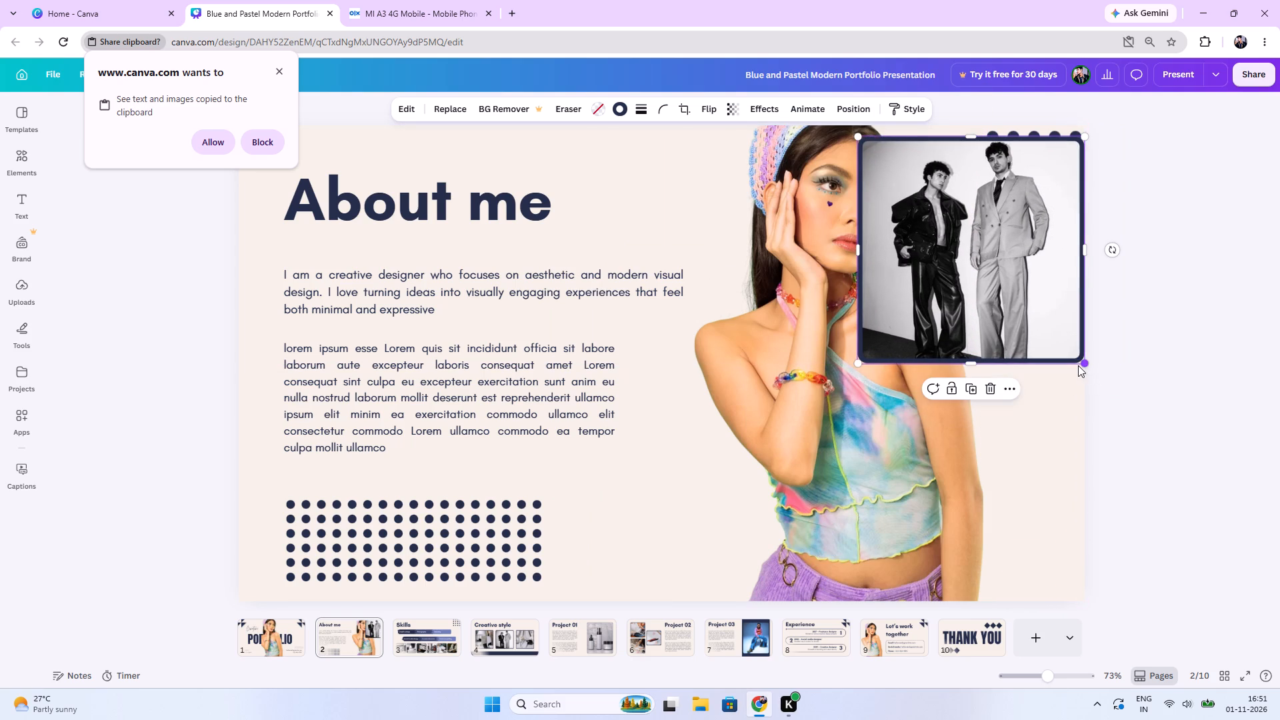
{"action": "left_click", "coordinate": [1082, 363]}
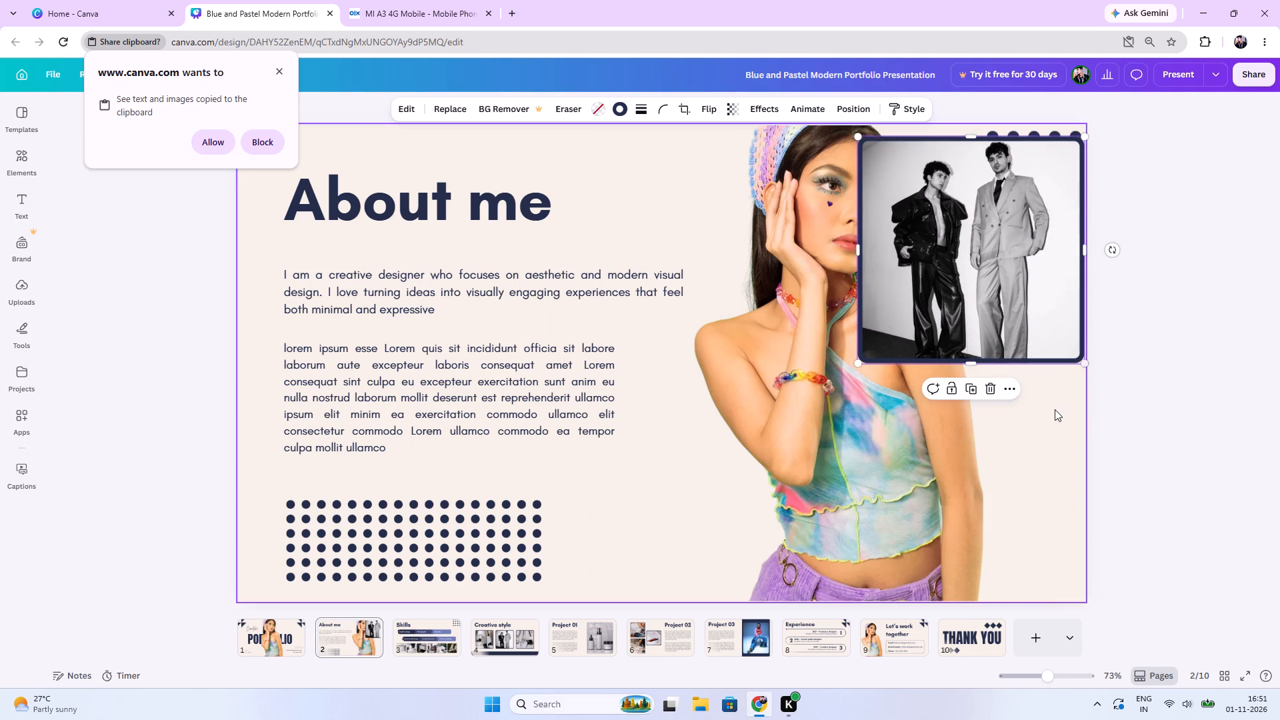
{"action": "left_click", "coordinate": [970, 363]}
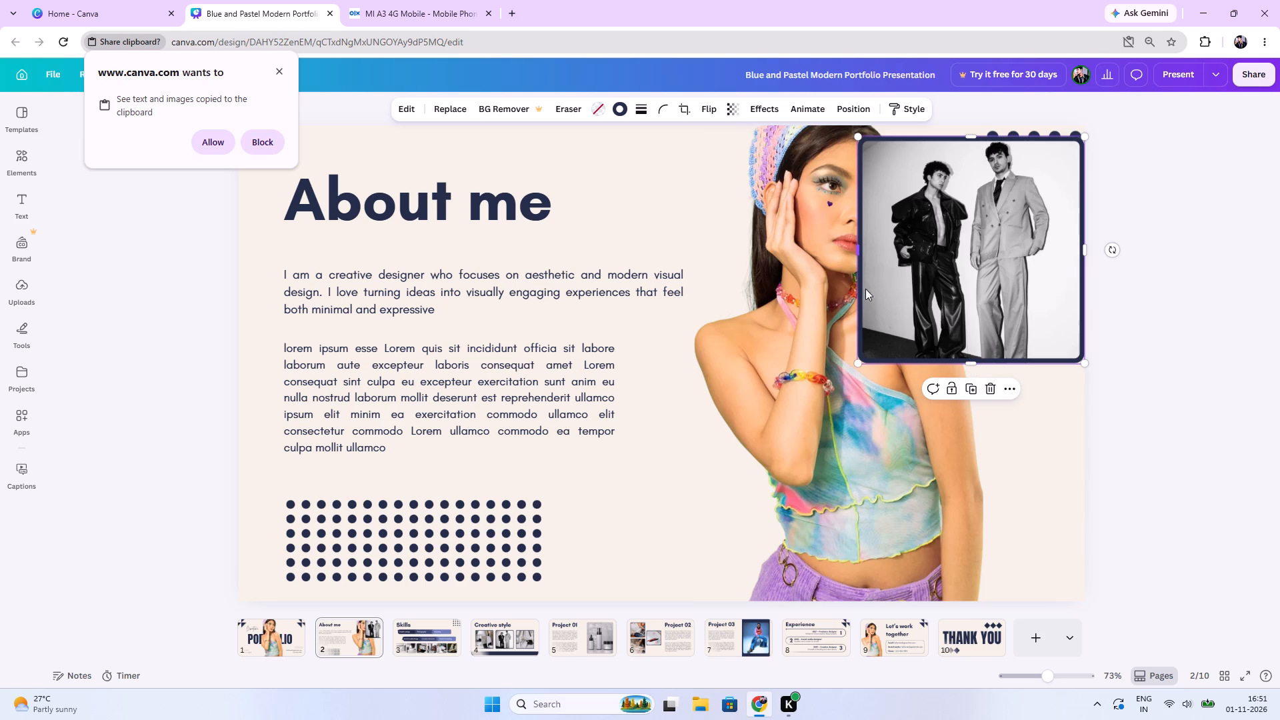
{"action": "left_click", "coordinate": [671, 292]}
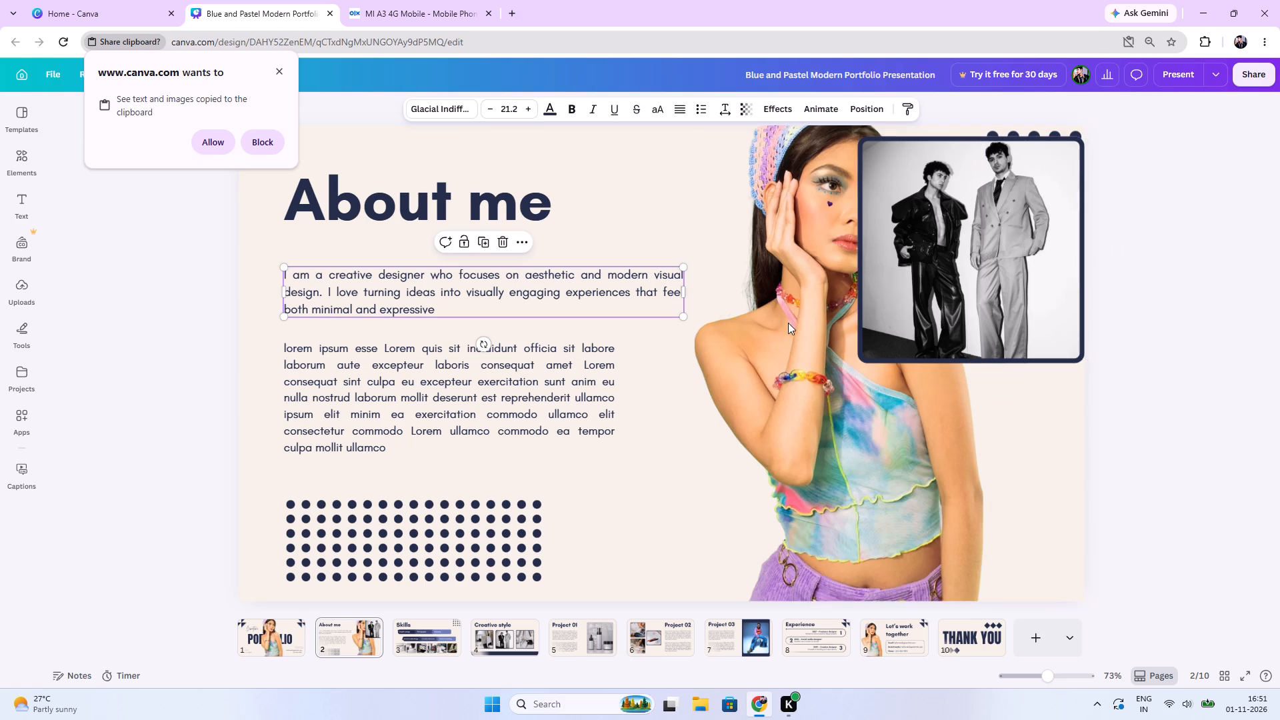
Crop the suited men's photo from its left side into a narrow upright strip and move it up to the page's top-right corner.
{"action": "left_click", "coordinate": [880, 260]}
{"action": "left_click_drag", "start_coordinate": [859, 252], "coordinate": [878, 251]}
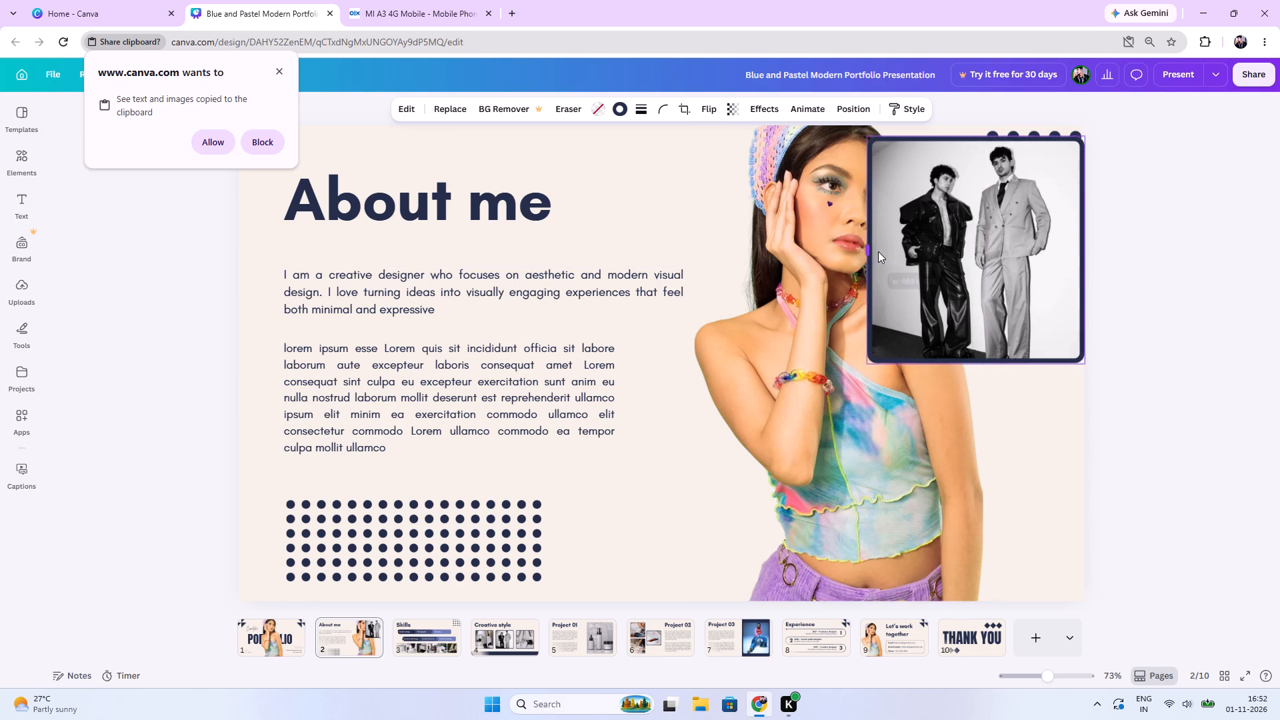
{"action": "left_click_drag", "start_coordinate": [878, 251], "coordinate": [981, 251]}
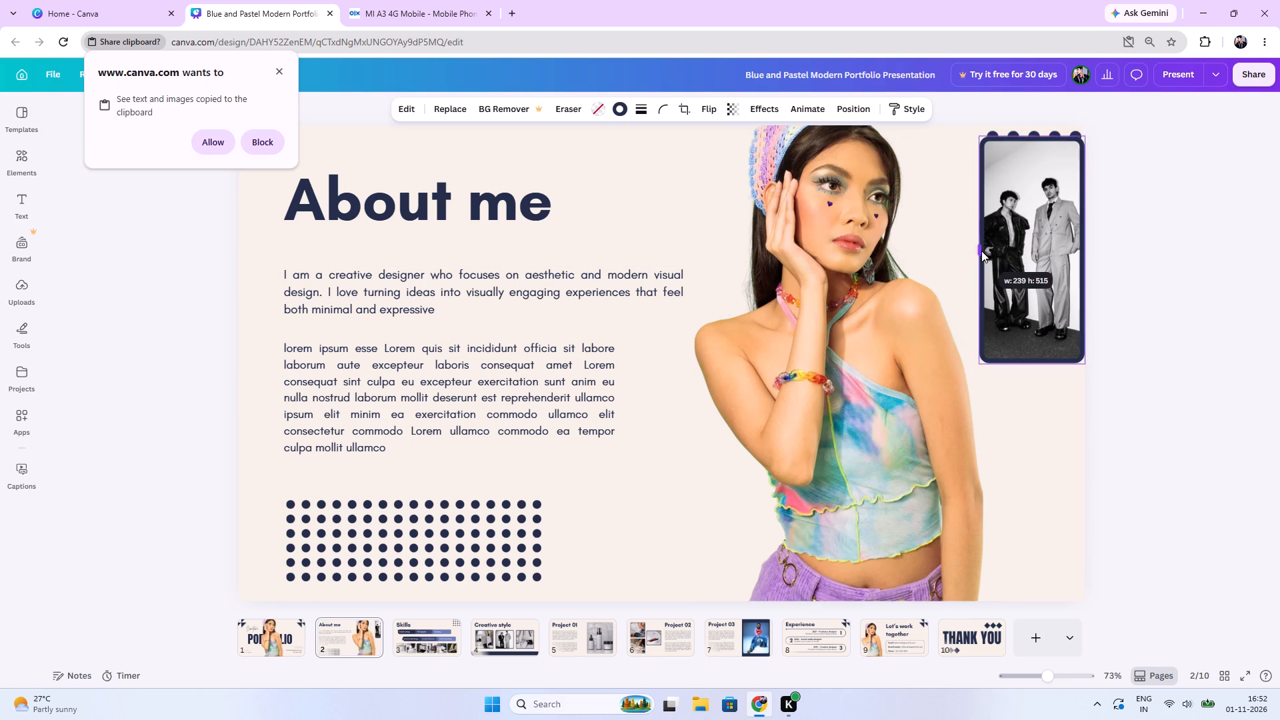
{"action": "left_click_drag", "start_coordinate": [981, 251], "coordinate": [984, 253]}
{"action": "left_click_drag", "start_coordinate": [1012, 251], "coordinate": [1015, 241]}
{"action": "left_click", "coordinate": [715, 309]}
{"action": "left_click", "coordinate": [593, 288]}
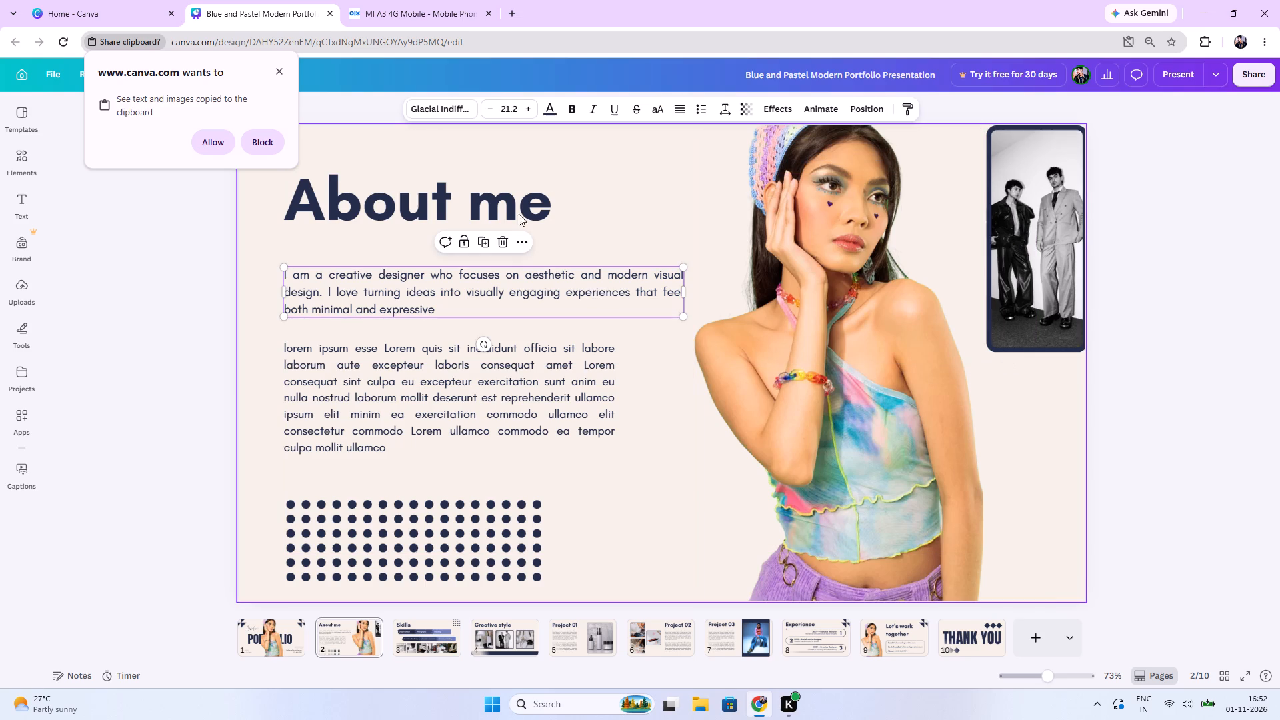
Dismiss the clipboard permission request and the notice about copying and pasting.
{"action": "left_click", "coordinate": [285, 77]}
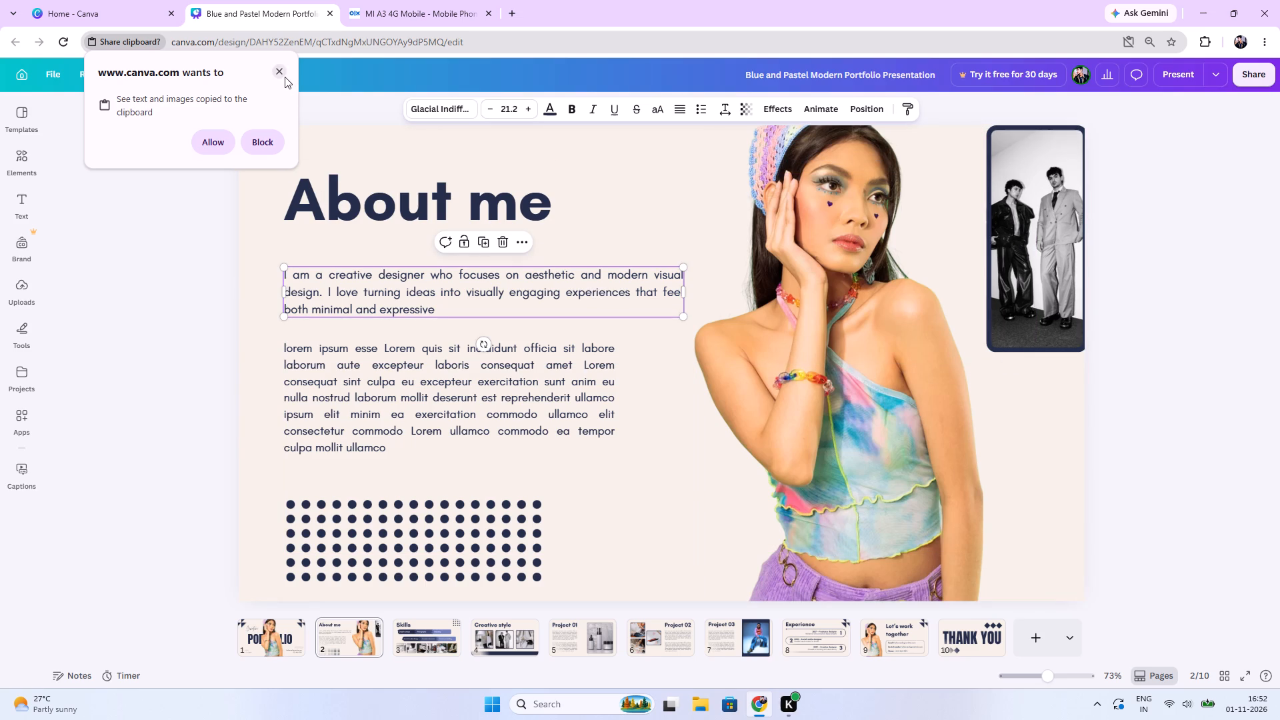
{"action": "left_click", "coordinate": [838, 317]}
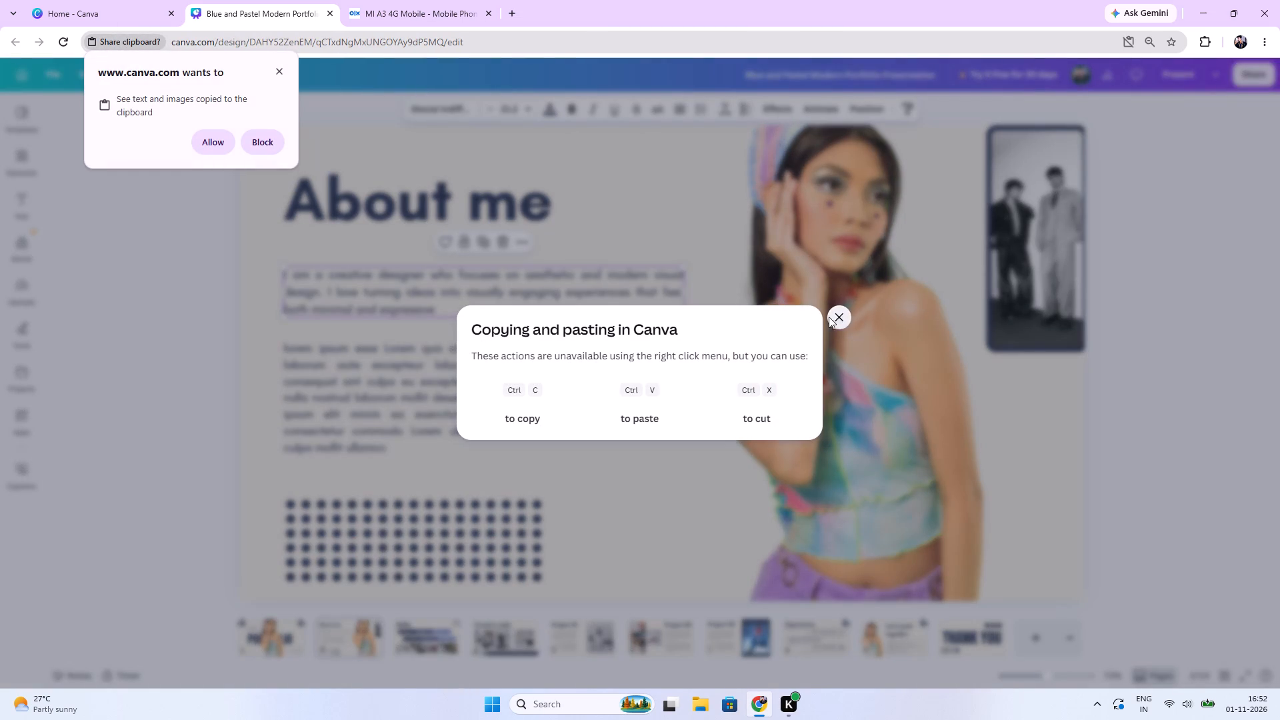
{"action": "left_click", "coordinate": [279, 72]}
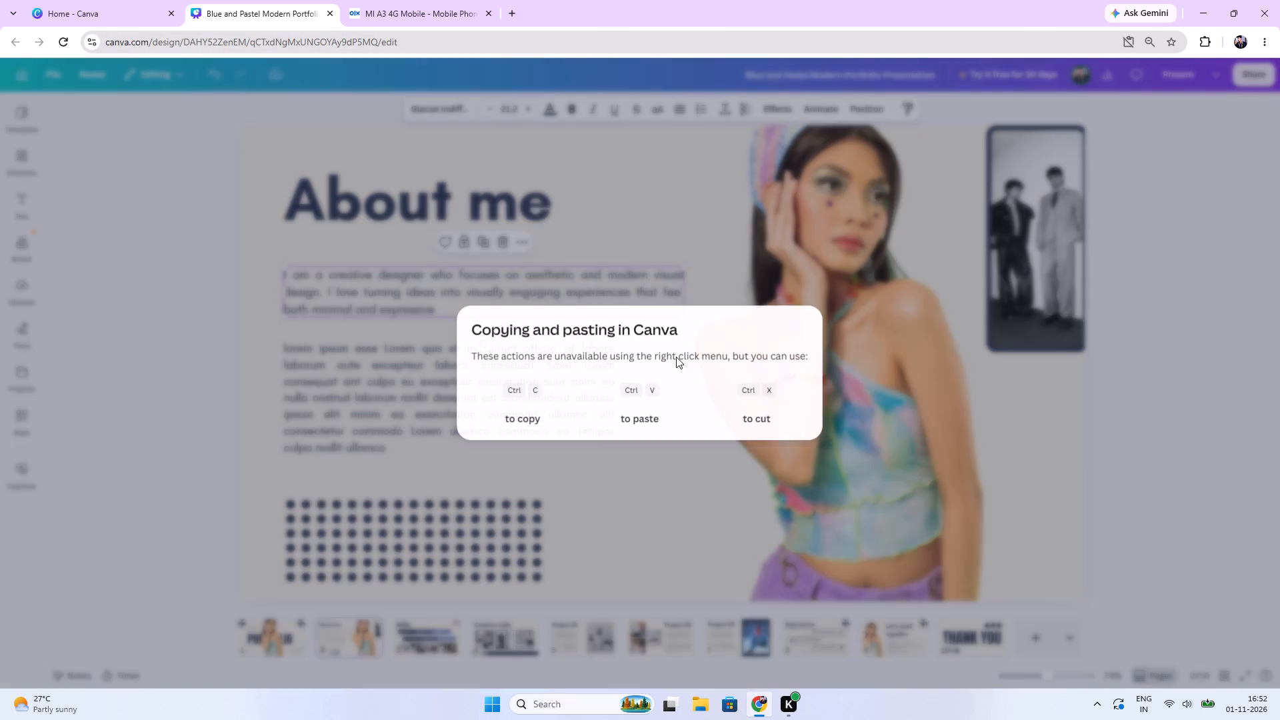
{"action": "left_click", "coordinate": [839, 321]}
{"action": "left_click", "coordinate": [1036, 422]}
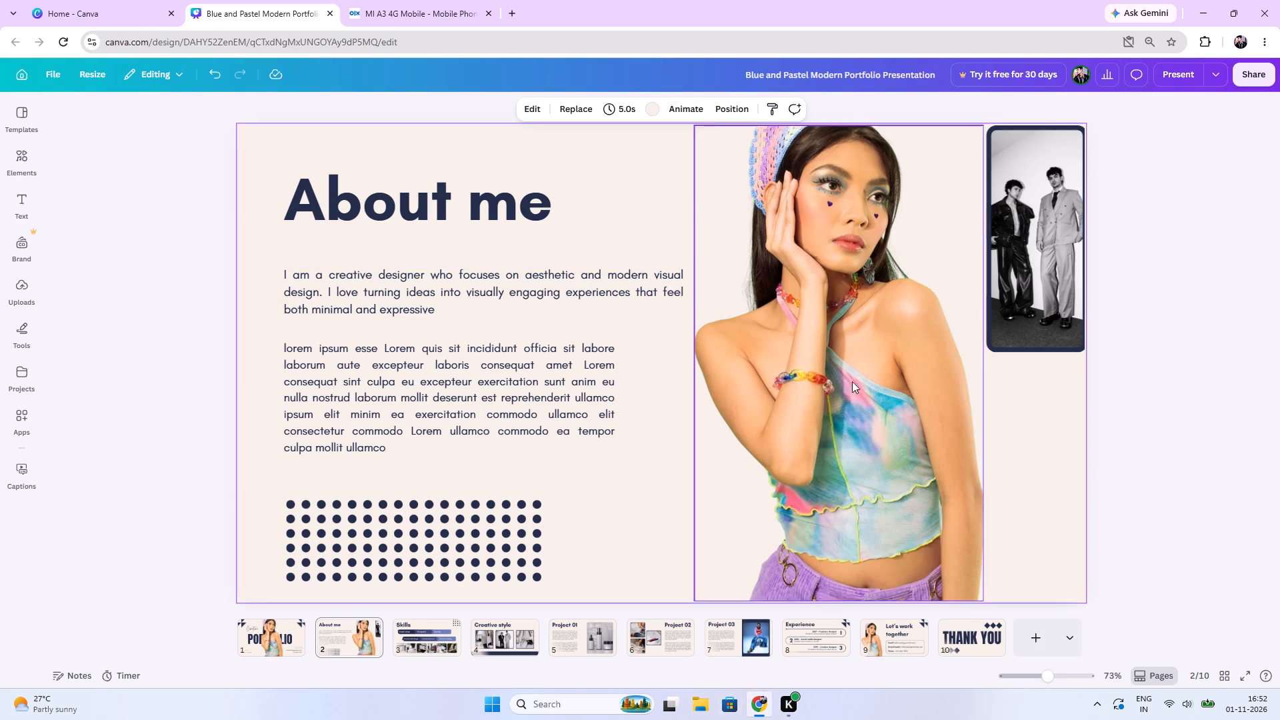
Nudge the suited men's photo to fit exactly between the woman's cutout and the page's right edge, slightly below the top.
{"action": "left_click", "coordinate": [1031, 289]}
{"action": "left_click_drag", "start_coordinate": [1031, 289], "coordinate": [1031, 293]}
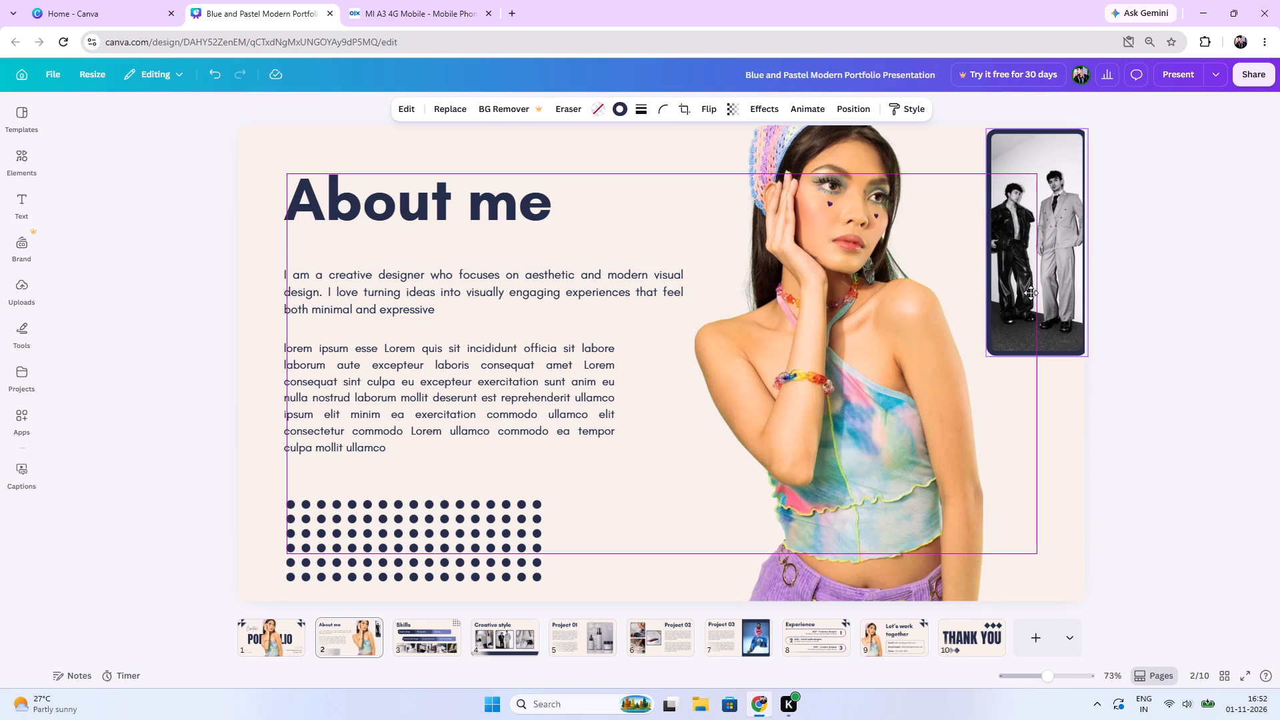
{"action": "left_click_drag", "start_coordinate": [1031, 293], "coordinate": [1026, 294]}
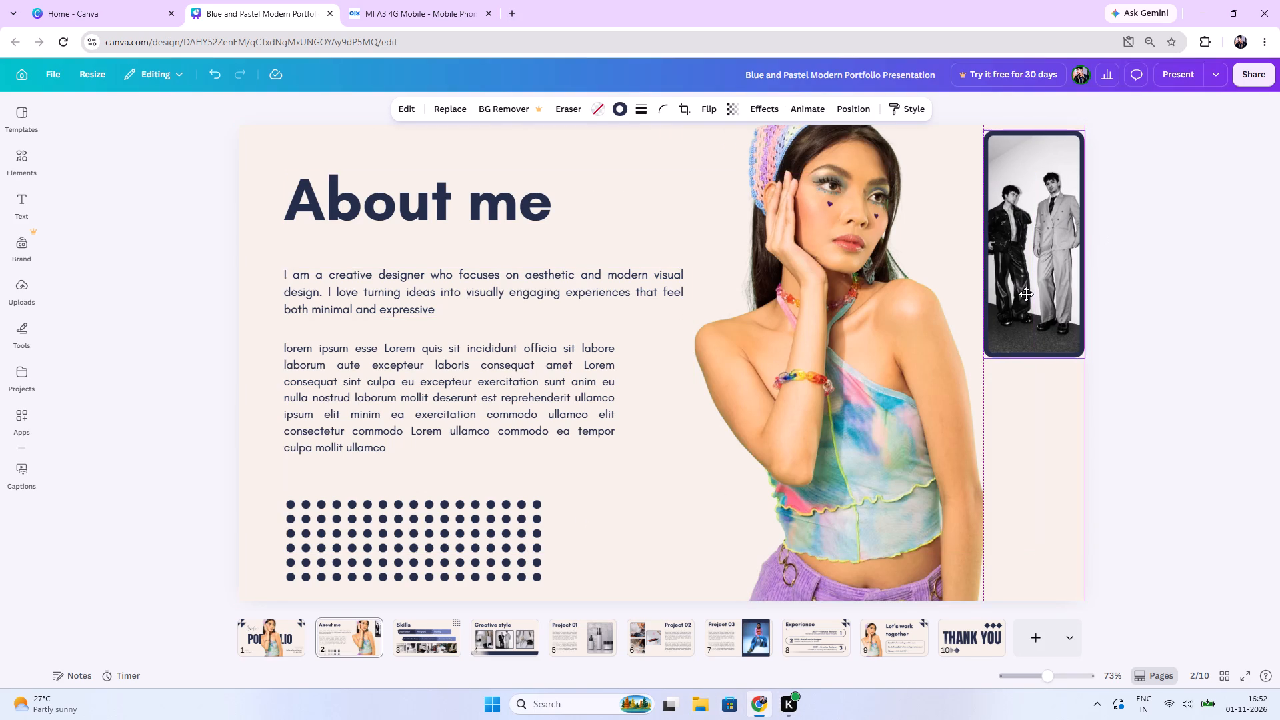
{"action": "left_click_drag", "start_coordinate": [1026, 294], "coordinate": [1023, 294]}
{"action": "left_click", "coordinate": [1023, 294]}
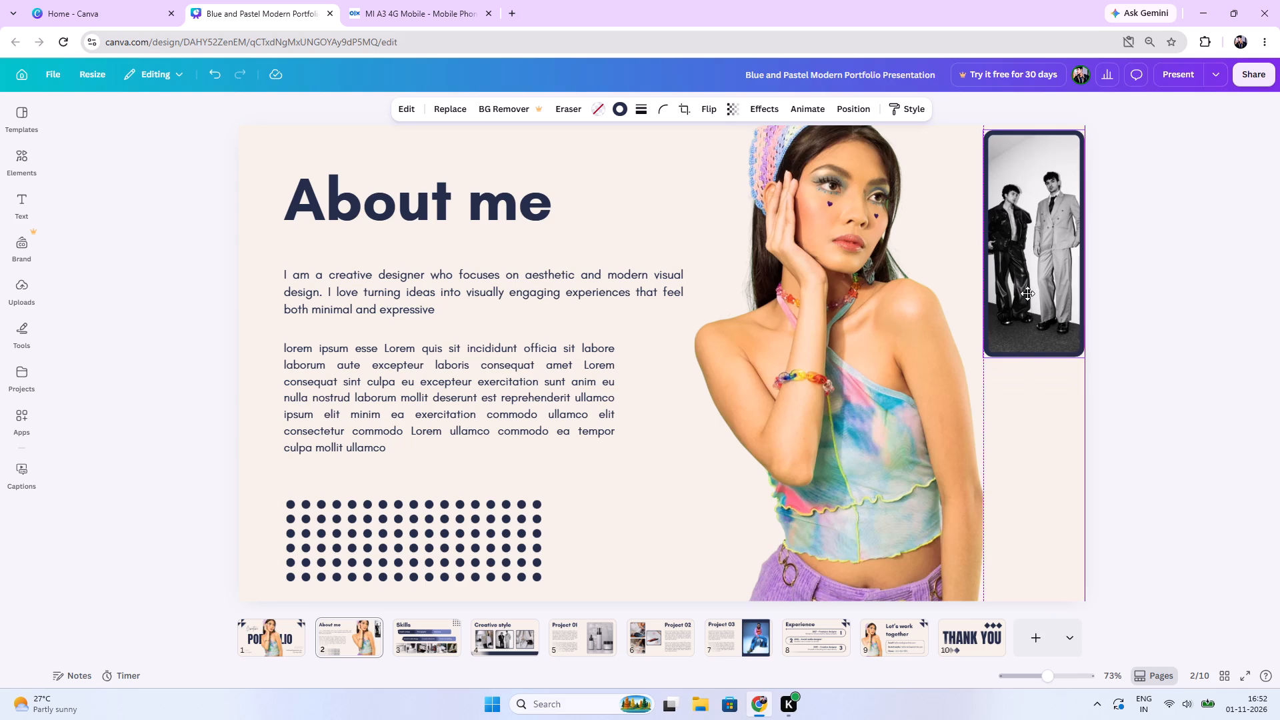
{"action": "left_click", "coordinate": [927, 257]}
{"action": "left_click", "coordinate": [996, 412]}
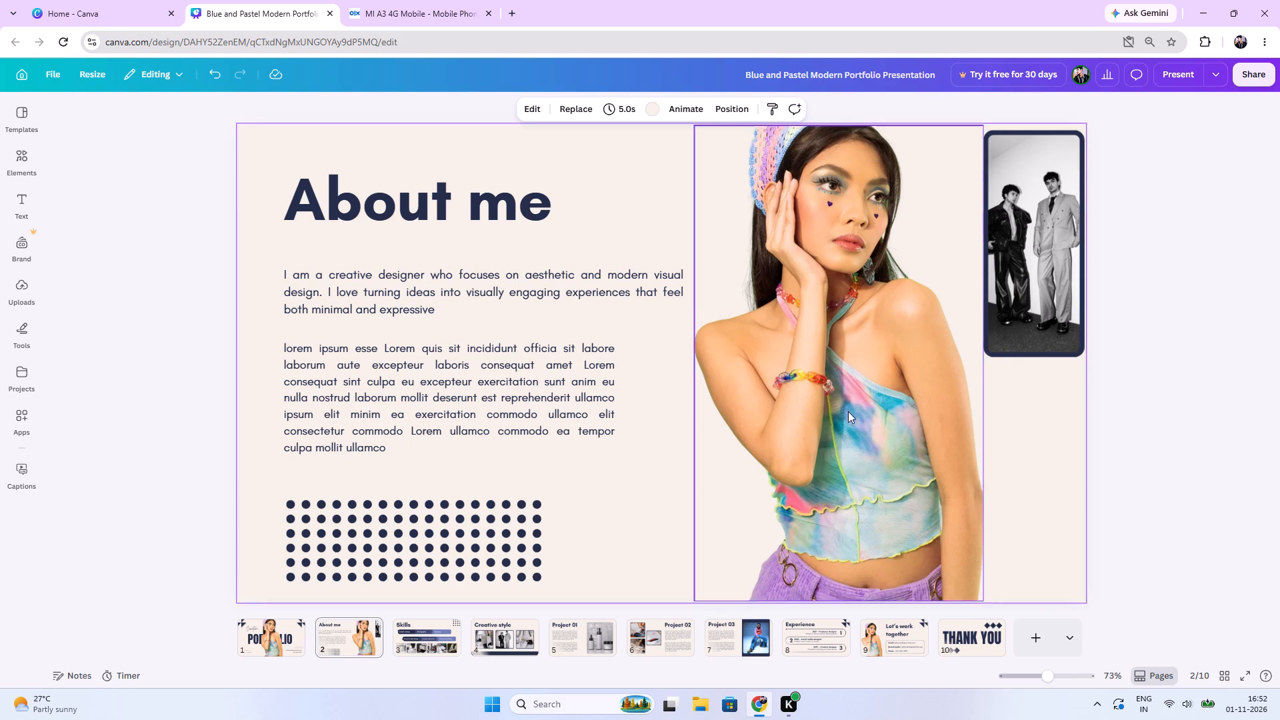
Copy the seated model's photo from the Project 03 page and paste it onto the About me page.
{"action": "left_click", "coordinate": [771, 632]}
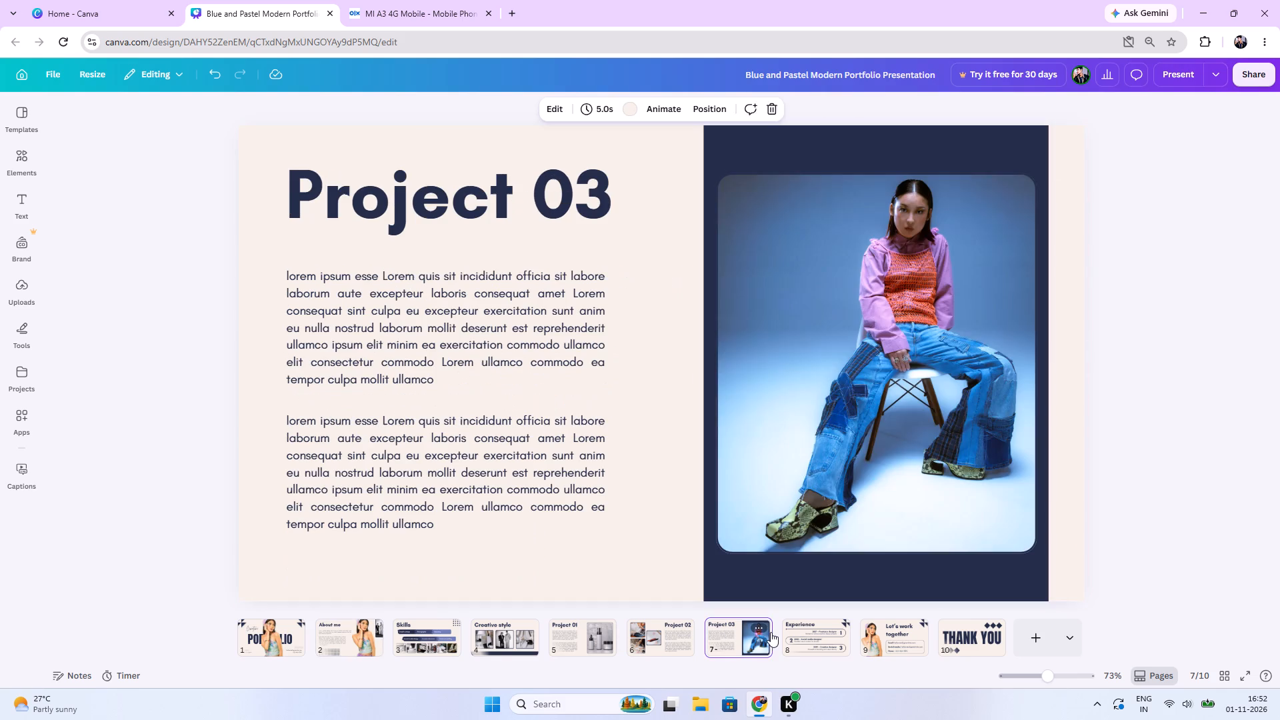
{"action": "right_click", "coordinate": [792, 435]}
{"action": "left_click", "coordinate": [834, 321]}
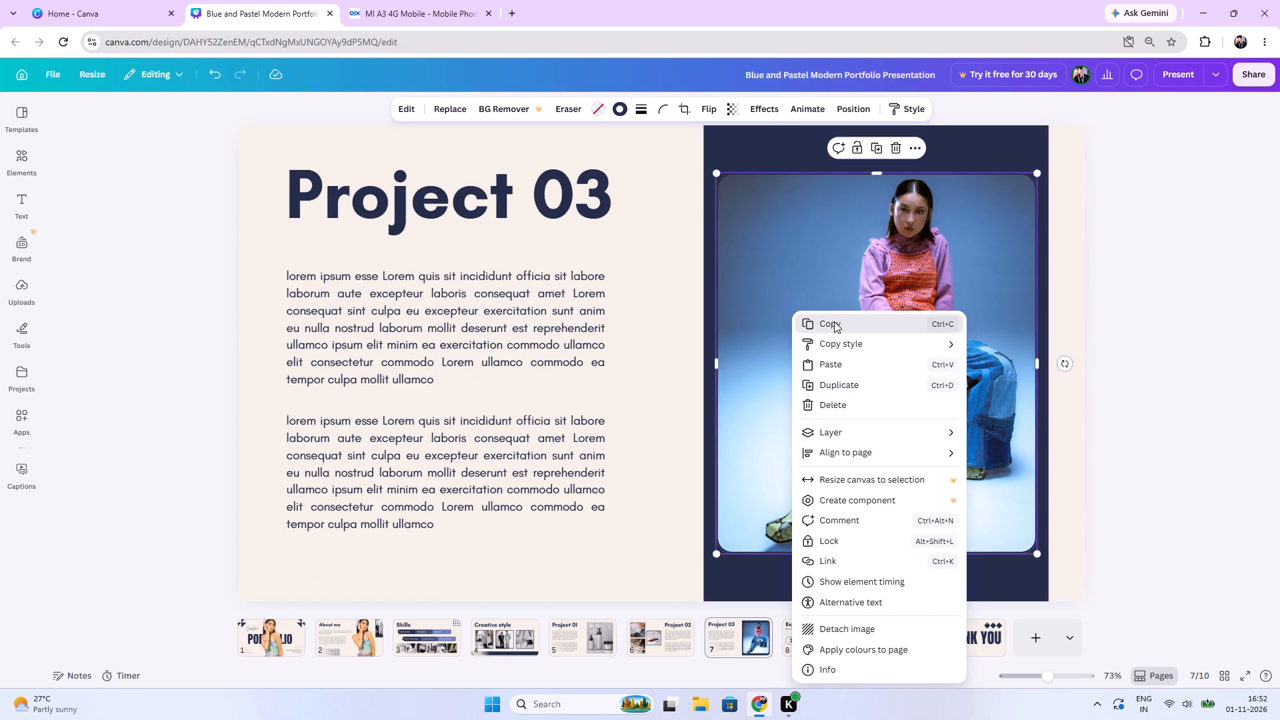
{"action": "left_click", "coordinate": [647, 642]}
{"action": "left_click", "coordinate": [611, 639]}
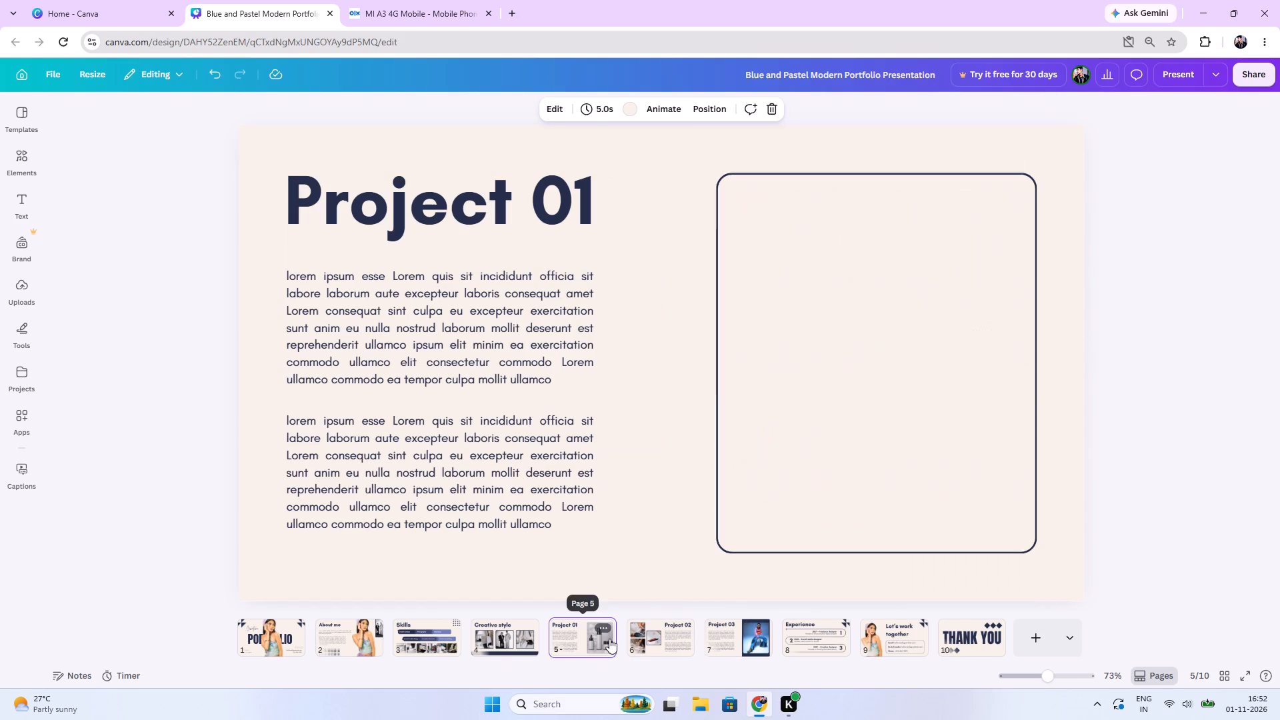
{"action": "left_click", "coordinate": [499, 645]}
{"action": "left_click", "coordinate": [439, 637]}
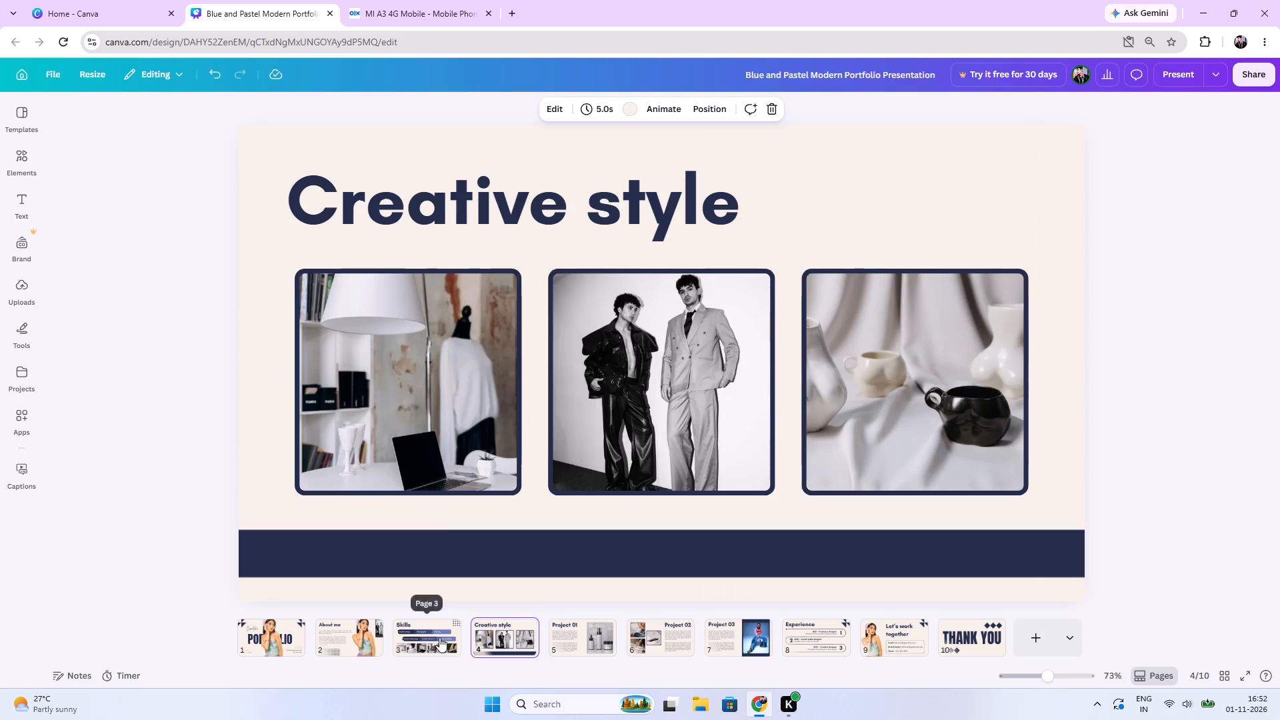
{"action": "left_click", "coordinate": [369, 631]}
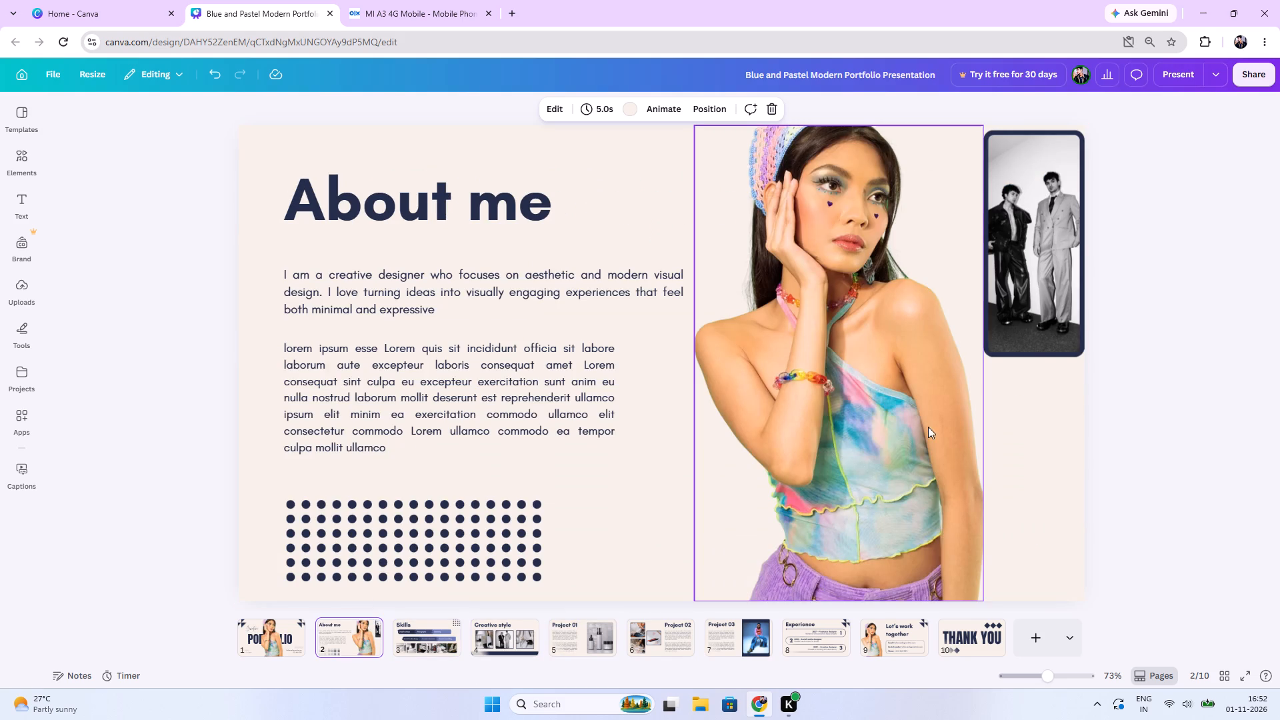
{"action": "key", "text": "ctrl+v"}
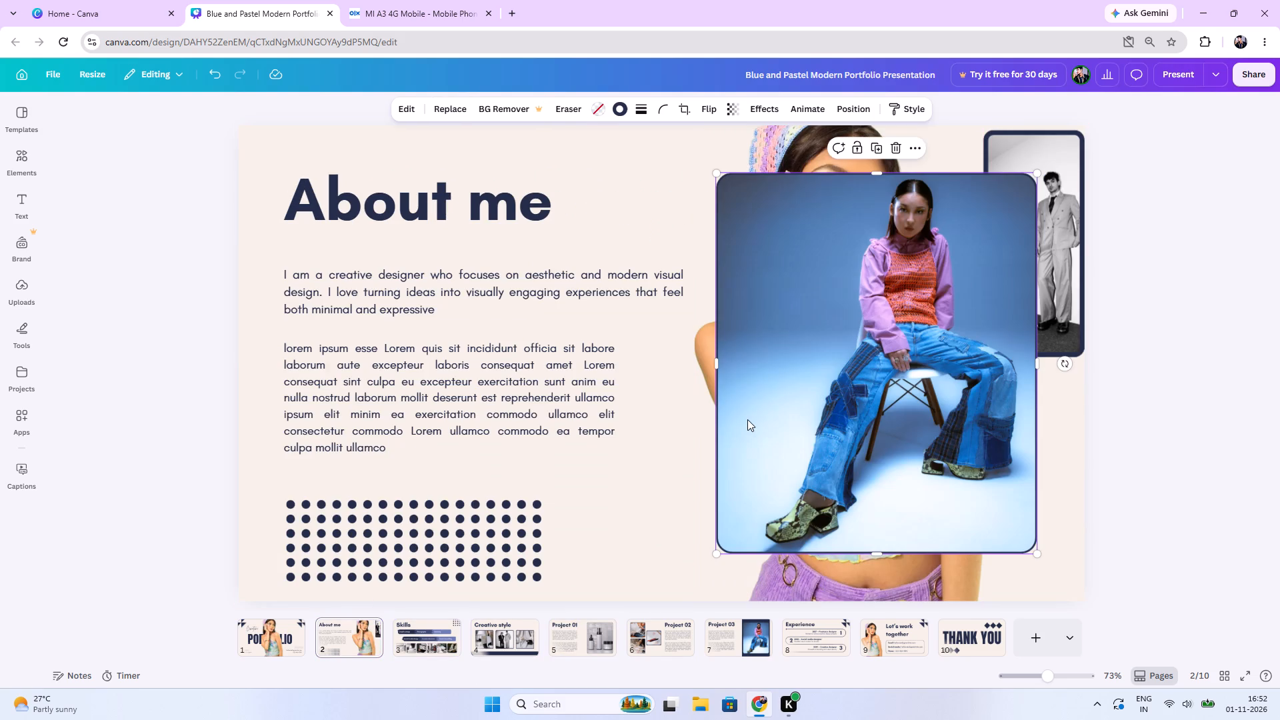
Move the seated model's photo down off the suited men's photo and raise the men's photo flush with the page's top edge.
{"action": "left_click_drag", "start_coordinate": [747, 420], "coordinate": [768, 493]}
{"action": "left_click", "coordinate": [1025, 184]}
{"action": "left_click", "coordinate": [1025, 183]}
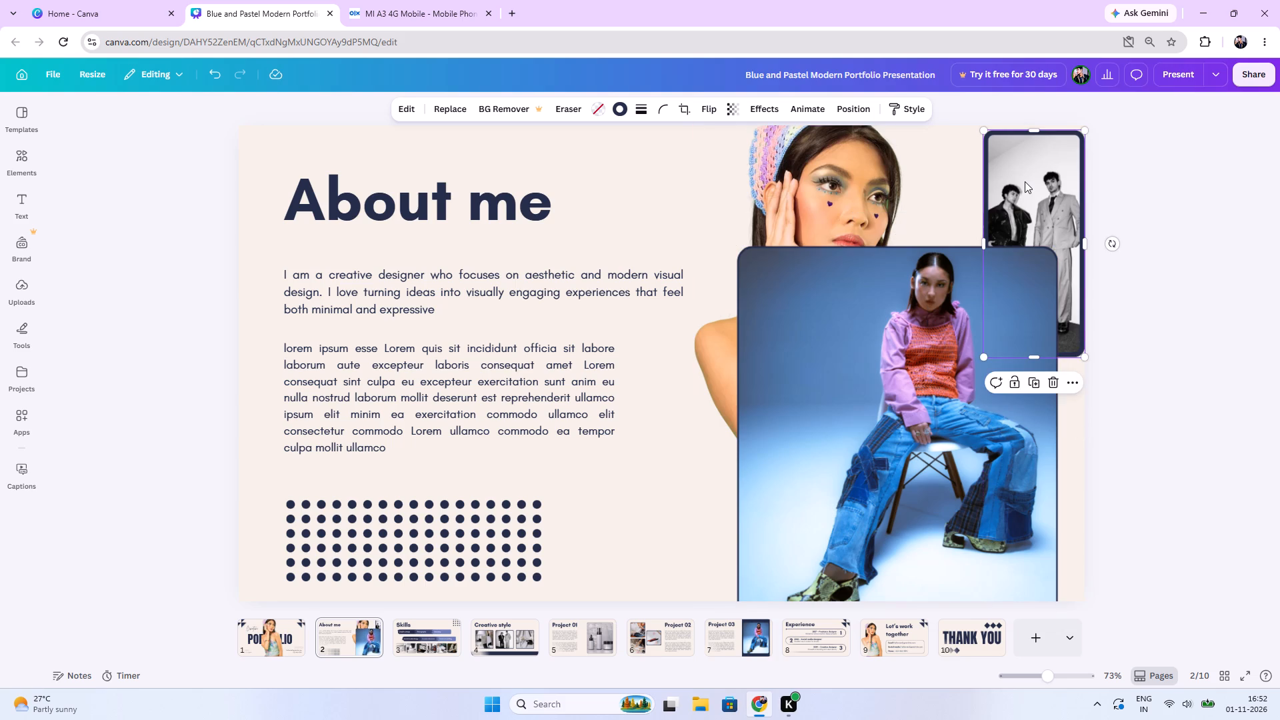
Crop the seated model's photo from its top and left sides to about 201 wide and 588 high.
{"action": "left_click_drag", "start_coordinate": [879, 374], "coordinate": [890, 394]}
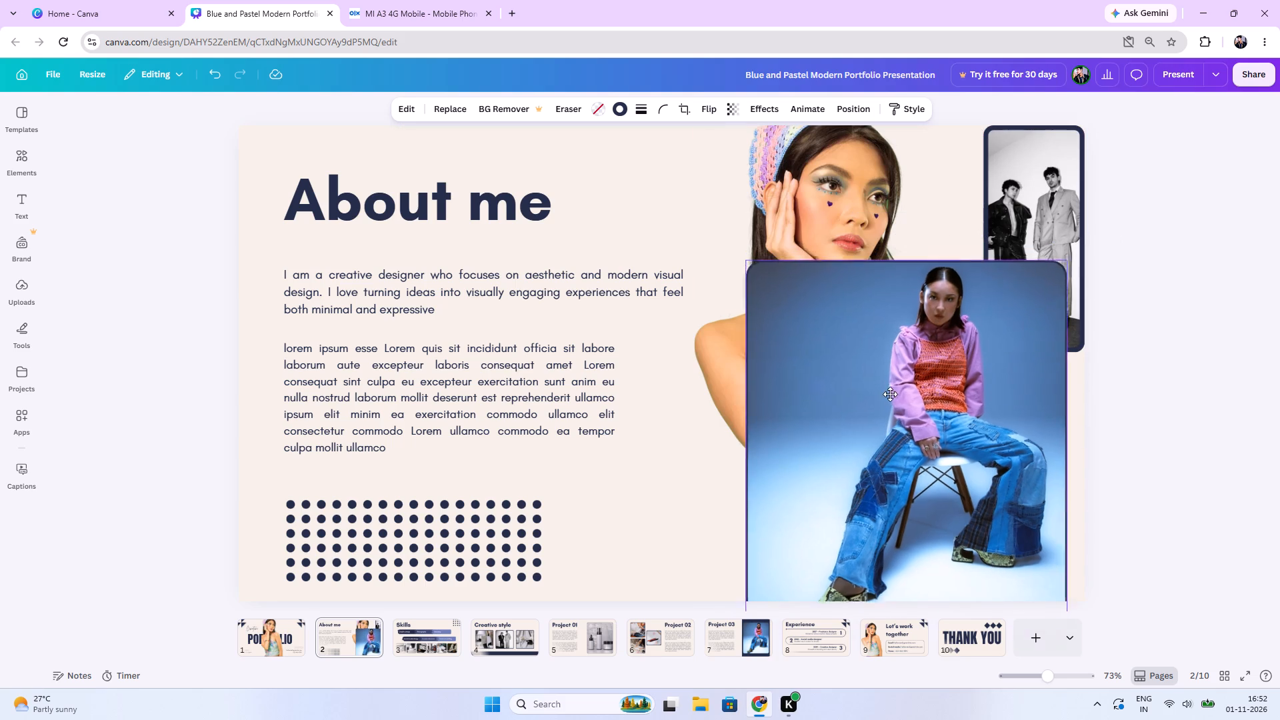
{"action": "left_click_drag", "start_coordinate": [890, 394], "coordinate": [904, 398]}
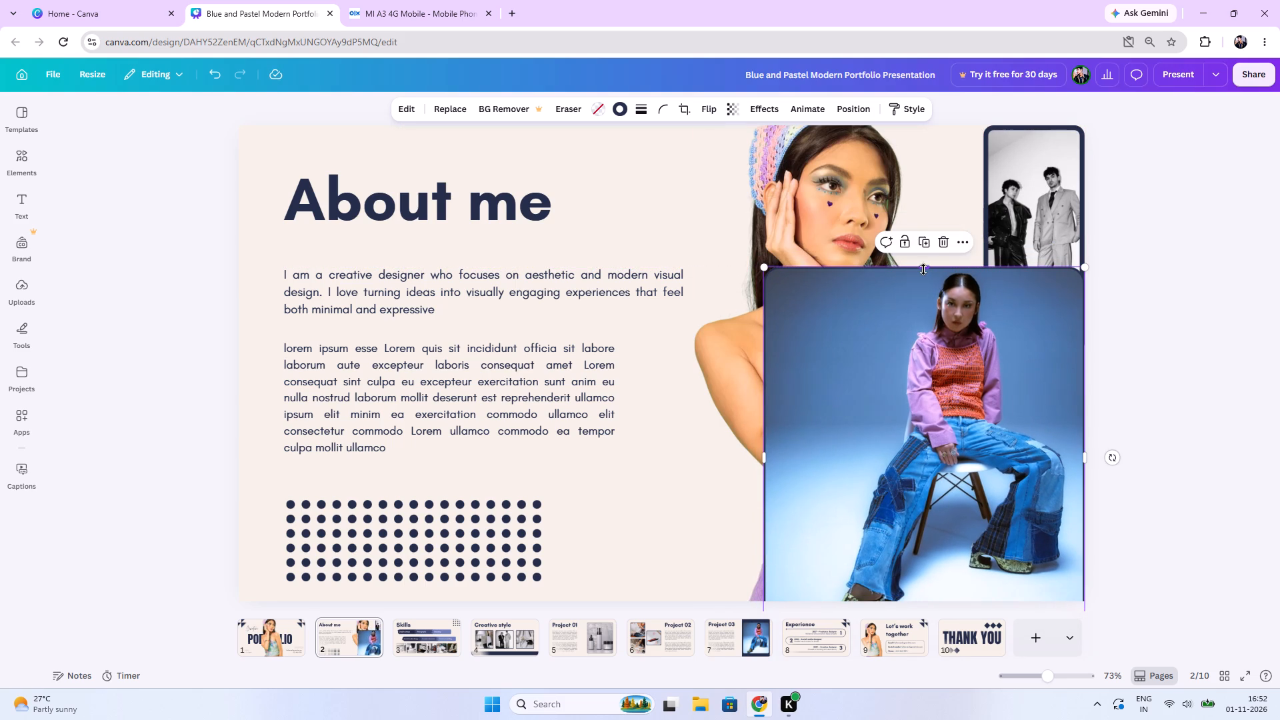
{"action": "left_click_drag", "start_coordinate": [923, 271], "coordinate": [925, 393]}
{"action": "left_click_drag", "start_coordinate": [942, 469], "coordinate": [944, 481]}
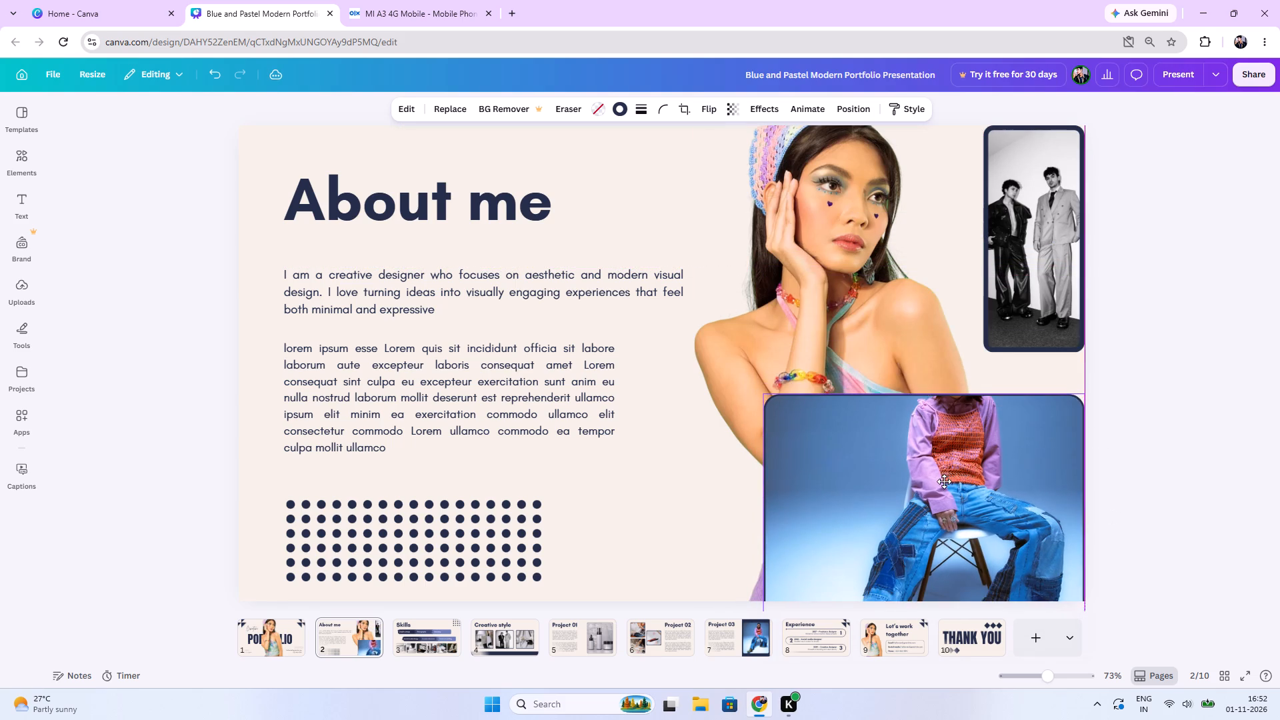
{"action": "left_click_drag", "start_coordinate": [944, 481], "coordinate": [854, 393]}
{"action": "left_click_drag", "start_coordinate": [858, 477], "coordinate": [858, 487]}
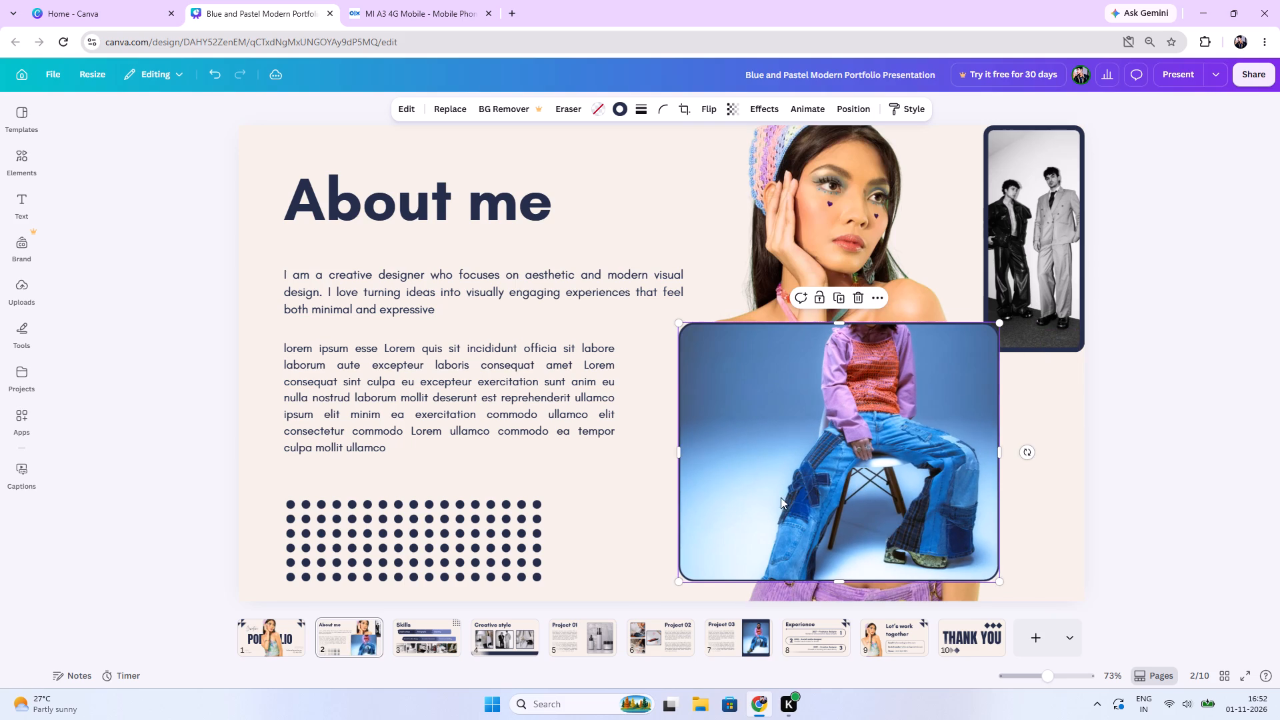
{"action": "left_click_drag", "start_coordinate": [680, 456], "coordinate": [912, 438]}
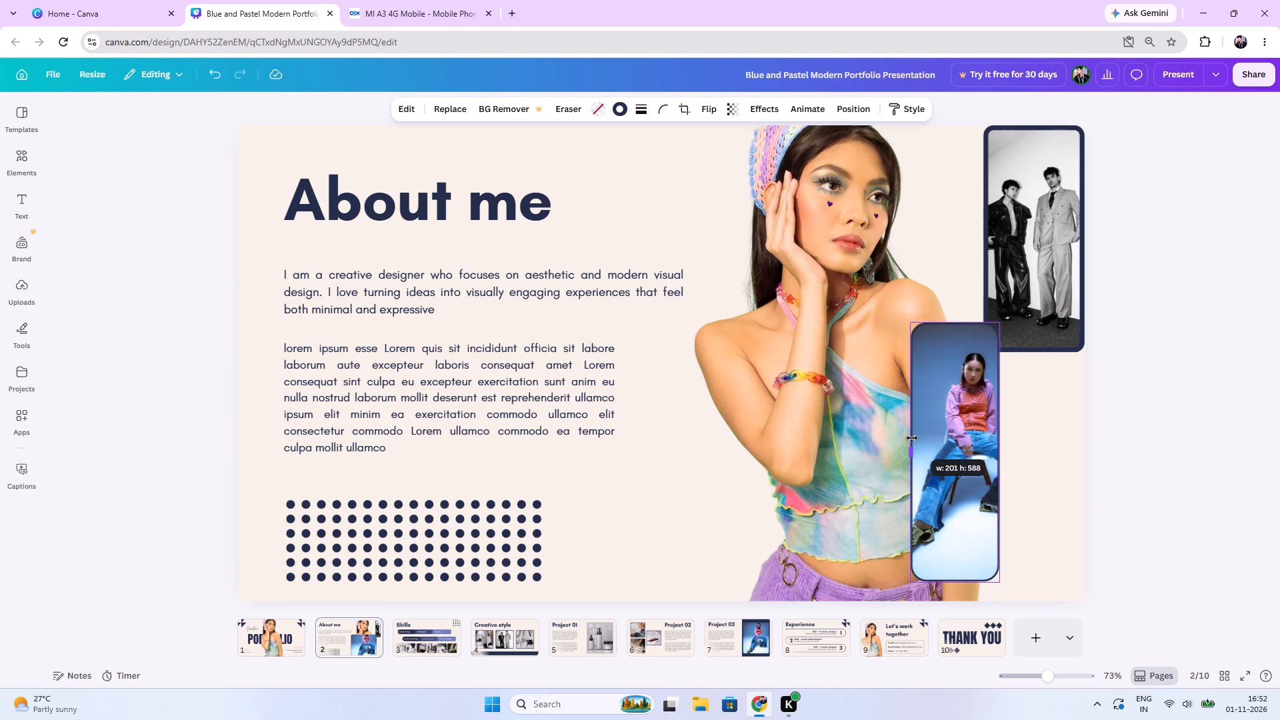
{"action": "left_click_drag", "start_coordinate": [912, 438], "coordinate": [913, 437]}
Fit the seated model's photo under the suited men's photo, flush right, about 222 wide and ending at the page's bottom edge.
{"action": "left_click_drag", "start_coordinate": [941, 436], "coordinate": [1025, 466]}
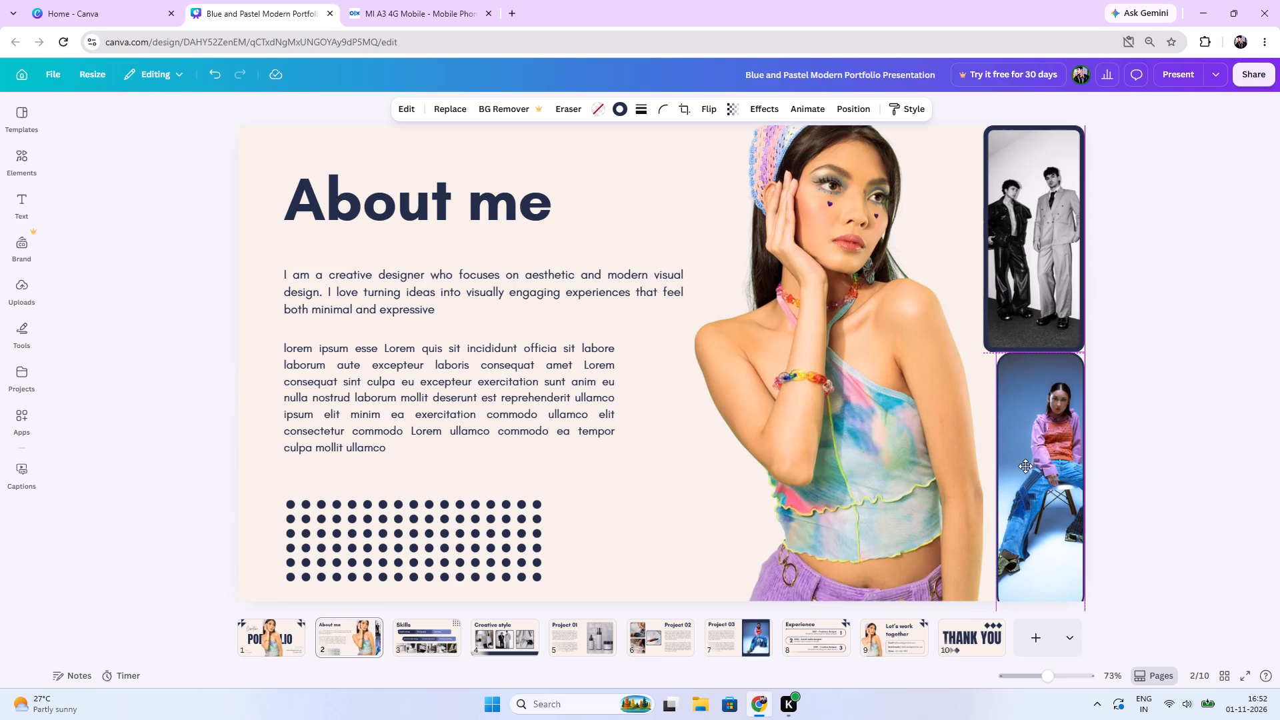
{"action": "left_click_drag", "start_coordinate": [1025, 466], "coordinate": [1026, 466]}
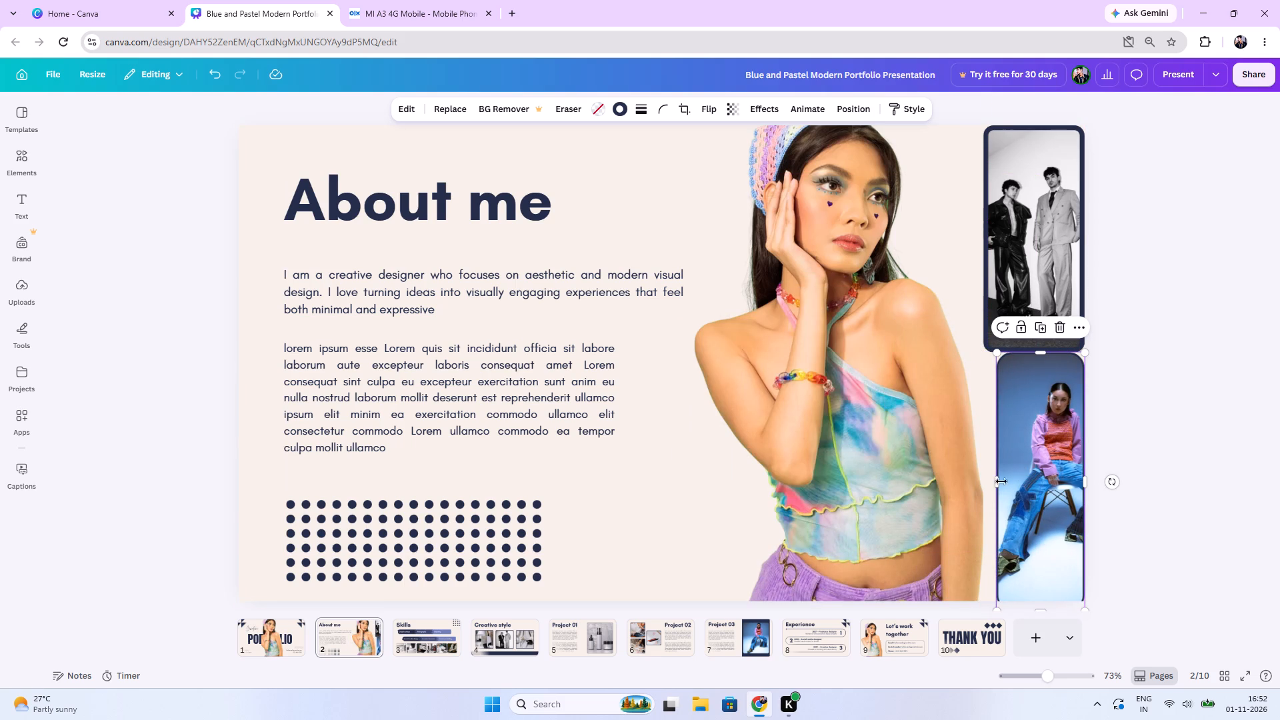
{"action": "left_click_drag", "start_coordinate": [997, 487], "coordinate": [988, 488]}
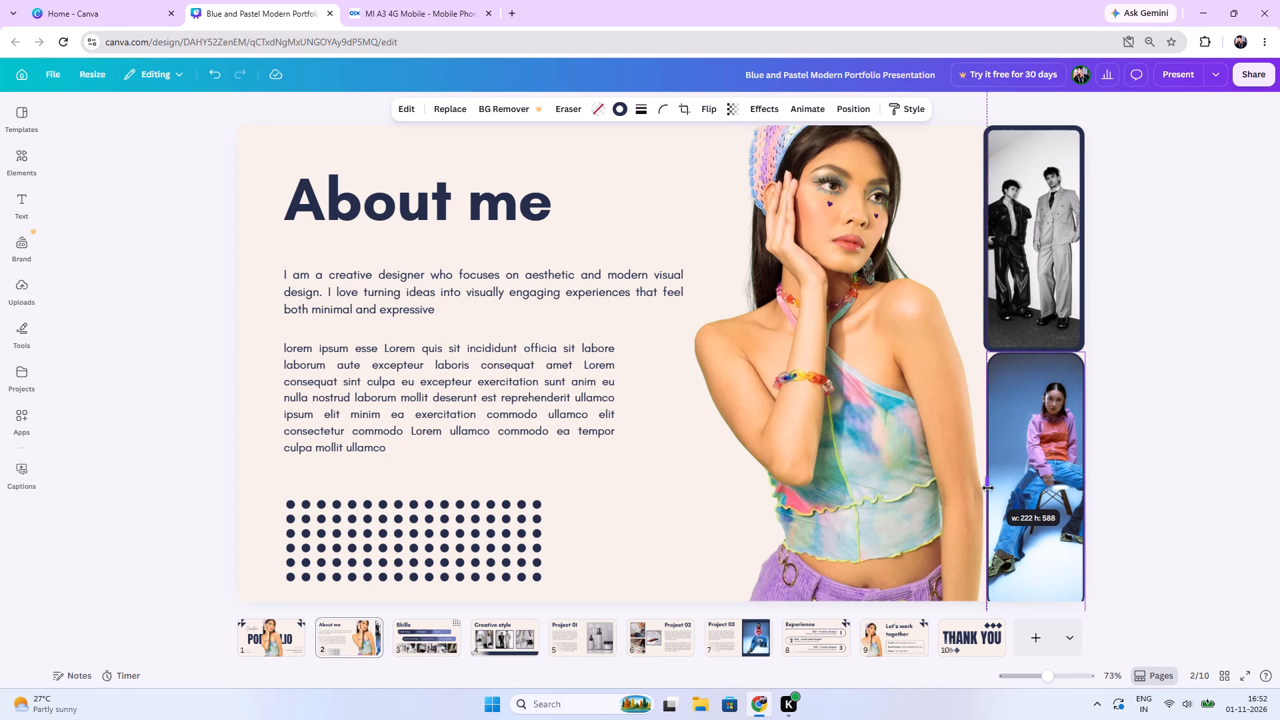
{"action": "left_click_drag", "start_coordinate": [988, 488], "coordinate": [985, 489]}
{"action": "left_click_drag", "start_coordinate": [985, 489], "coordinate": [987, 488]}
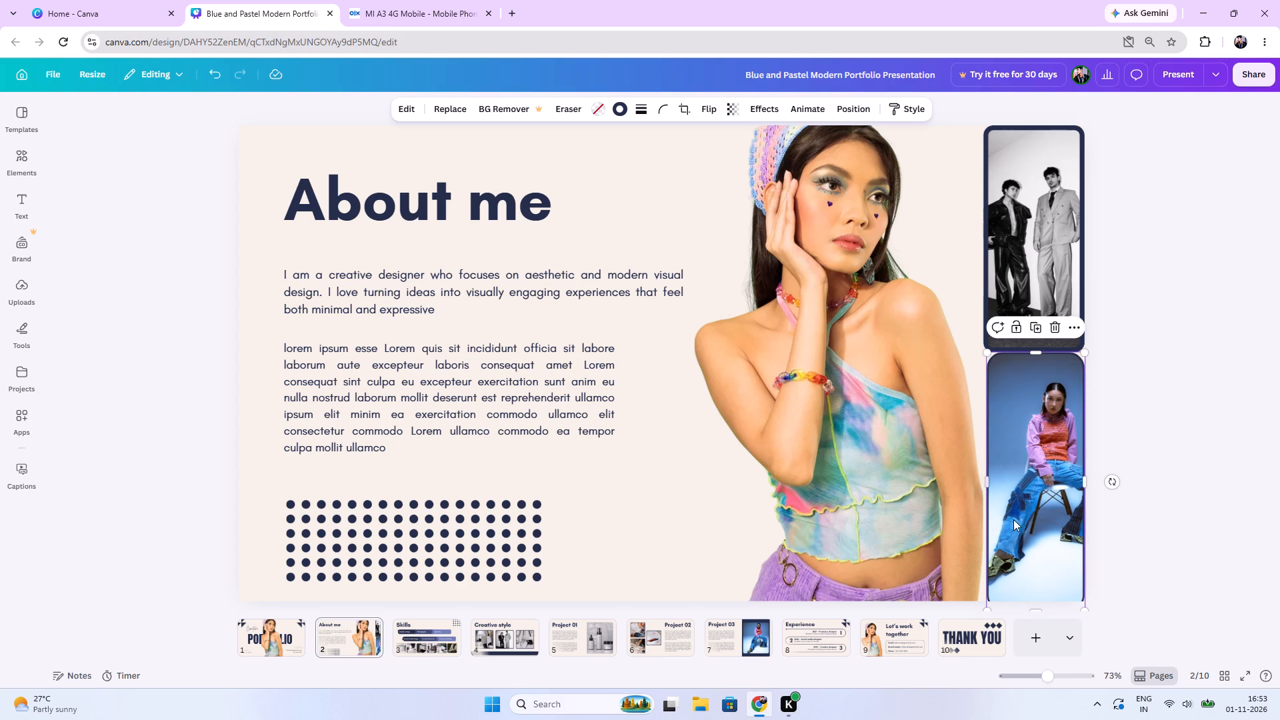
{"action": "left_click_drag", "start_coordinate": [1041, 609], "coordinate": [1041, 597]}
{"action": "left_click", "coordinate": [903, 405]}
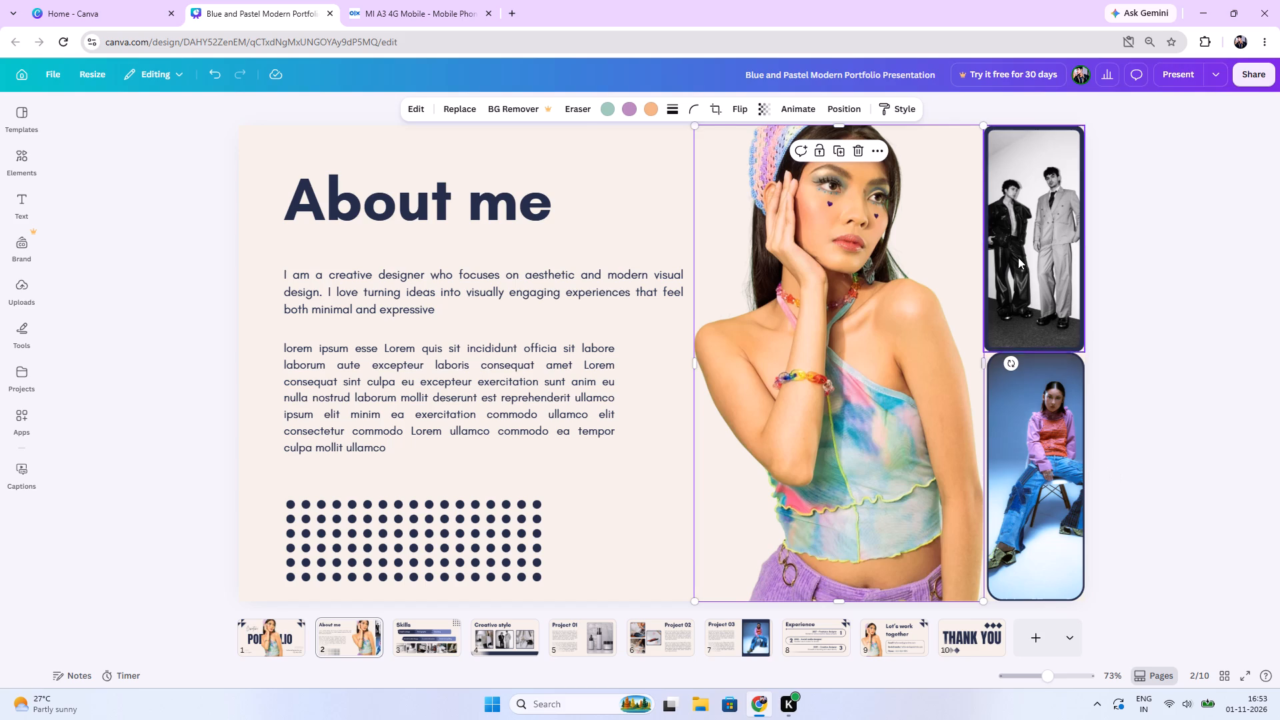
Narrow the suited men's photo slightly so its left edge lines up with the seated model's photo below it.
{"action": "left_click", "coordinate": [1018, 257]}
{"action": "left_click", "coordinate": [1021, 471]}
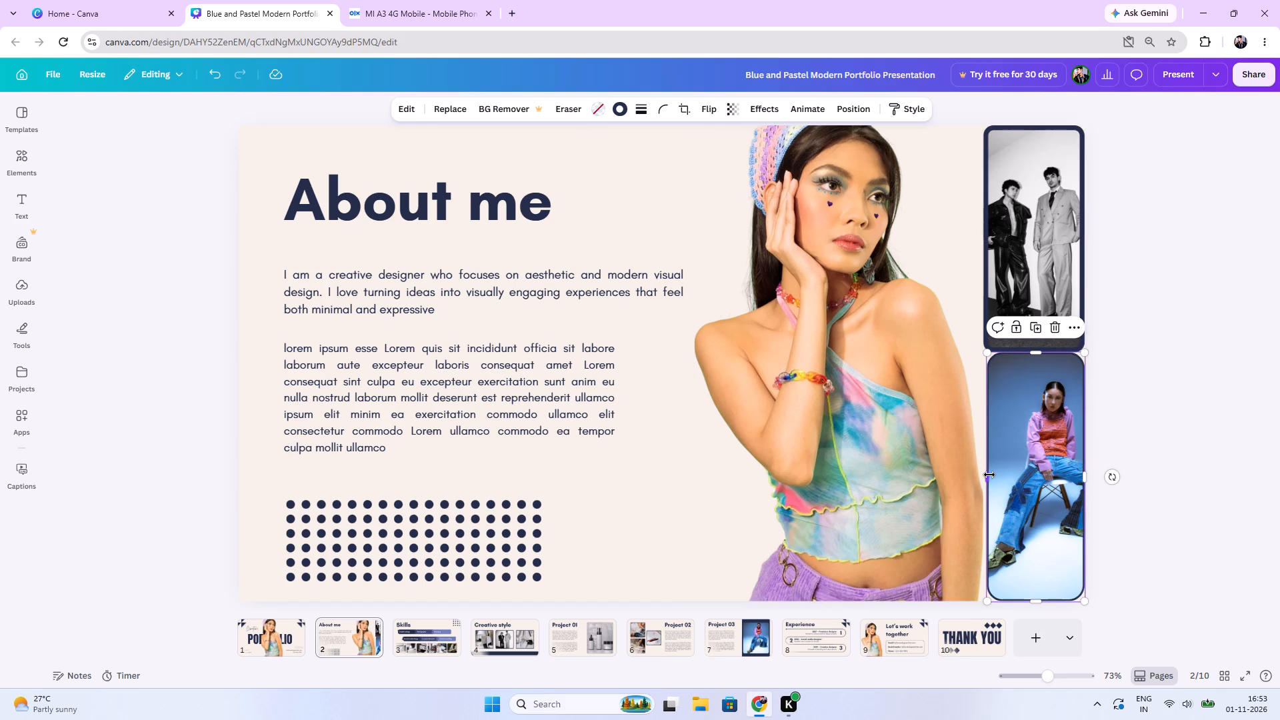
{"action": "left_click", "coordinate": [989, 475]}
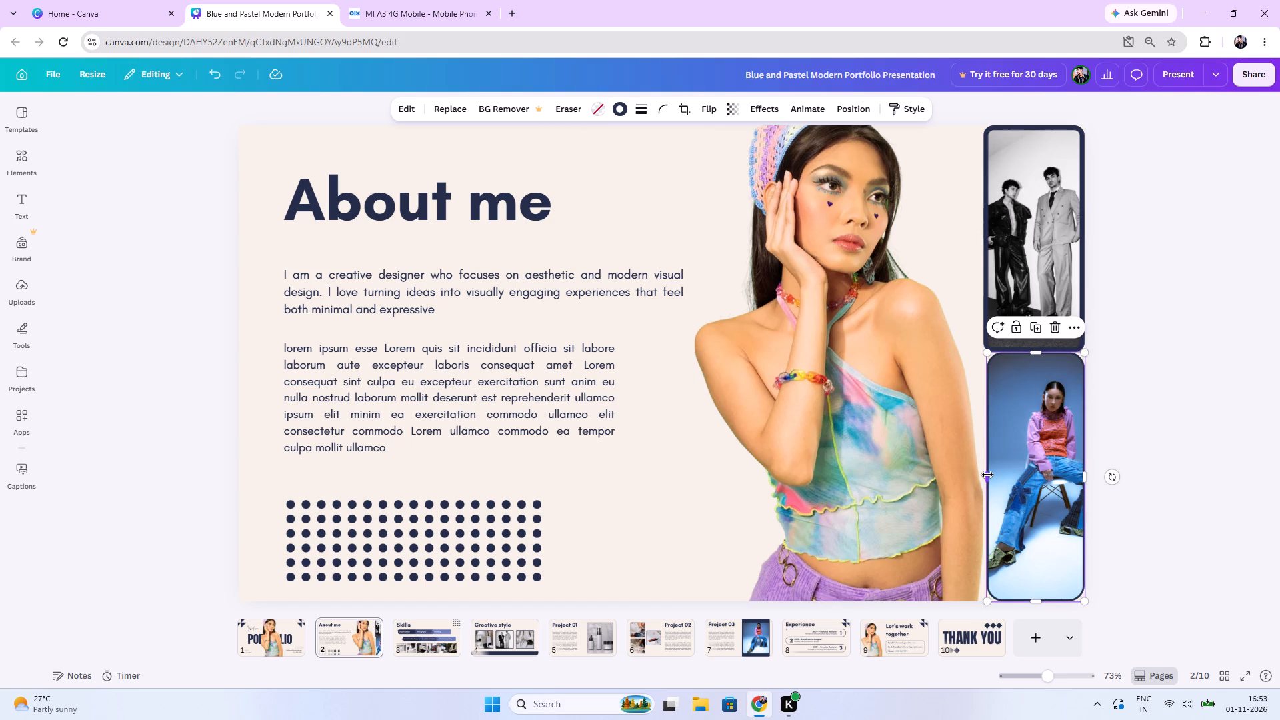
{"action": "left_click", "coordinate": [987, 475]}
{"action": "left_click", "coordinate": [1011, 225]}
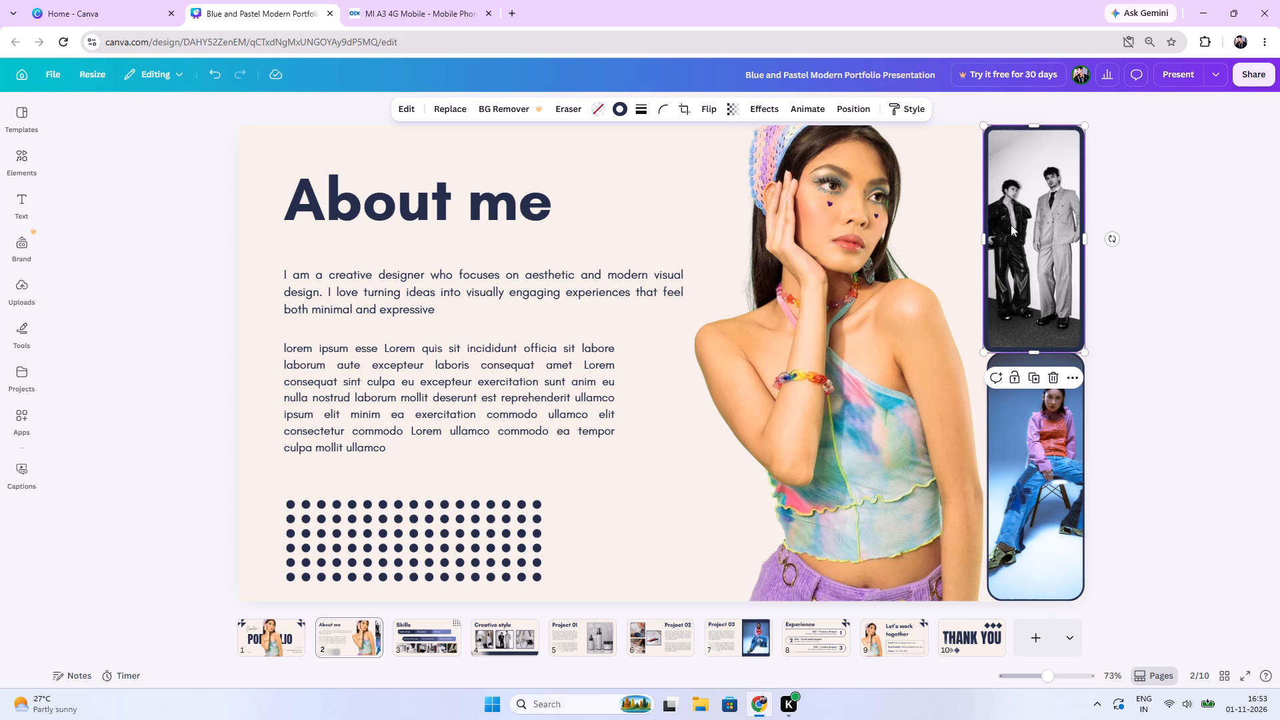
{"action": "left_click", "coordinate": [985, 237]}
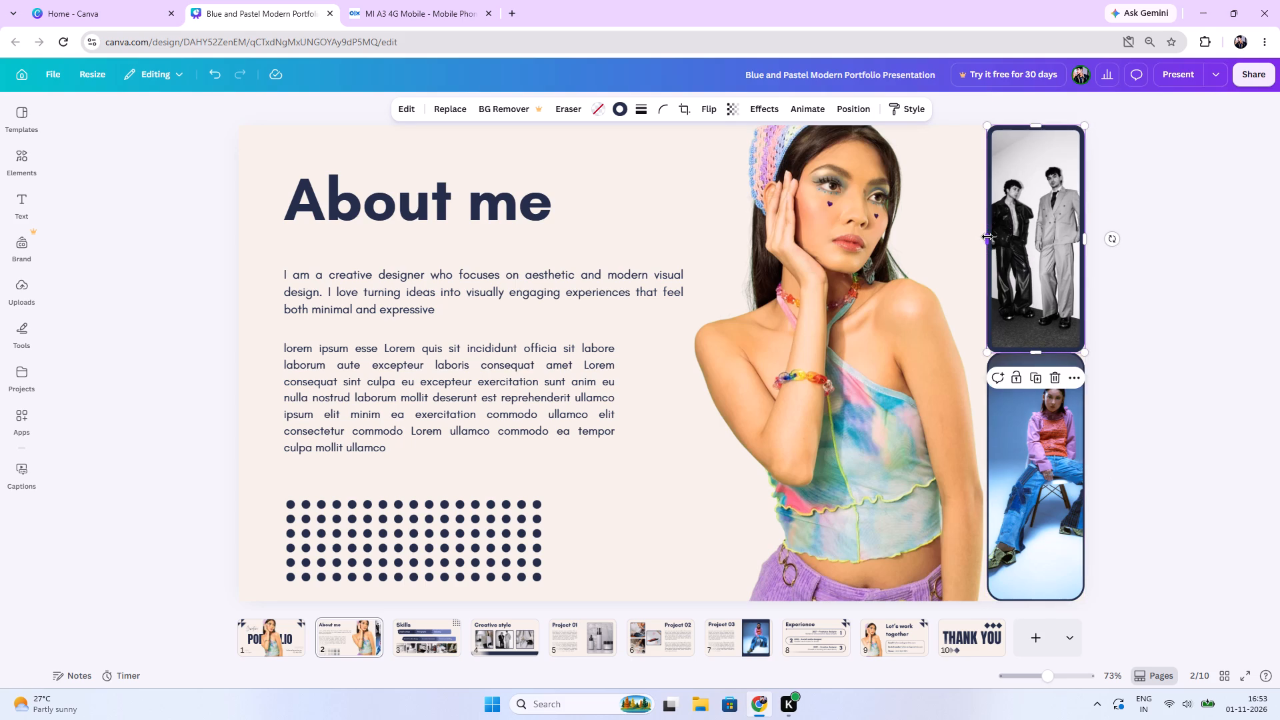
{"action": "left_click", "coordinate": [939, 229]}
{"action": "left_click", "coordinate": [662, 262]}
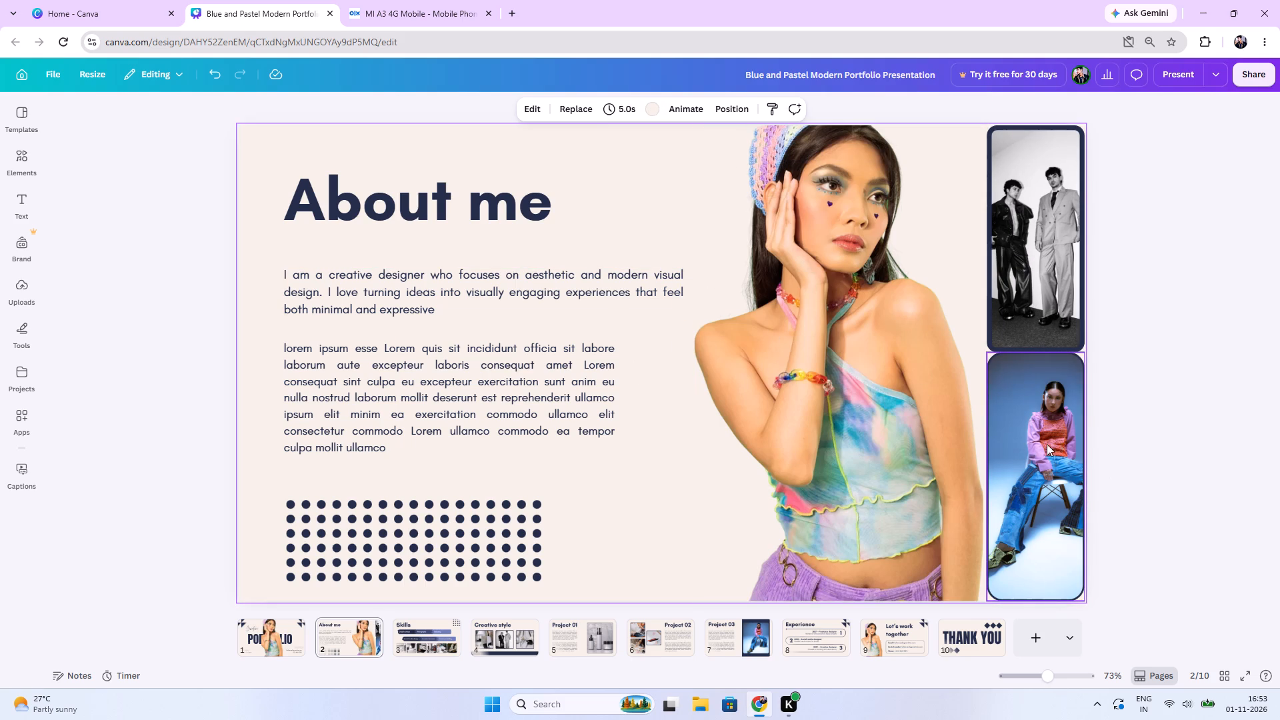
Trim the seated model's photo slightly at top and bottom, leaving small gaps below the suited men's photo and above the page's bottom edge.
{"action": "left_click", "coordinate": [1040, 367]}
{"action": "left_click", "coordinate": [1037, 353]}
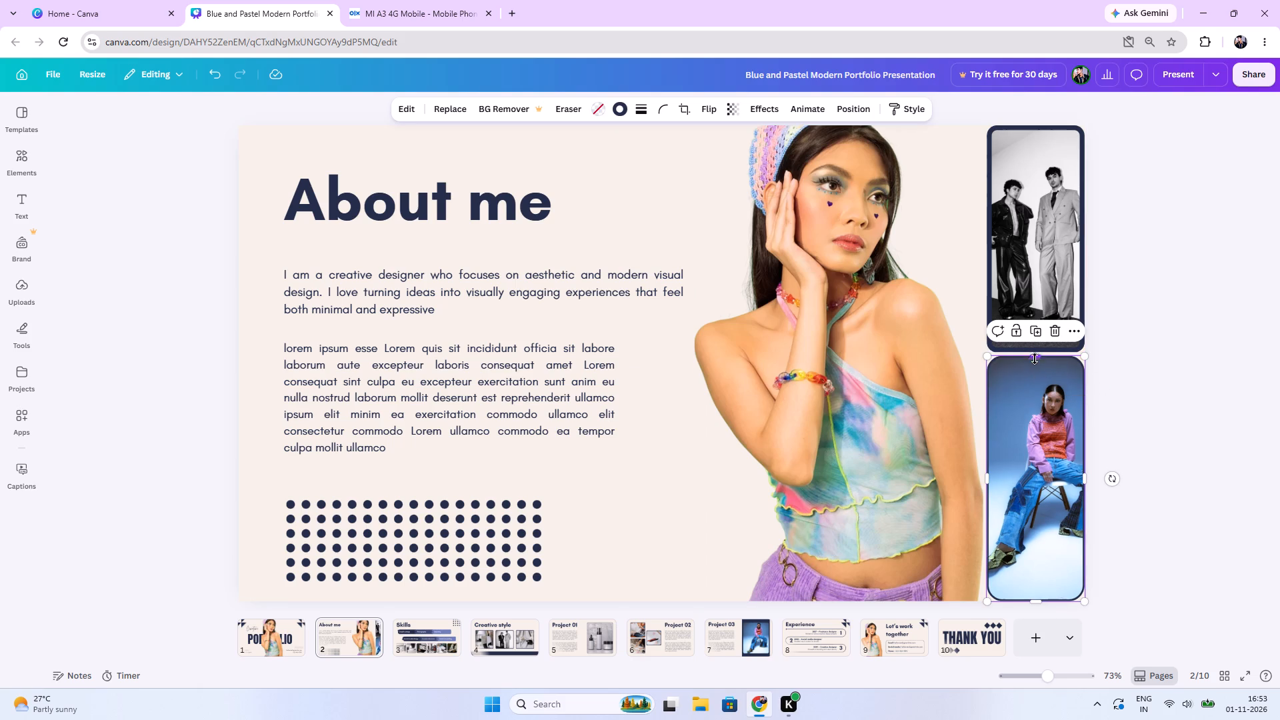
{"action": "left_click_drag", "start_coordinate": [1039, 601], "coordinate": [1041, 593]}
{"action": "left_click", "coordinate": [957, 331]}
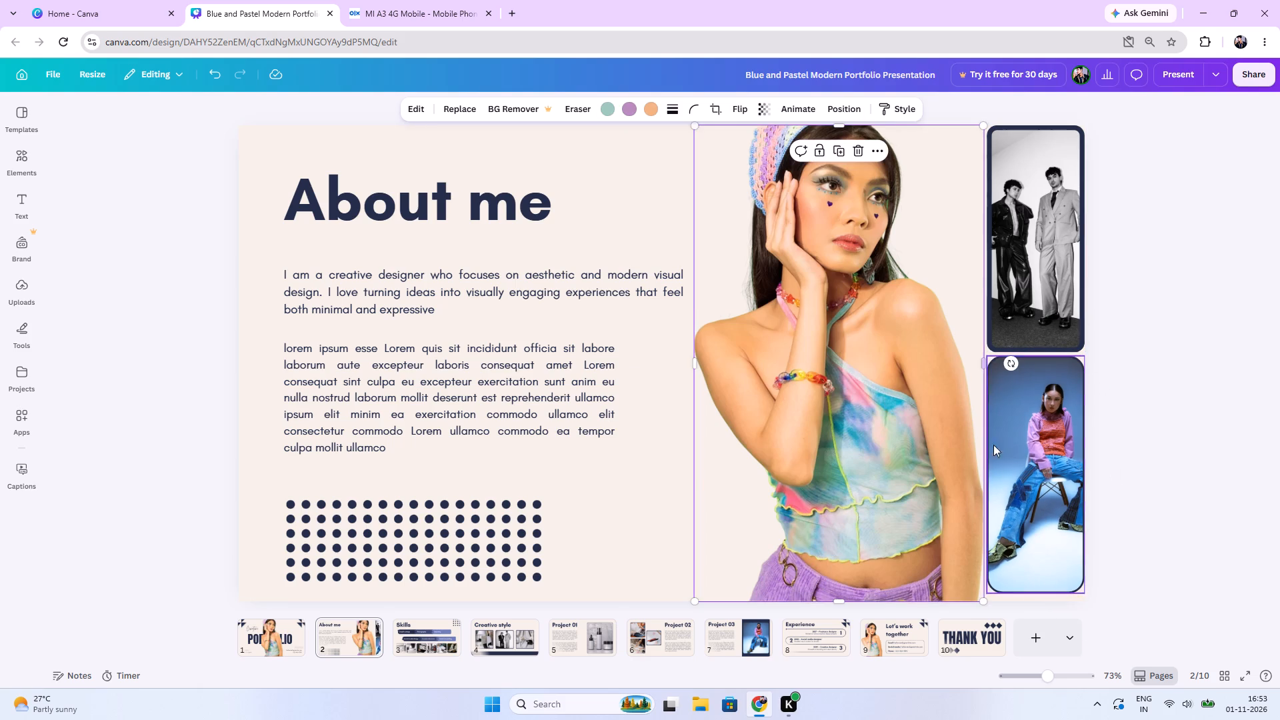
{"action": "left_click", "coordinate": [1000, 467]}
{"action": "left_click", "coordinate": [1025, 240]}
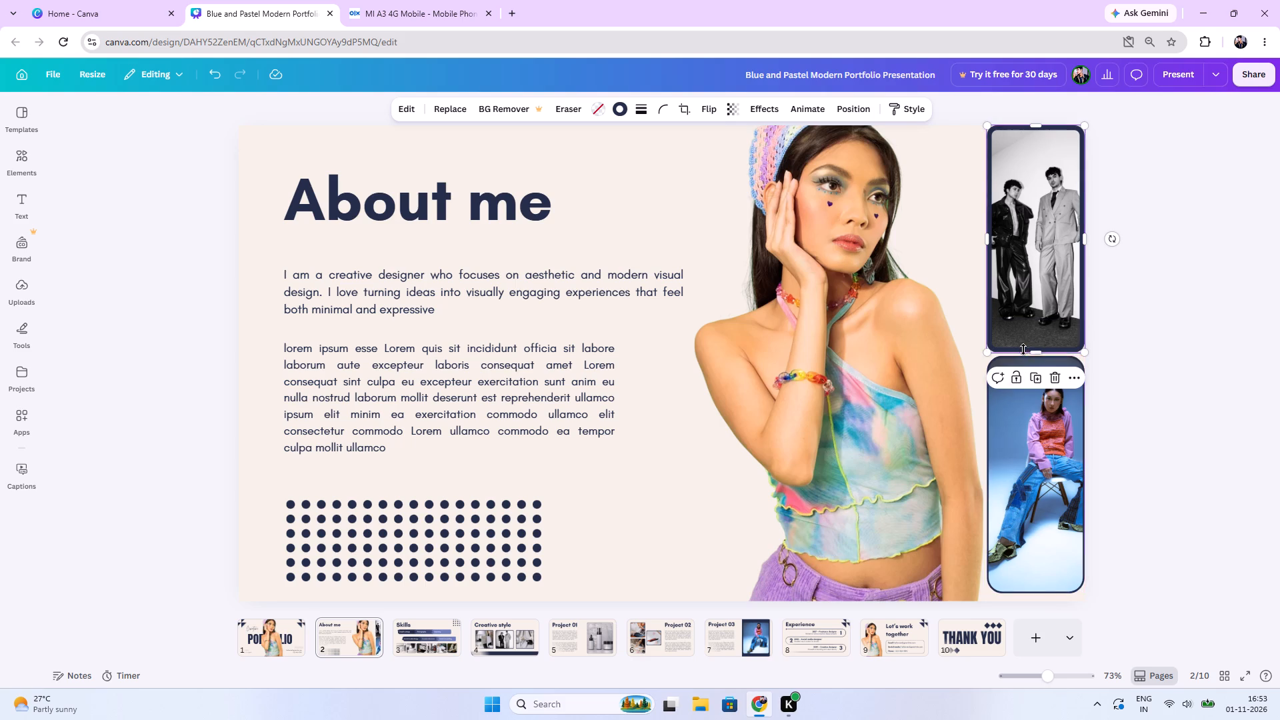
{"action": "left_click", "coordinate": [1029, 356]}
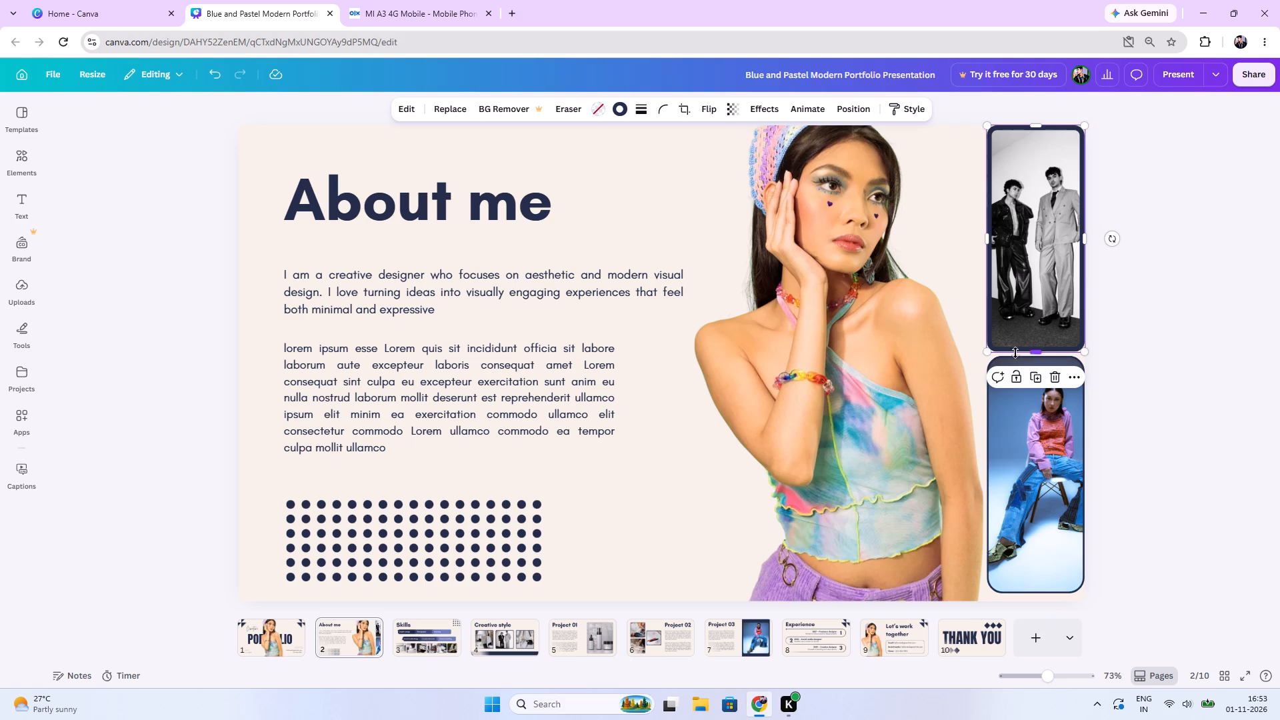
{"action": "left_click", "coordinate": [1056, 466]}
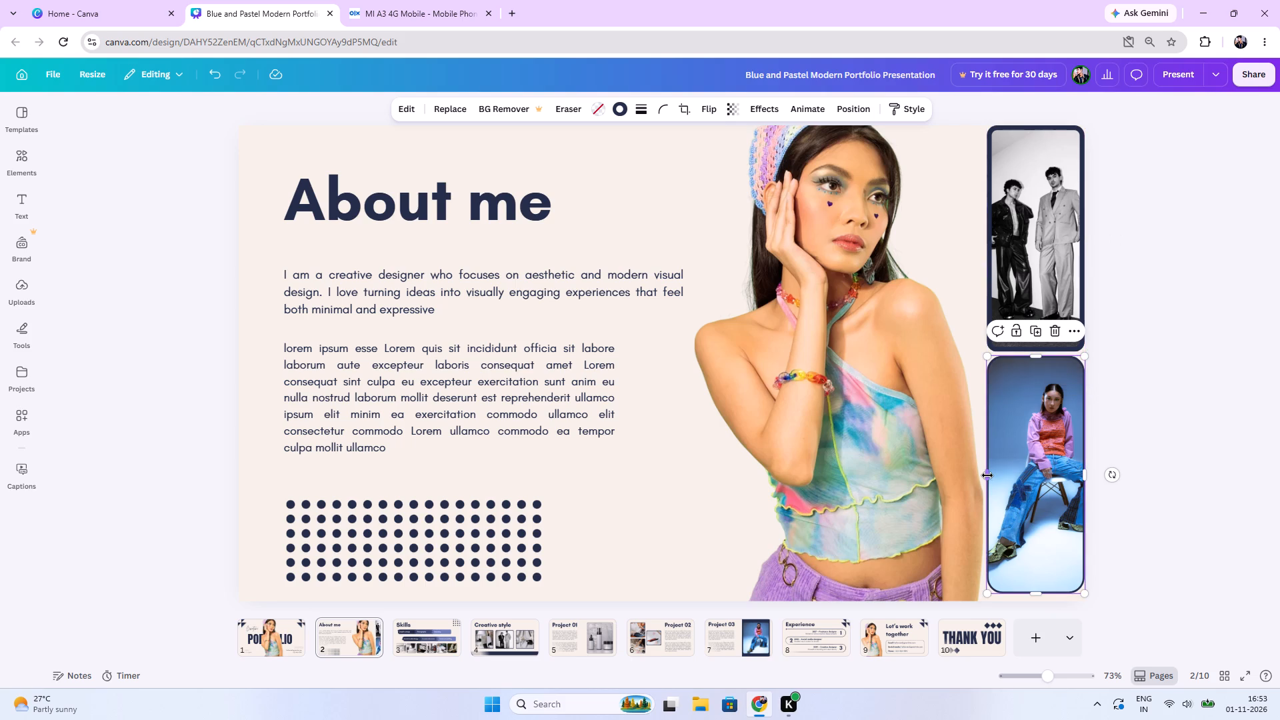
{"action": "left_click", "coordinate": [1006, 486]}
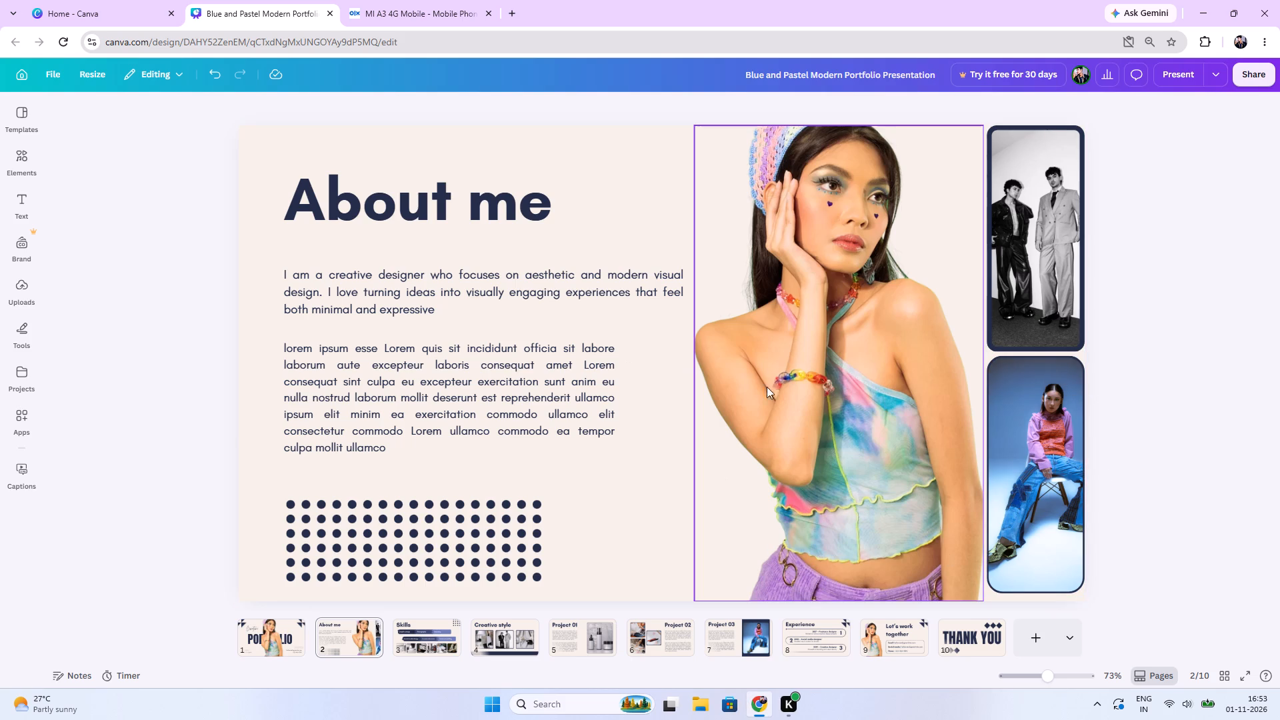
Look through the pages between About me and Project 02 to review their photos and layouts.
{"action": "left_click", "coordinate": [1049, 680]}
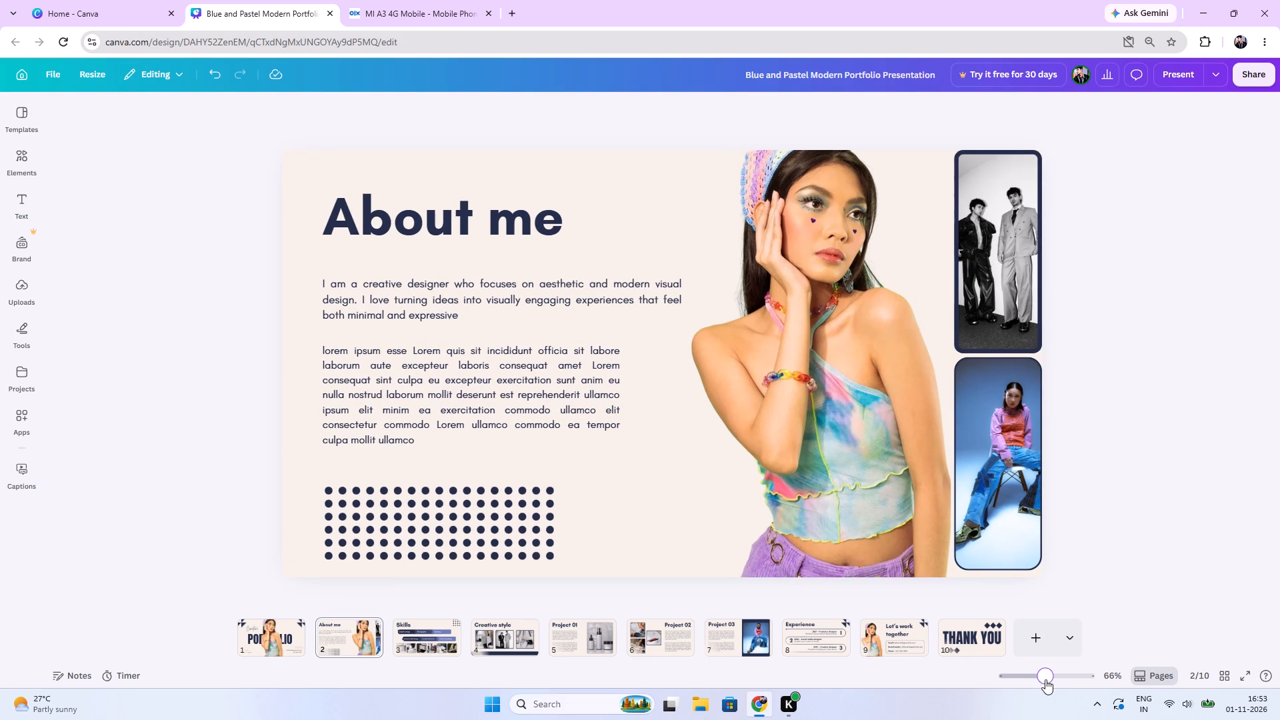
{"action": "left_click", "coordinate": [659, 644]}
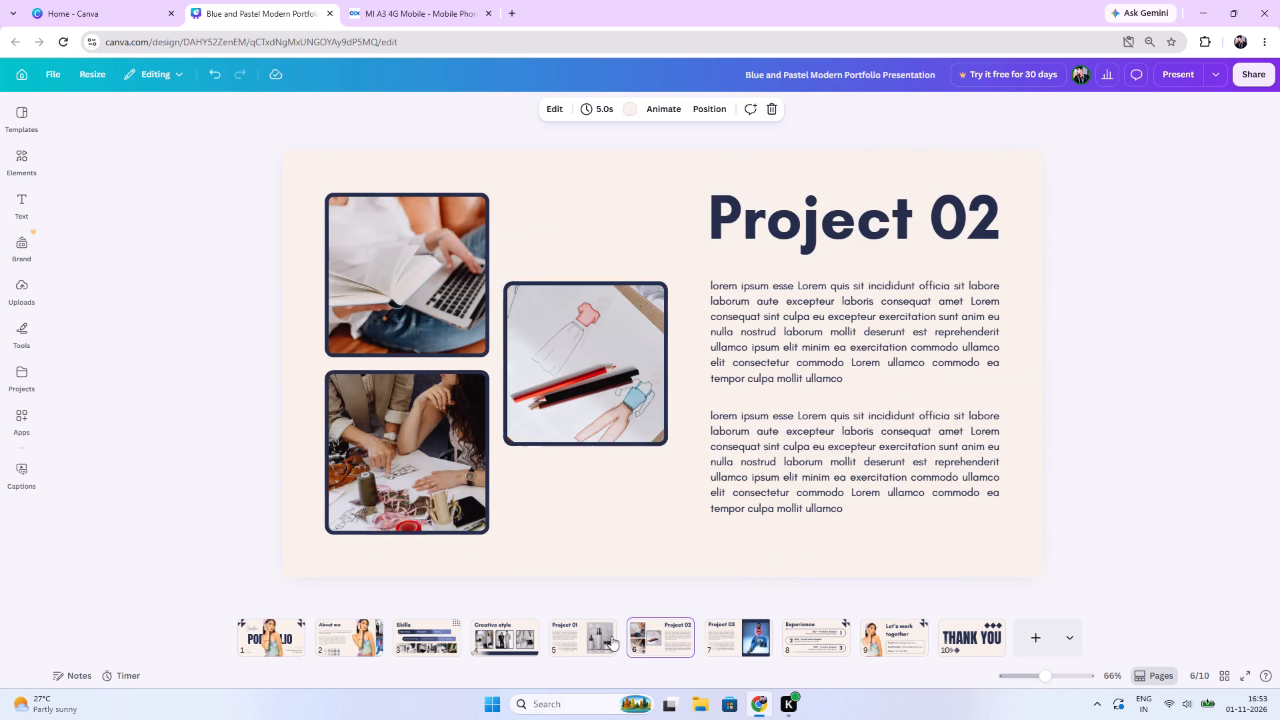
{"action": "left_click", "coordinate": [587, 632]}
{"action": "left_click", "coordinate": [492, 631]}
{"action": "left_click", "coordinate": [399, 632]}
{"action": "left_click", "coordinate": [374, 635]}
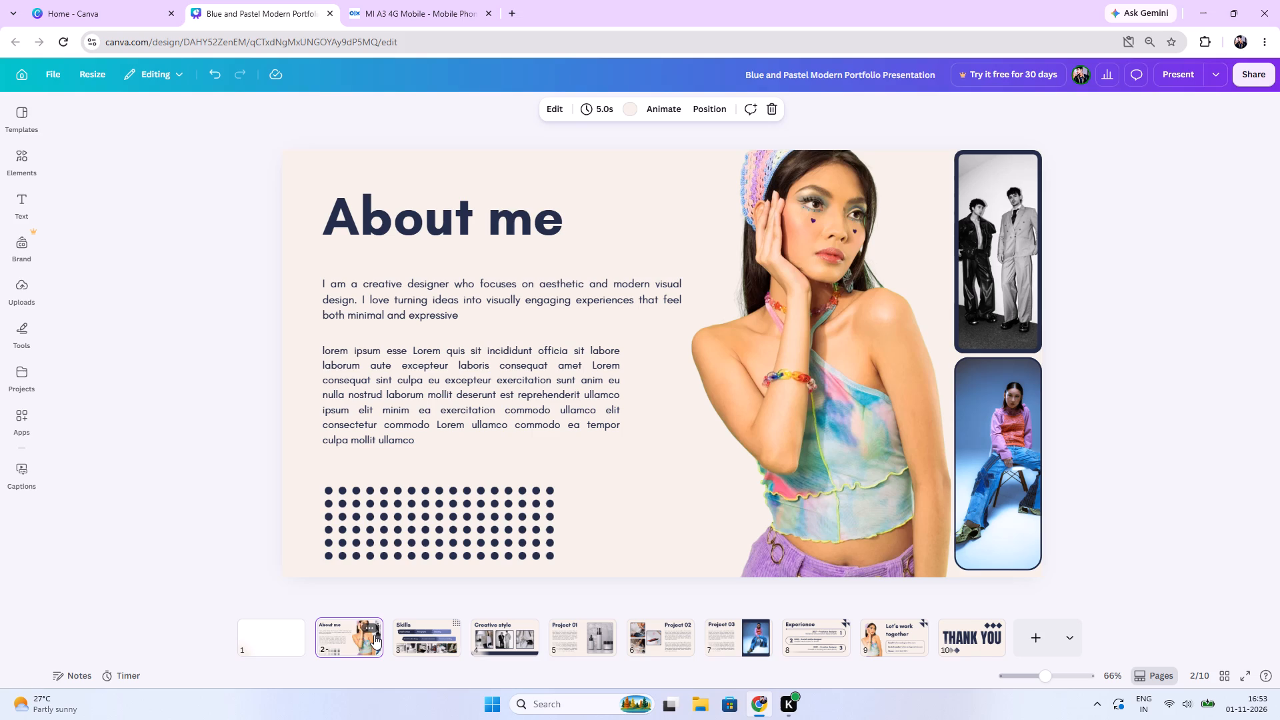
{"action": "left_click", "coordinate": [304, 637]}
{"action": "left_click", "coordinate": [345, 627]}
{"action": "left_click", "coordinate": [399, 630]}
{"action": "left_click", "coordinate": [567, 624]}
{"action": "left_click", "coordinate": [520, 628]}
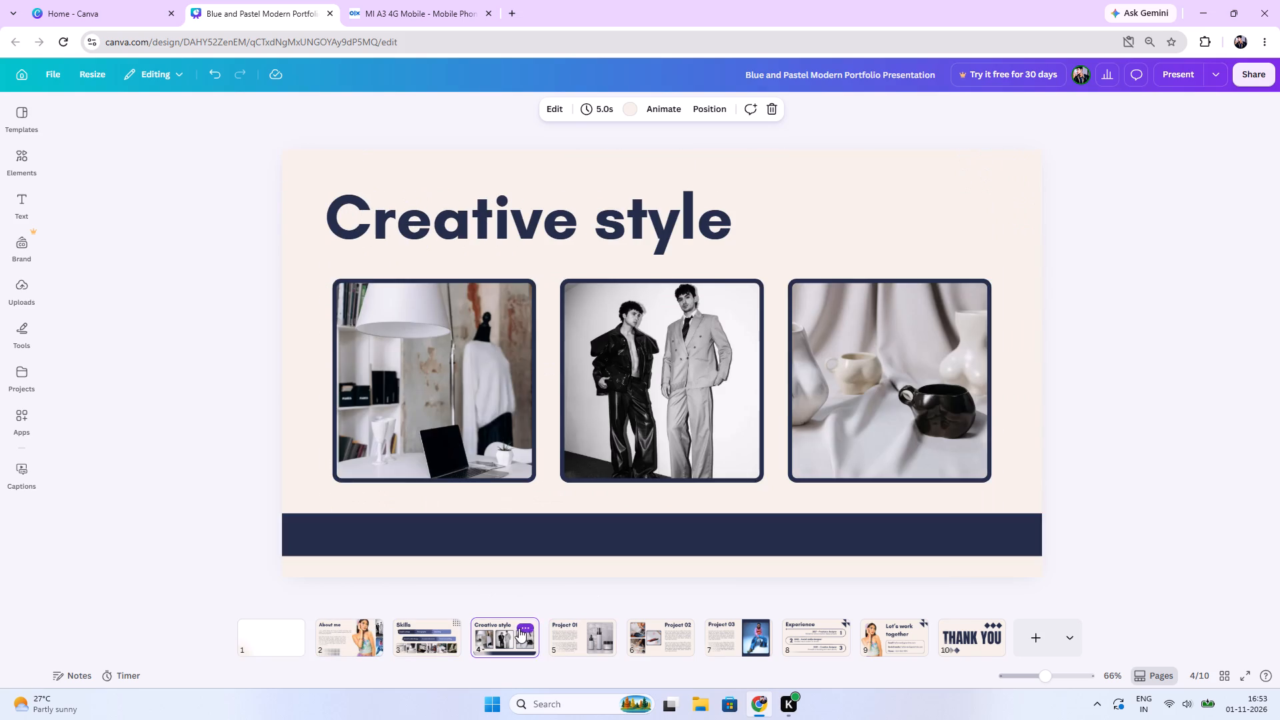
Paste the copied seated model's photo onto the Project 01 page, exactly covering the cosmetics product photo.
{"action": "left_click", "coordinate": [595, 624]}
{"action": "key", "text": "ctrl+v"}
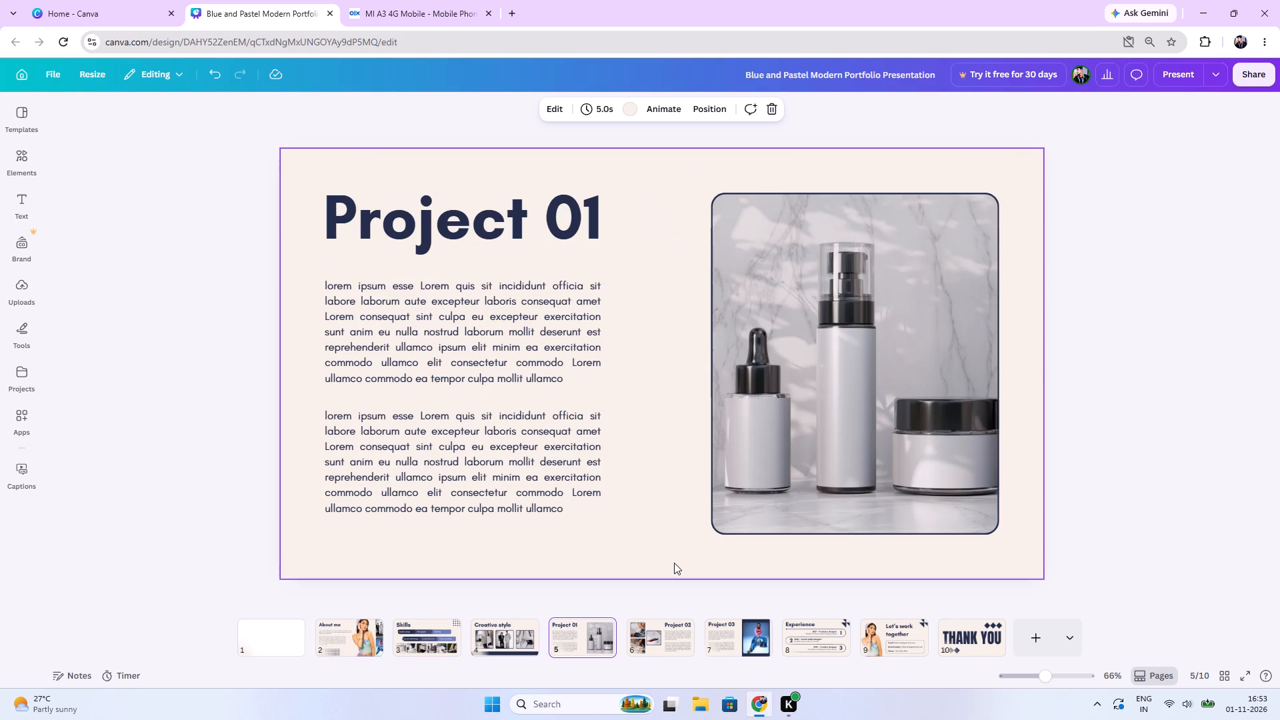
{"action": "left_click", "coordinate": [764, 467]}
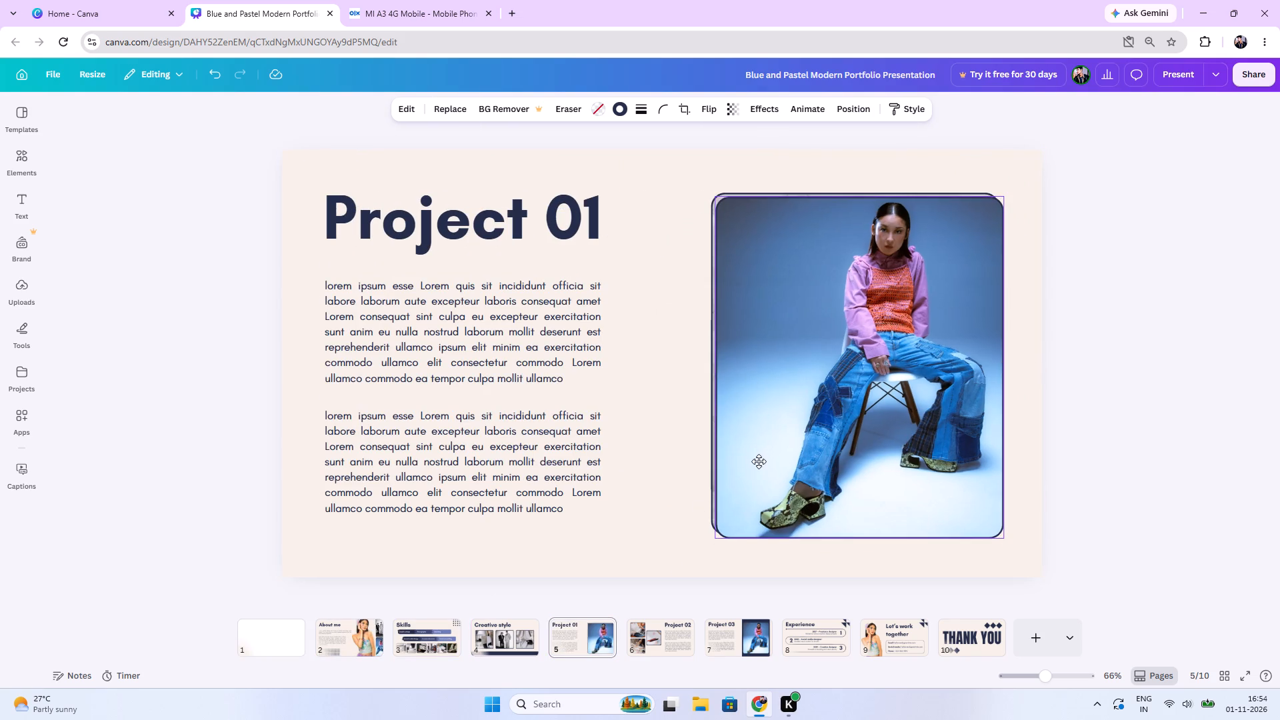
{"action": "left_click", "coordinate": [605, 350]}
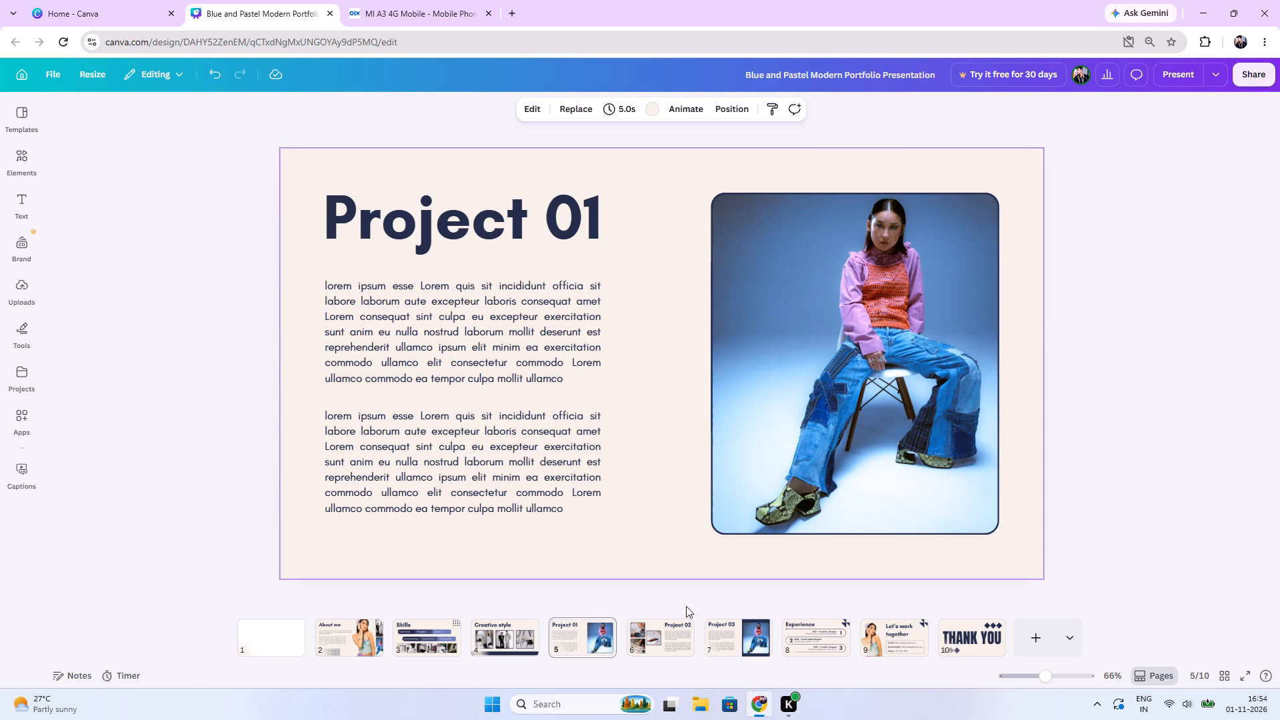
Paste the seated model's photo onto the Let's work together page and move it over the woman's cutout portrait, aligning their left edges.
{"action": "left_click", "coordinate": [880, 639]}
{"action": "right_click", "coordinate": [405, 357]}
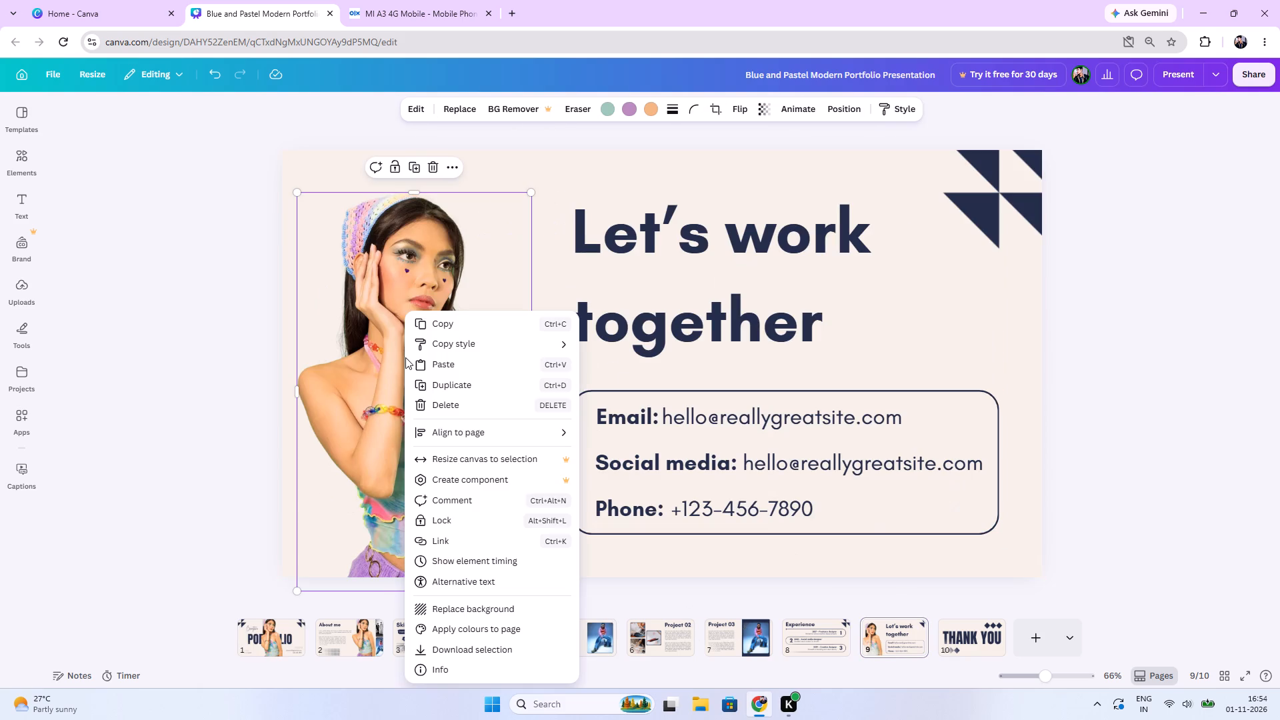
{"action": "left_click", "coordinate": [500, 367]}
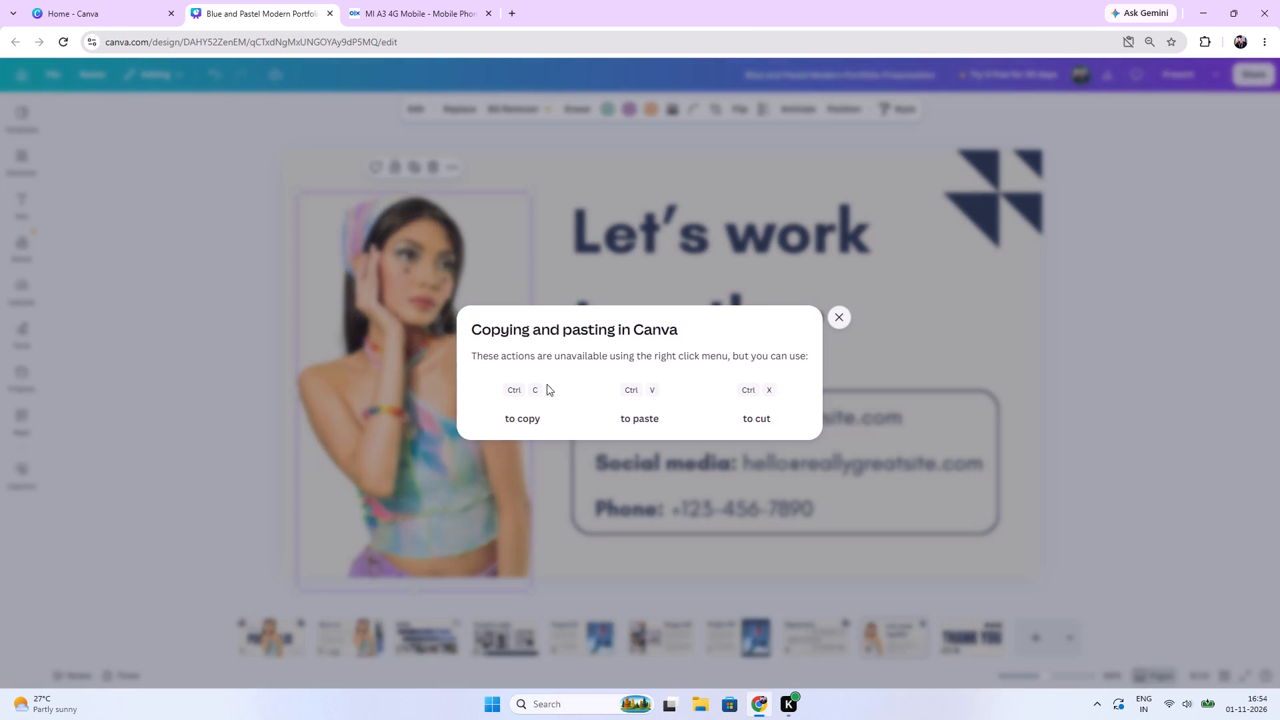
{"action": "left_click", "coordinate": [834, 314]}
{"action": "key", "text": "ctrl+v"}
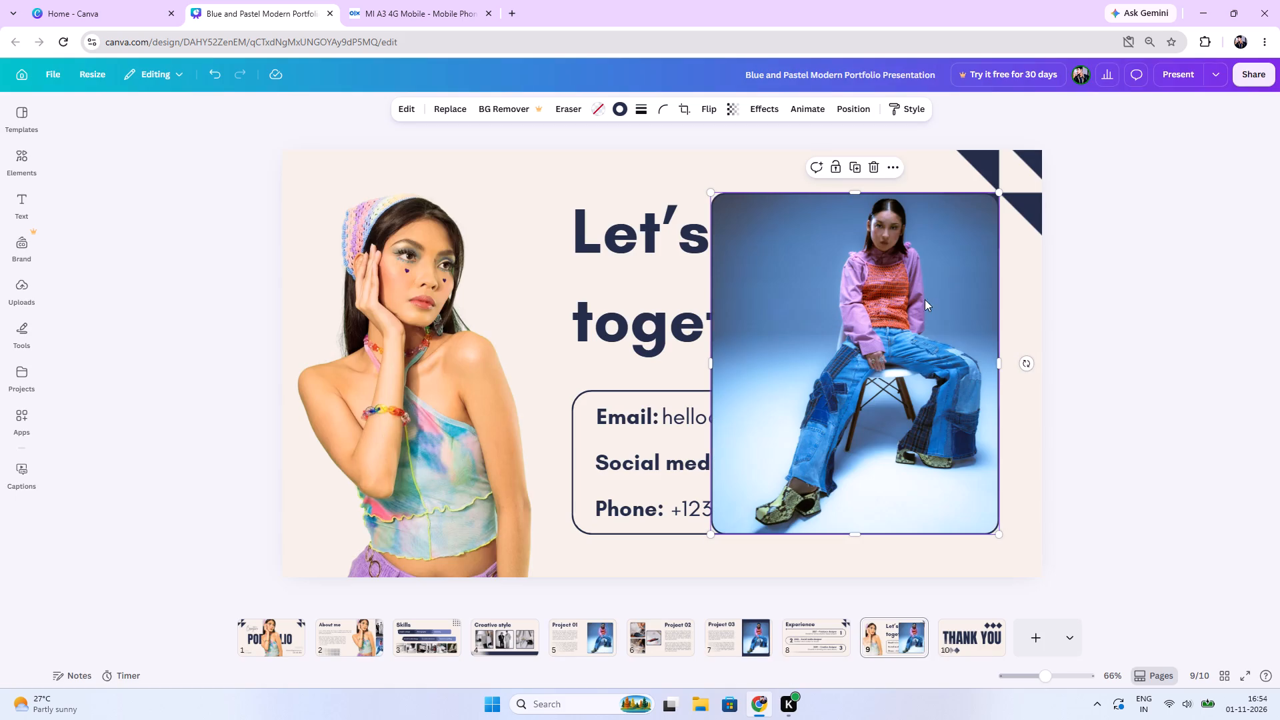
{"action": "left_click_drag", "start_coordinate": [815, 358], "coordinate": [410, 357]}
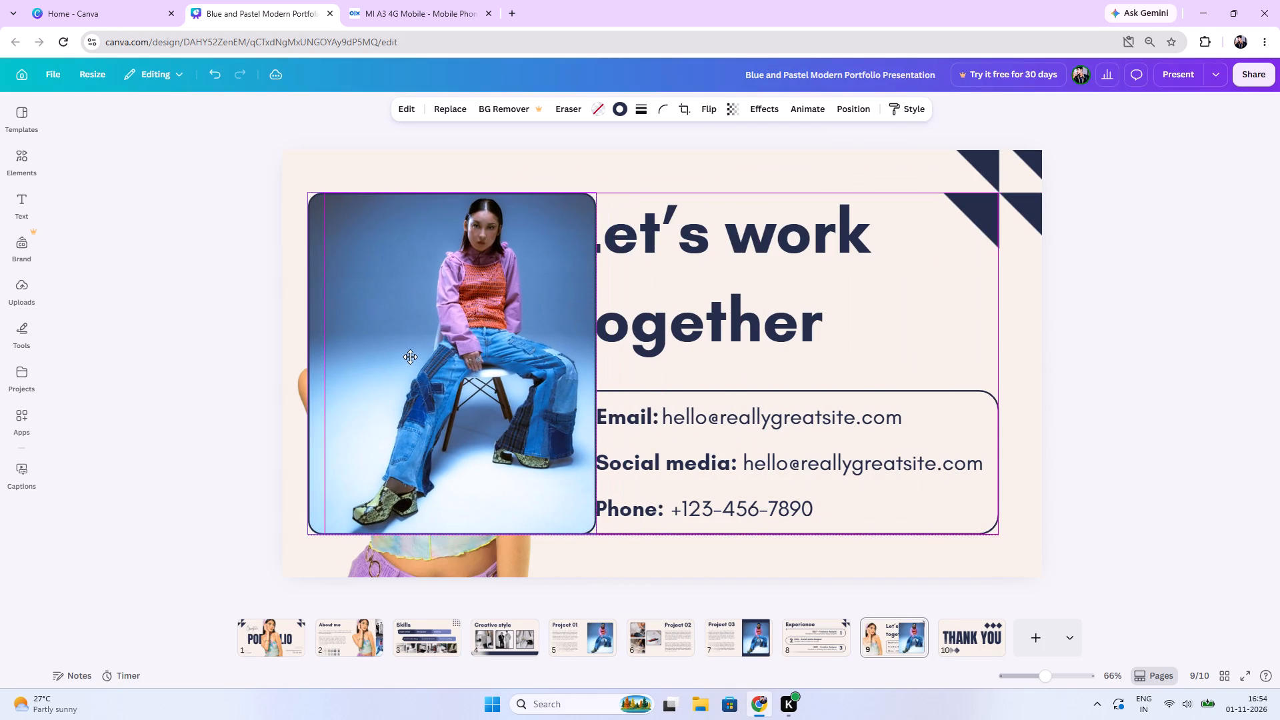
{"action": "left_click_drag", "start_coordinate": [410, 357], "coordinate": [399, 357]}
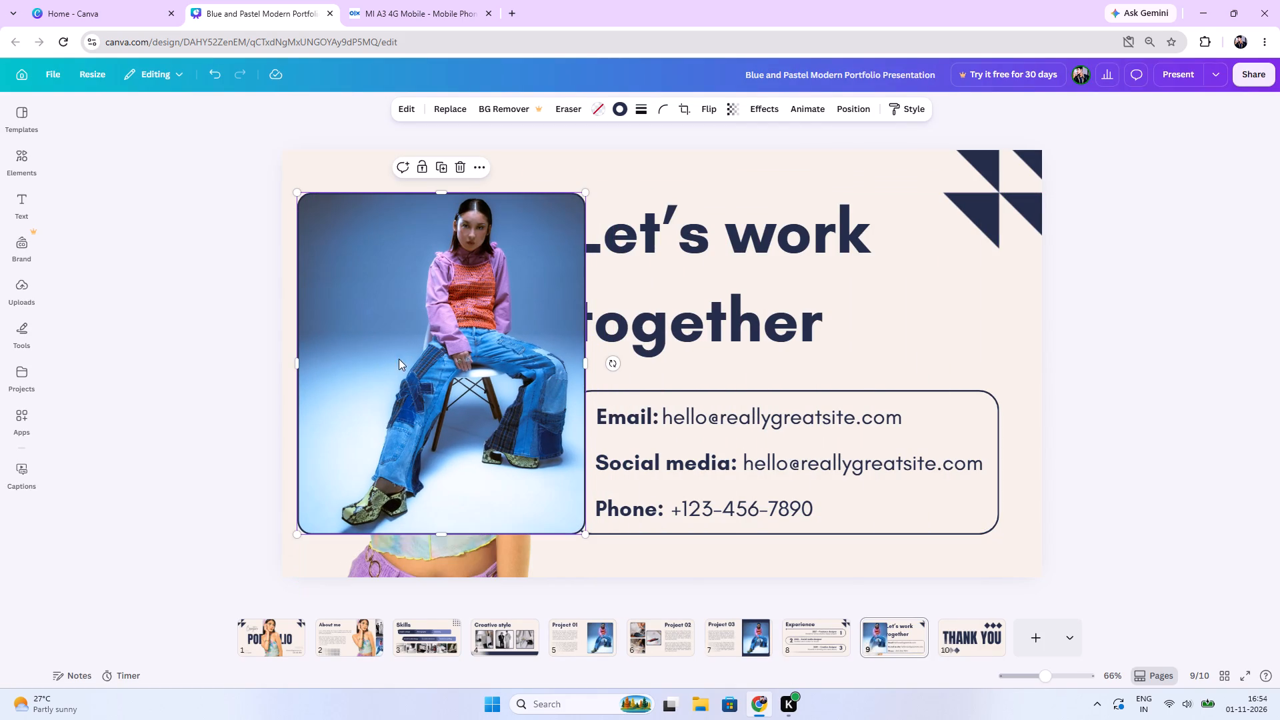
Resize the seated model's photo to cover the cutout portrait, about 1,063 high, reaching the page's bottom edge and clear of the heading.
{"action": "left_click_drag", "start_coordinate": [583, 359], "coordinate": [509, 351]}
{"action": "left_click_drag", "start_coordinate": [509, 351], "coordinate": [519, 349]}
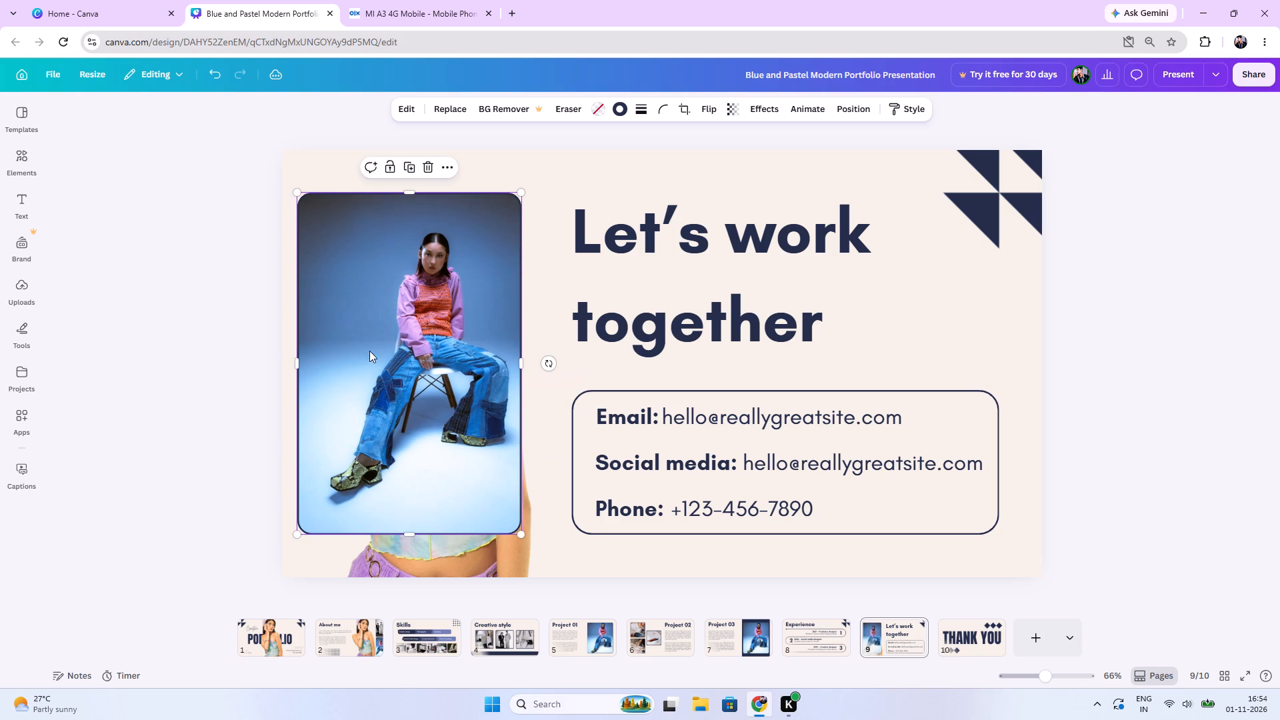
{"action": "left_click", "coordinate": [297, 363]}
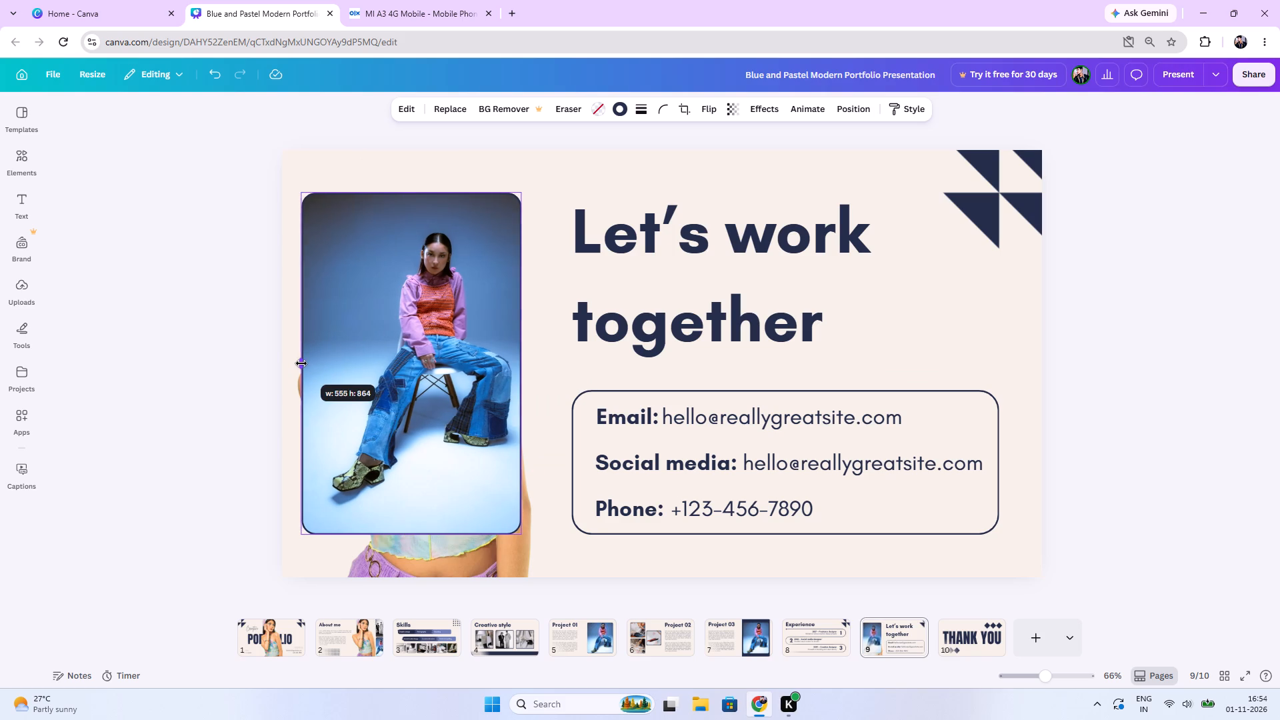
{"action": "left_click_drag", "start_coordinate": [412, 533], "coordinate": [412, 535]}
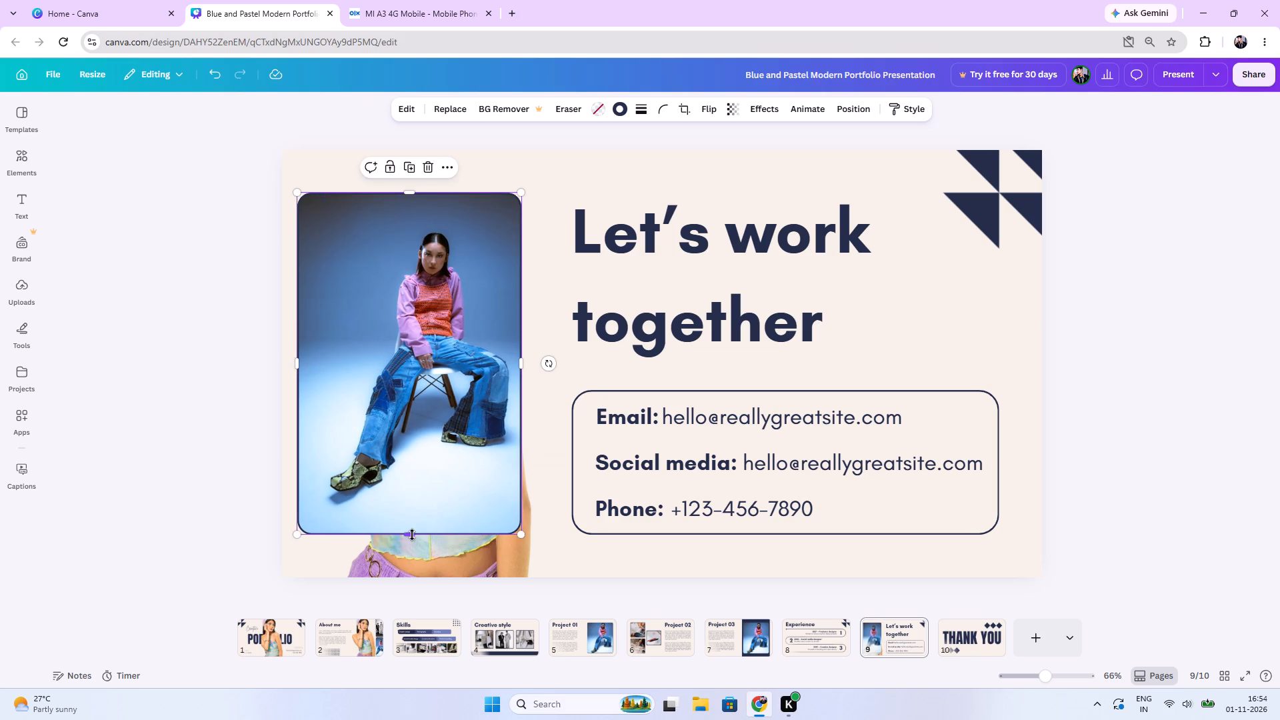
{"action": "left_click_drag", "start_coordinate": [412, 535], "coordinate": [418, 578]}
{"action": "left_click_drag", "start_coordinate": [427, 425], "coordinate": [441, 427]}
{"action": "left_click_drag", "start_coordinate": [422, 195], "coordinate": [423, 159]}
{"action": "left_click_drag", "start_coordinate": [311, 363], "coordinate": [300, 360]}
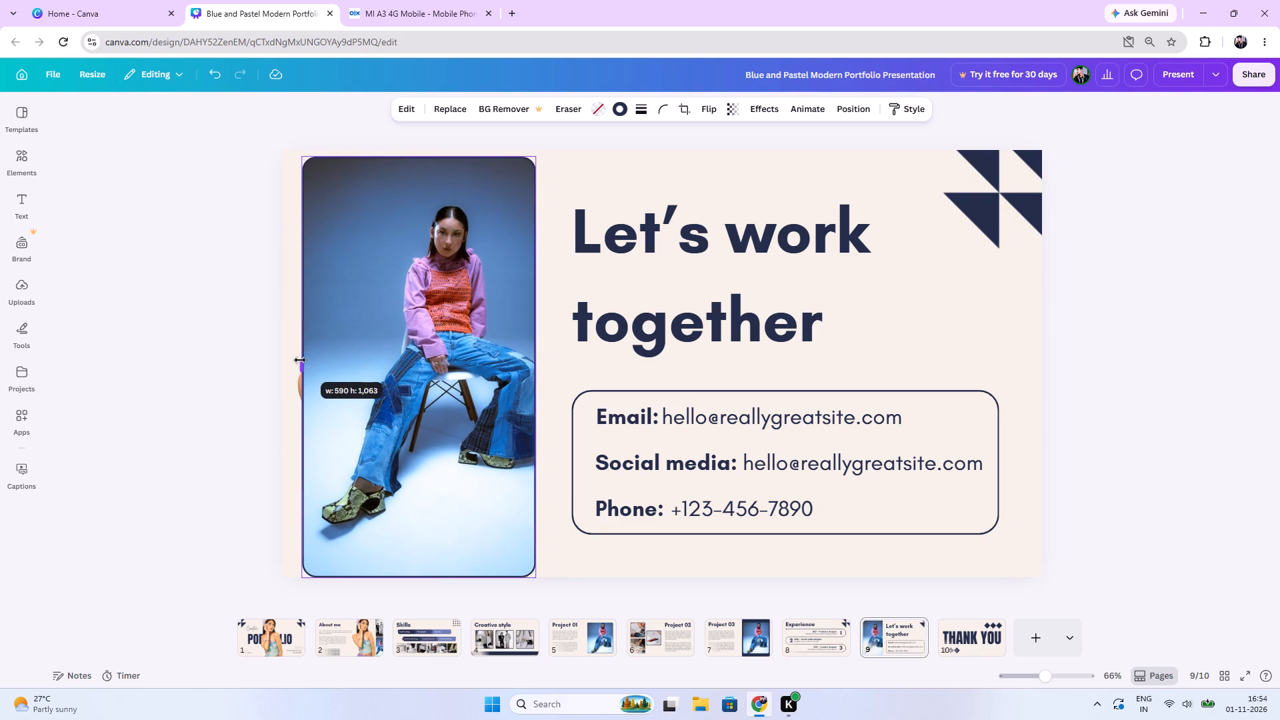
{"action": "left_click_drag", "start_coordinate": [300, 360], "coordinate": [299, 359]}
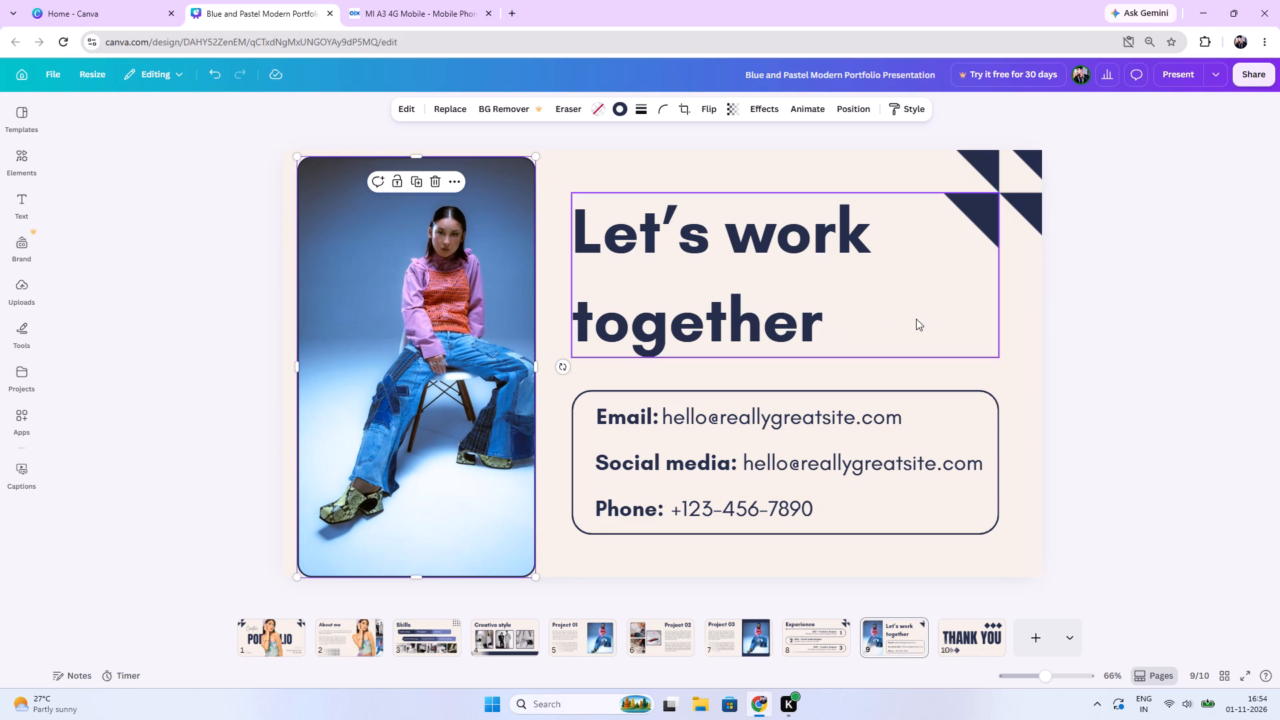
Delete the woman's large cutout portrait from the About me page.
{"action": "left_click", "coordinate": [330, 640]}
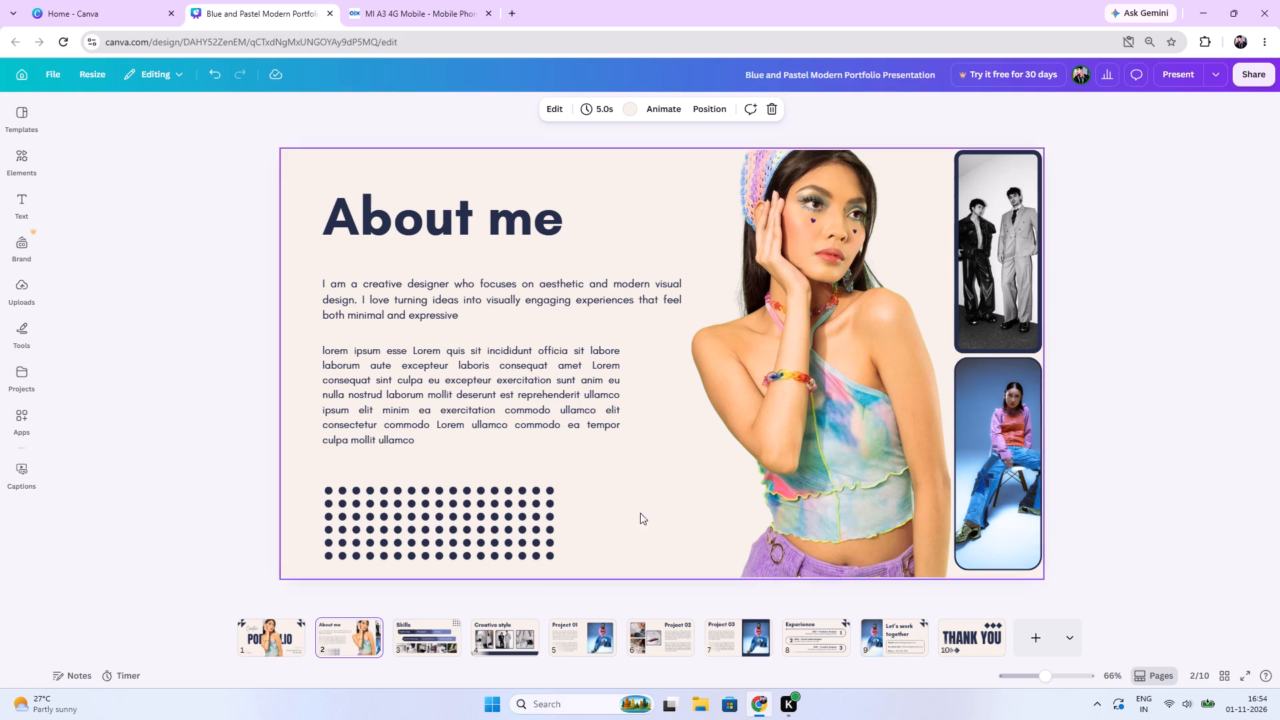
{"action": "left_click", "coordinate": [799, 397]}
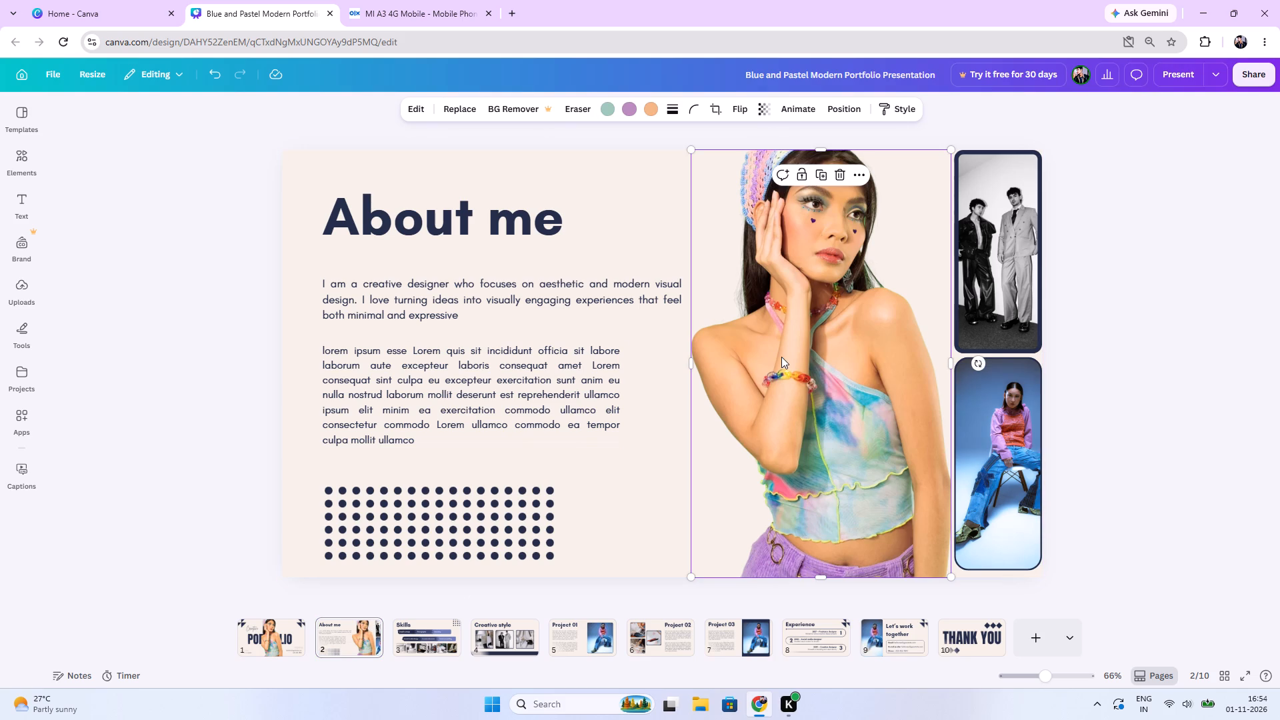
{"action": "key", "text": "Delete"}
Move the suited men's photo left, clear of the small dot pattern in the page's upper corner, and widen it leftward.
{"action": "left_click_drag", "start_coordinate": [981, 287], "coordinate": [974, 288]}
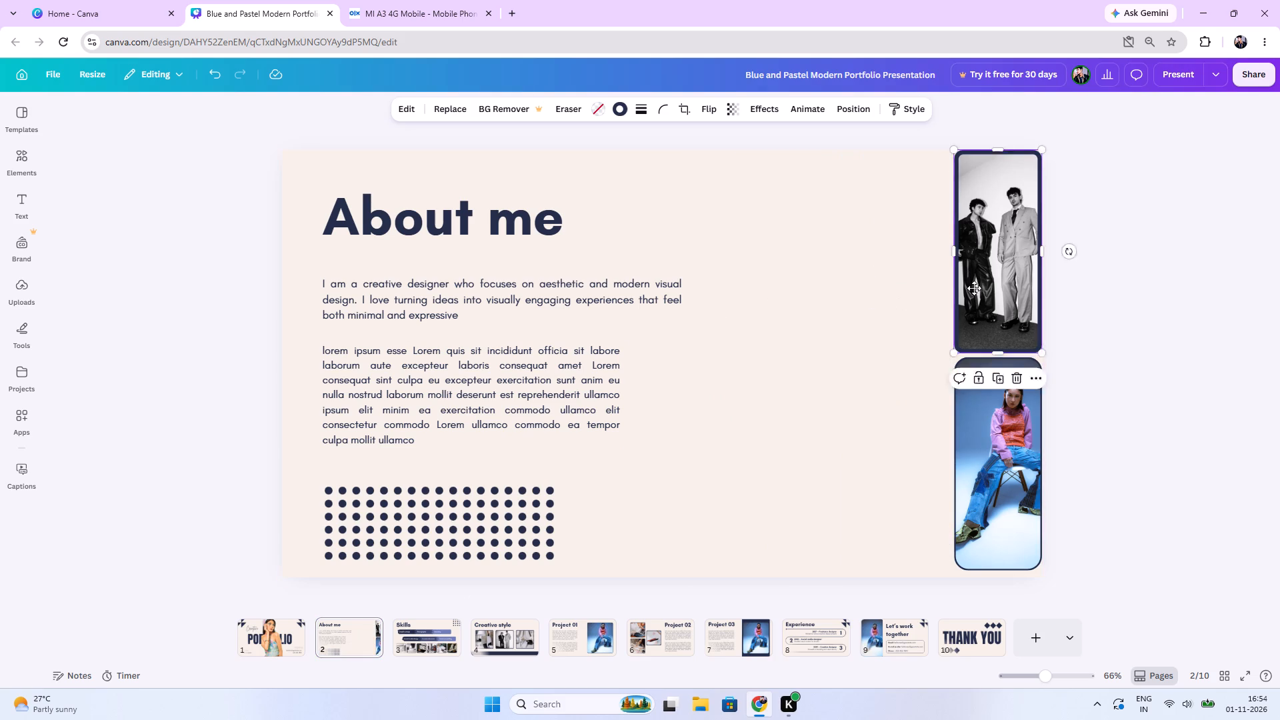
{"action": "left_click_drag", "start_coordinate": [974, 288], "coordinate": [895, 291]}
{"action": "left_click_drag", "start_coordinate": [868, 255], "coordinate": [803, 257]}
Widen the seated model's photo leftward and lower it to sit flush with the page's bottom edge.
{"action": "left_click", "coordinate": [981, 460]}
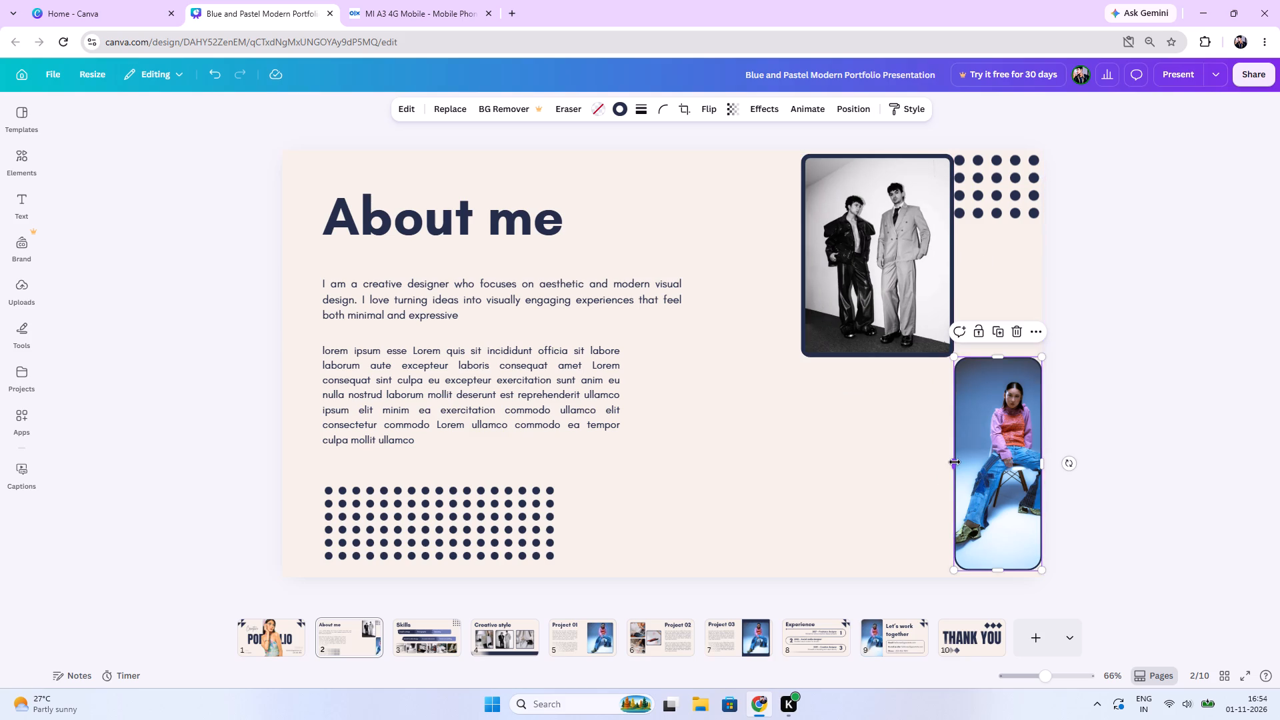
{"action": "left_click_drag", "start_coordinate": [955, 462], "coordinate": [906, 473]}
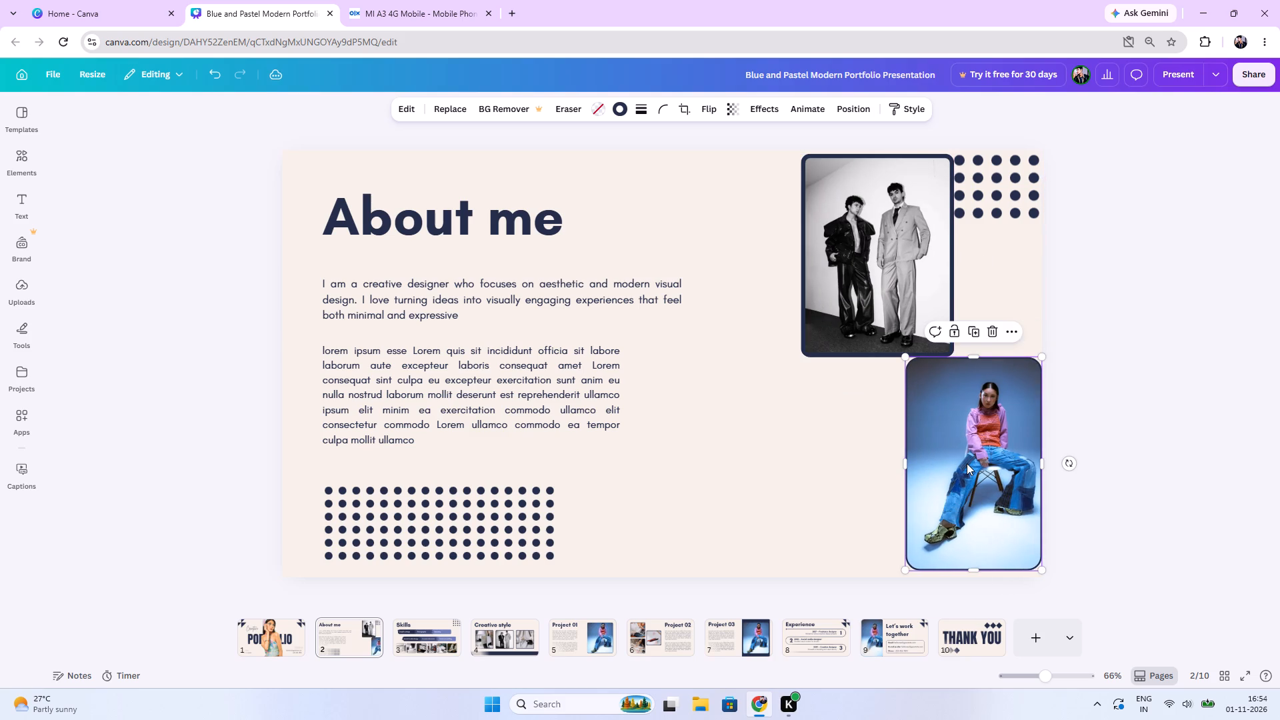
{"action": "left_click_drag", "start_coordinate": [967, 463], "coordinate": [966, 469]}
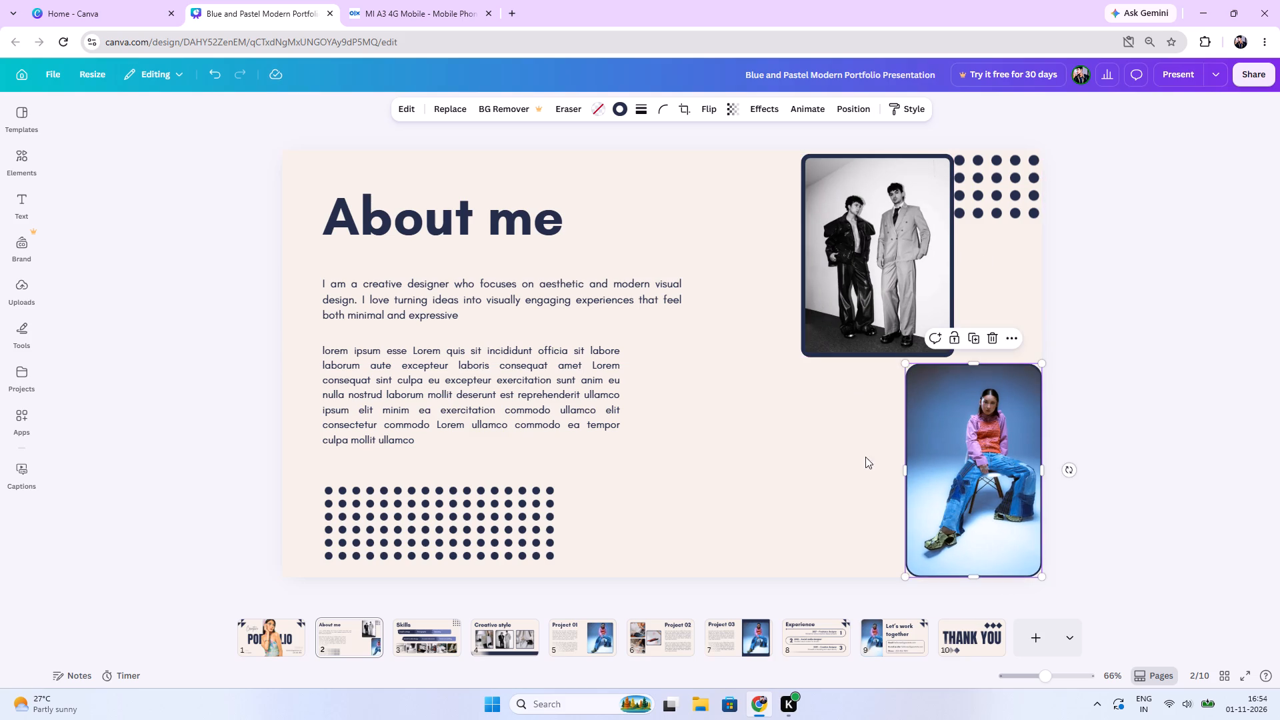
Nudge the suited men's photo slightly left, away from the dot pattern, and widen the seated model's photo slightly leftward.
{"action": "left_click", "coordinate": [863, 309]}
{"action": "left_click", "coordinate": [913, 244]}
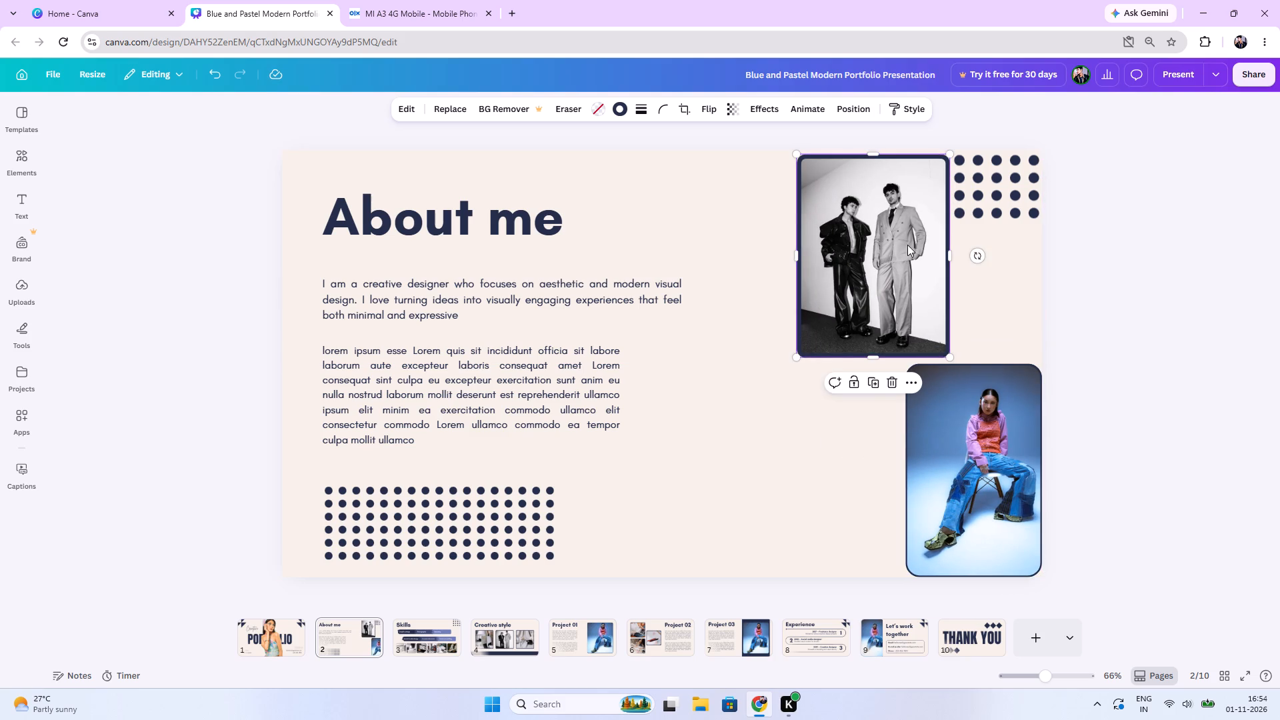
{"action": "left_click", "coordinate": [765, 487]}
{"action": "left_click", "coordinate": [940, 461]}
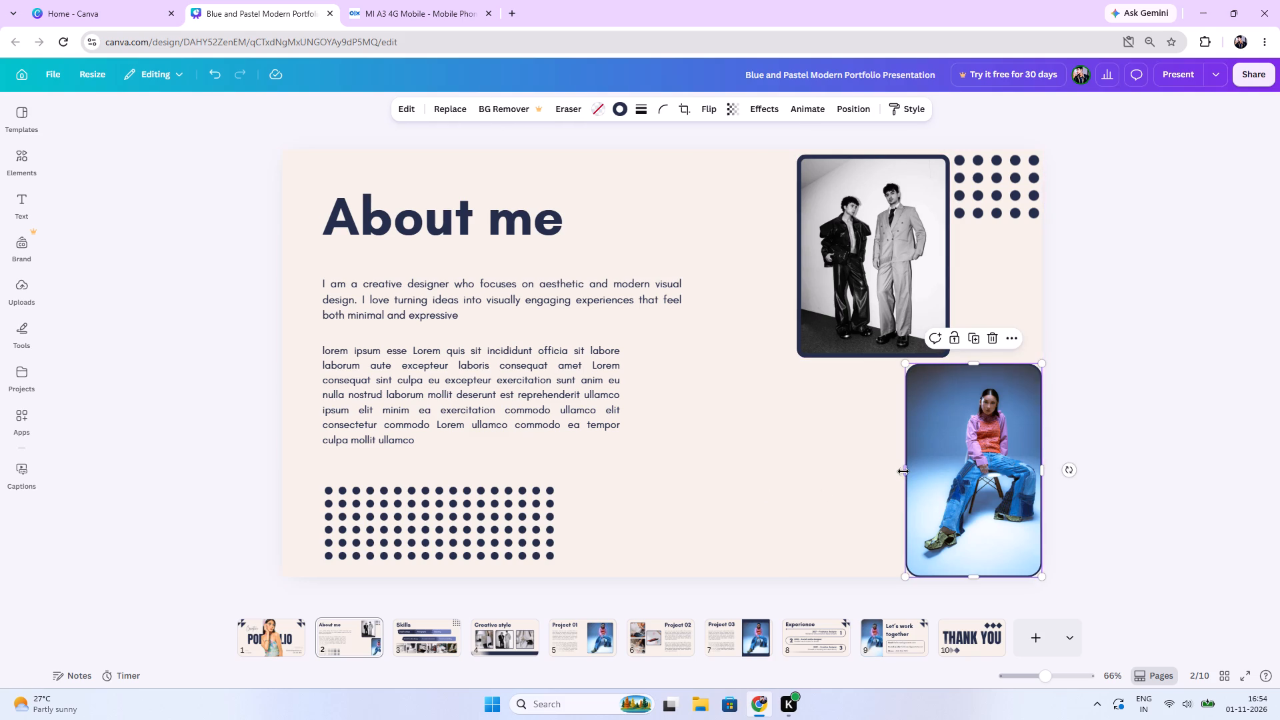
{"action": "left_click", "coordinate": [903, 471]}
Narrow the suited men's photo slightly from its left side.
{"action": "left_click", "coordinate": [818, 287]}
{"action": "left_click", "coordinate": [798, 257]}
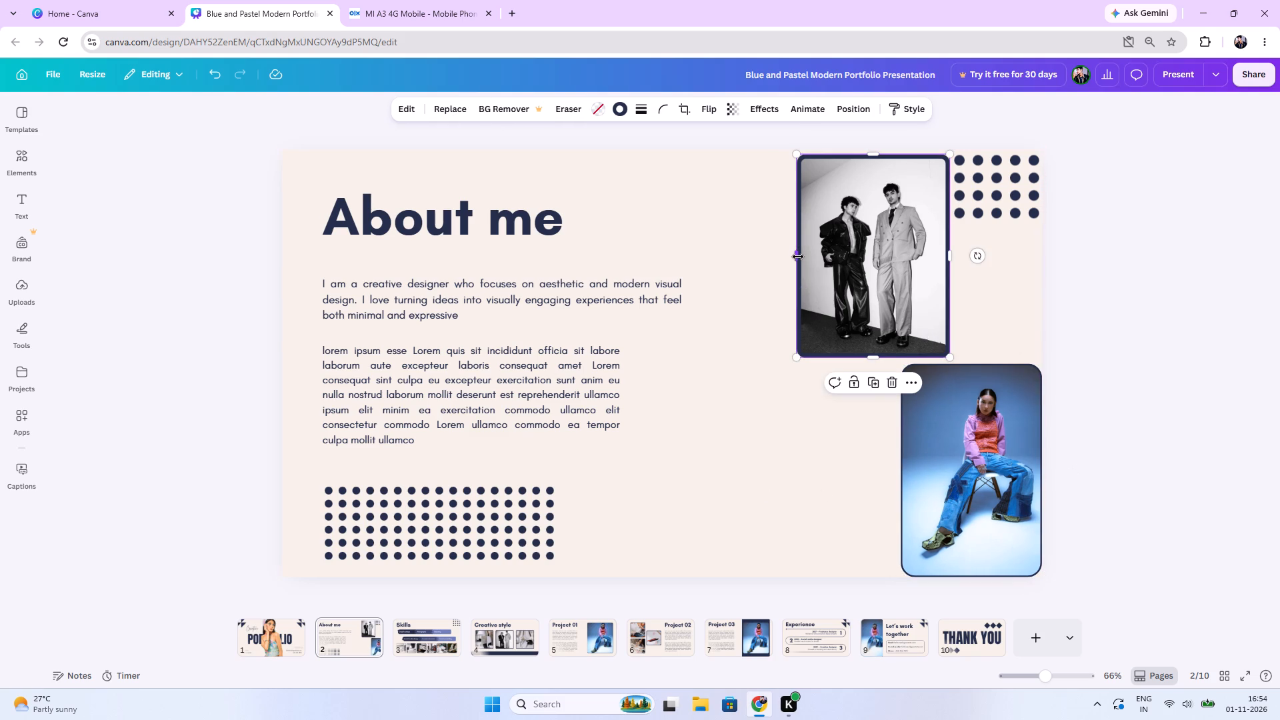
{"action": "left_click", "coordinate": [681, 387]}
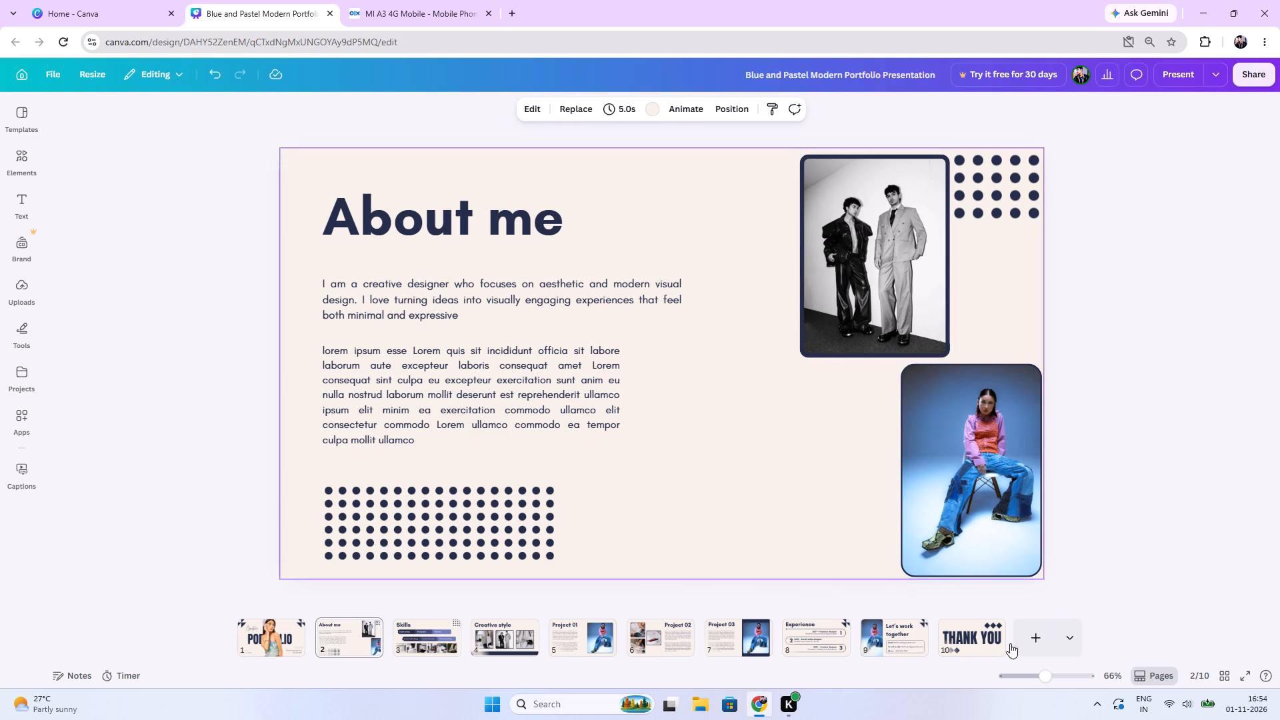
On the closing page, shrink the THANK YOU heading to font size 158 and shift it slightly up and left.
{"action": "left_click", "coordinate": [977, 645]}
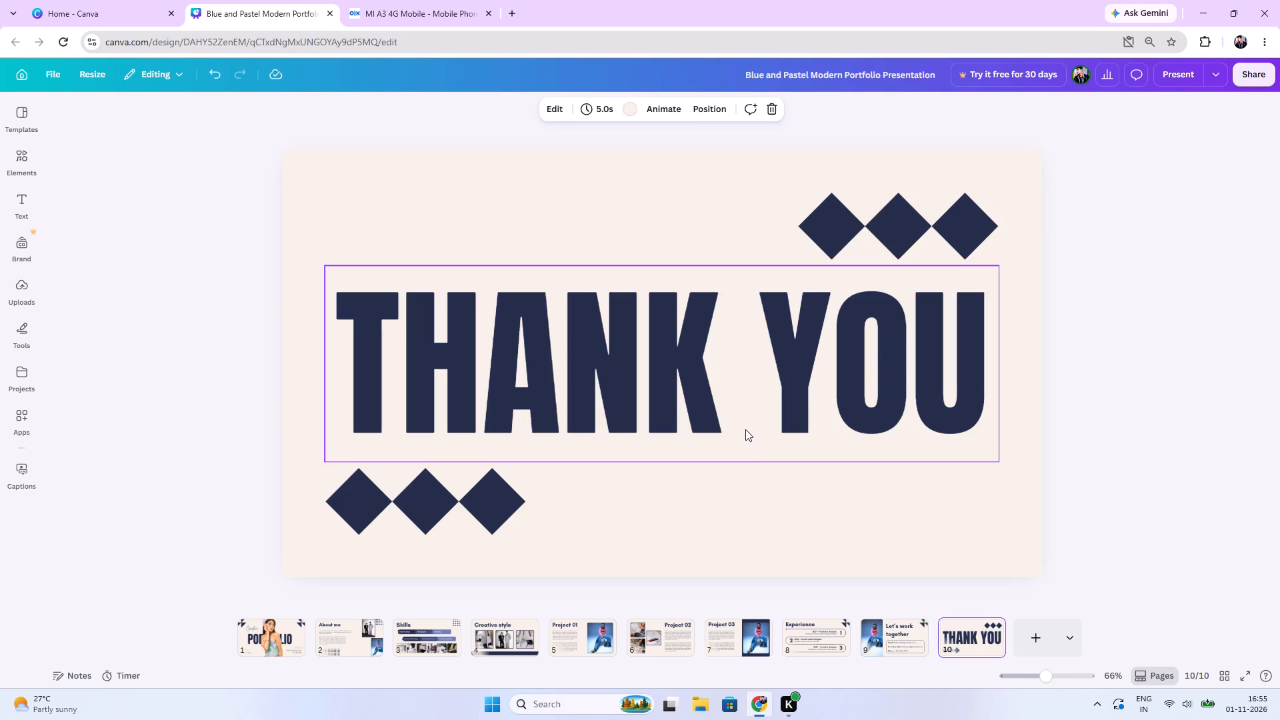
{"action": "left_click", "coordinate": [693, 283]}
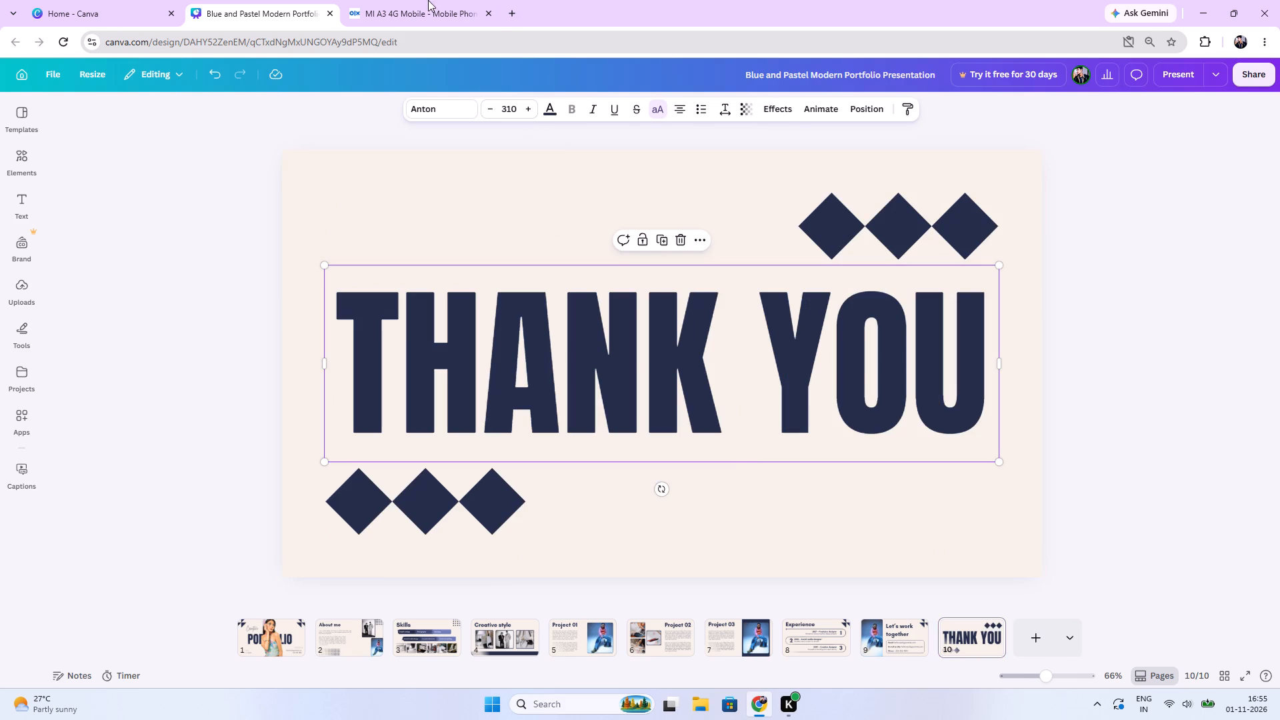
{"action": "left_click", "coordinate": [417, 0]}
{"action": "left_click", "coordinate": [234, 0]}
{"action": "left_click_drag", "start_coordinate": [325, 265], "coordinate": [658, 350]}
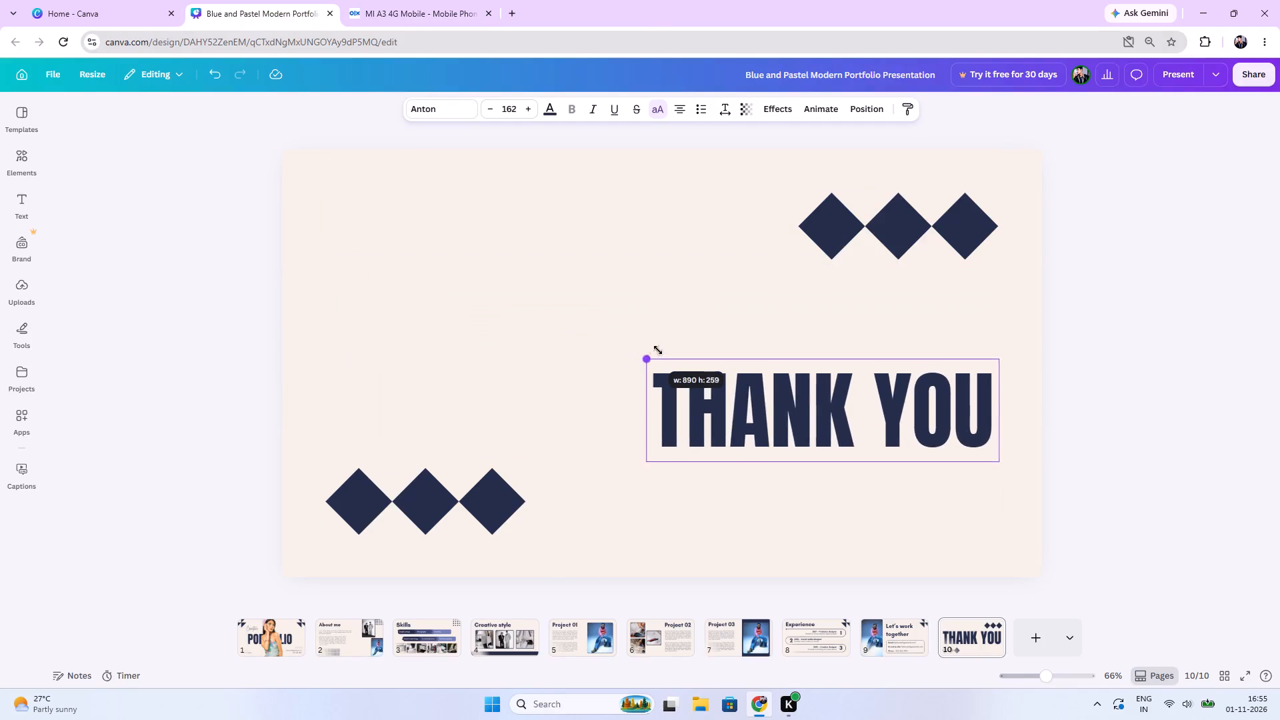
{"action": "left_click_drag", "start_coordinate": [658, 350], "coordinate": [659, 350]}
{"action": "left_click_drag", "start_coordinate": [685, 372], "coordinate": [666, 340]}
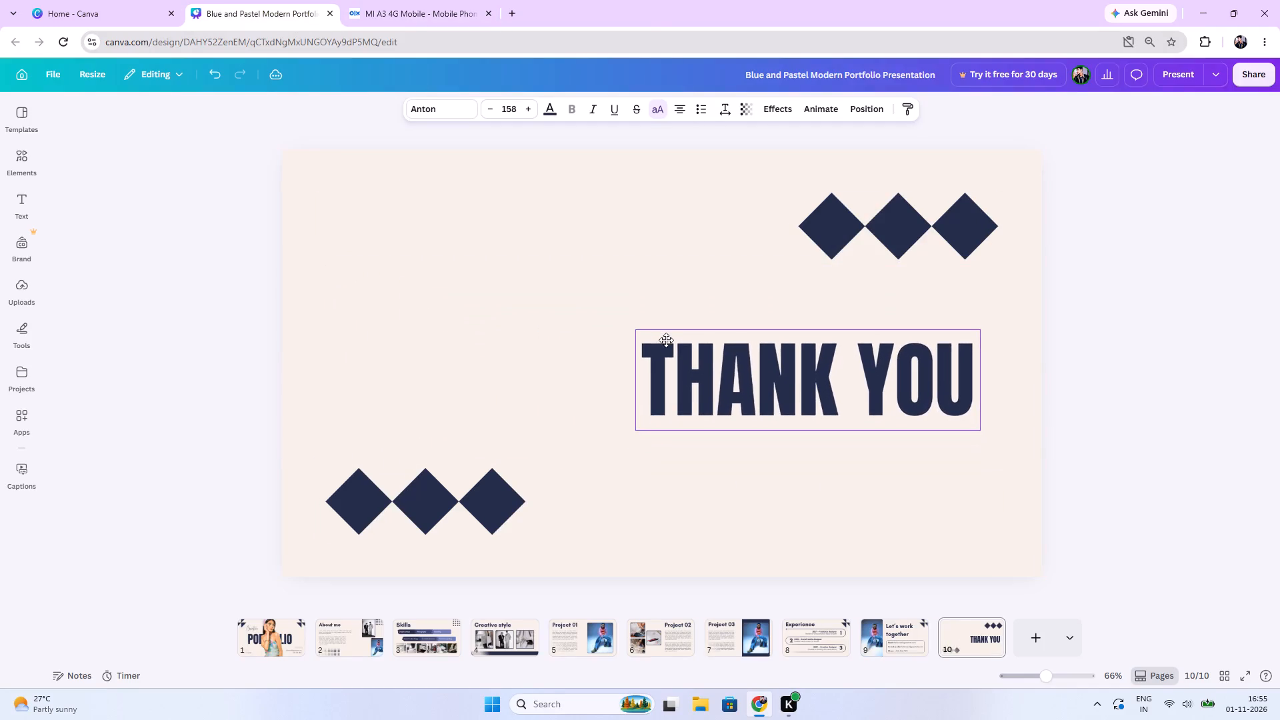
{"action": "left_click_drag", "start_coordinate": [666, 340], "coordinate": [665, 335]}
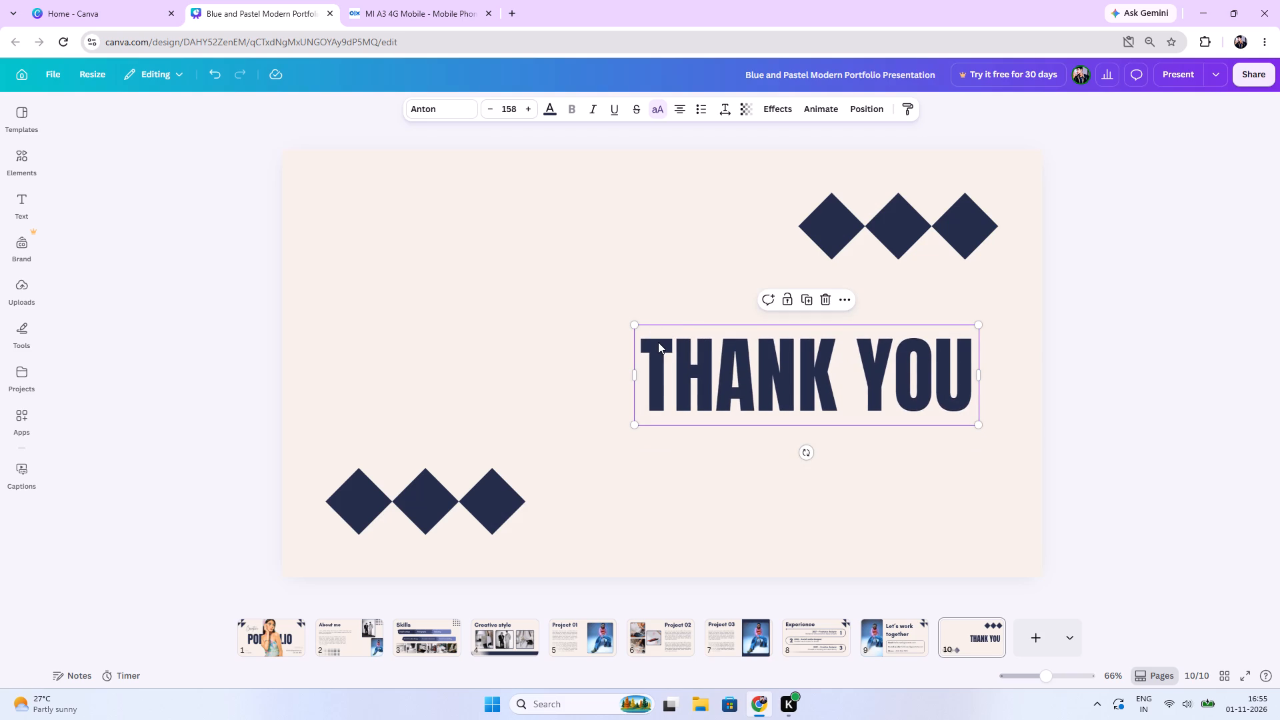
Widen the THANK YOU text box leftward to just short of the lower diamond row's inner end.
{"action": "left_click_drag", "start_coordinate": [631, 382], "coordinate": [531, 385]}
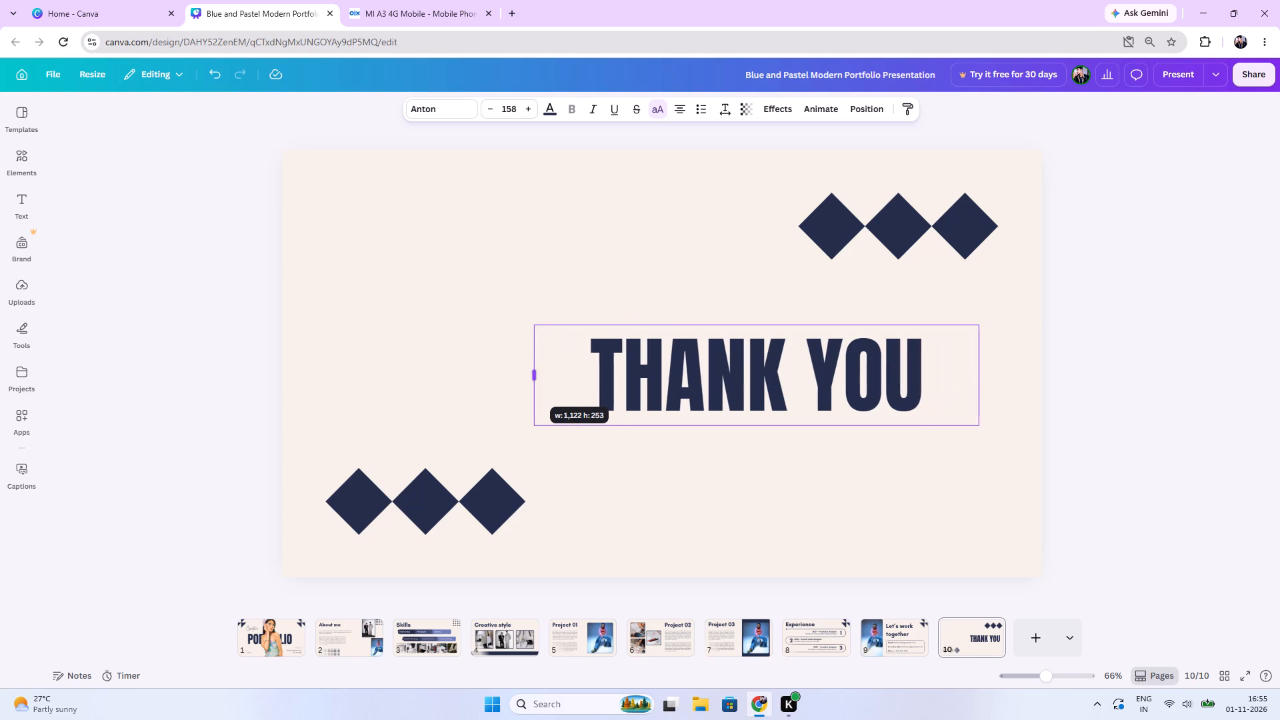
{"action": "left_click_drag", "start_coordinate": [531, 385], "coordinate": [501, 387]}
{"action": "left_click", "coordinate": [502, 382]}
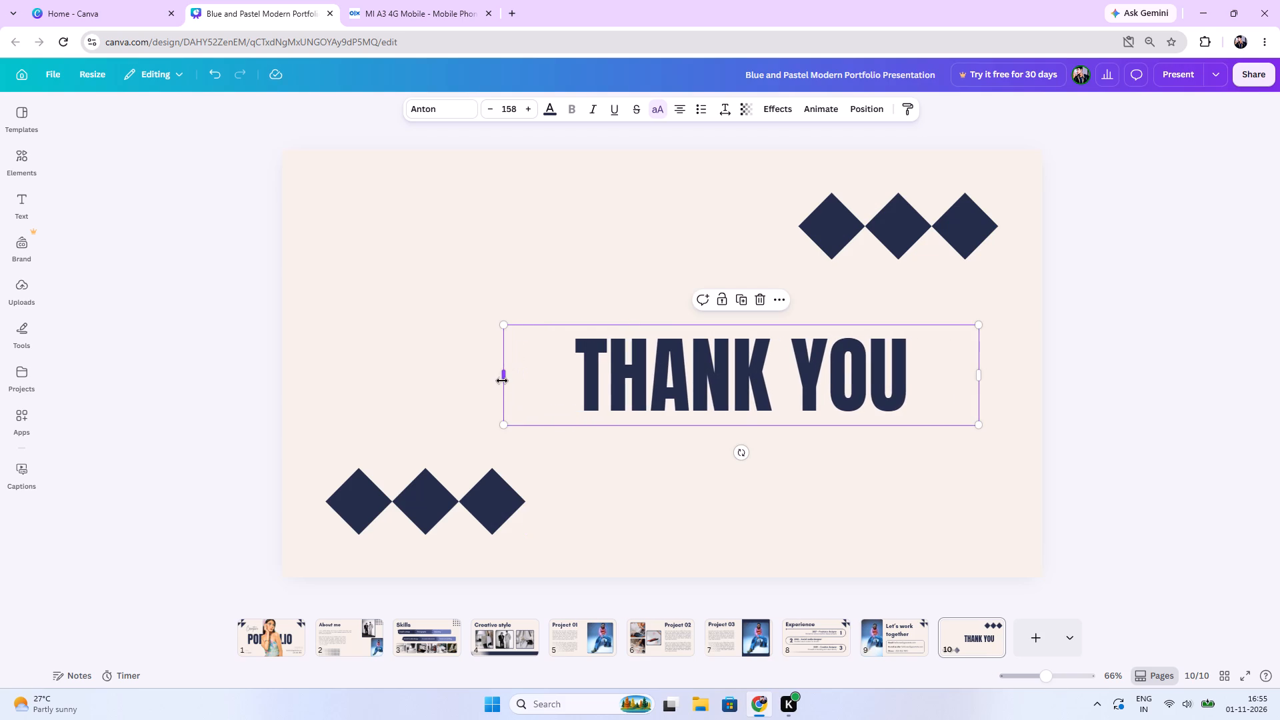
{"action": "left_click_drag", "start_coordinate": [496, 375], "coordinate": [487, 377]}
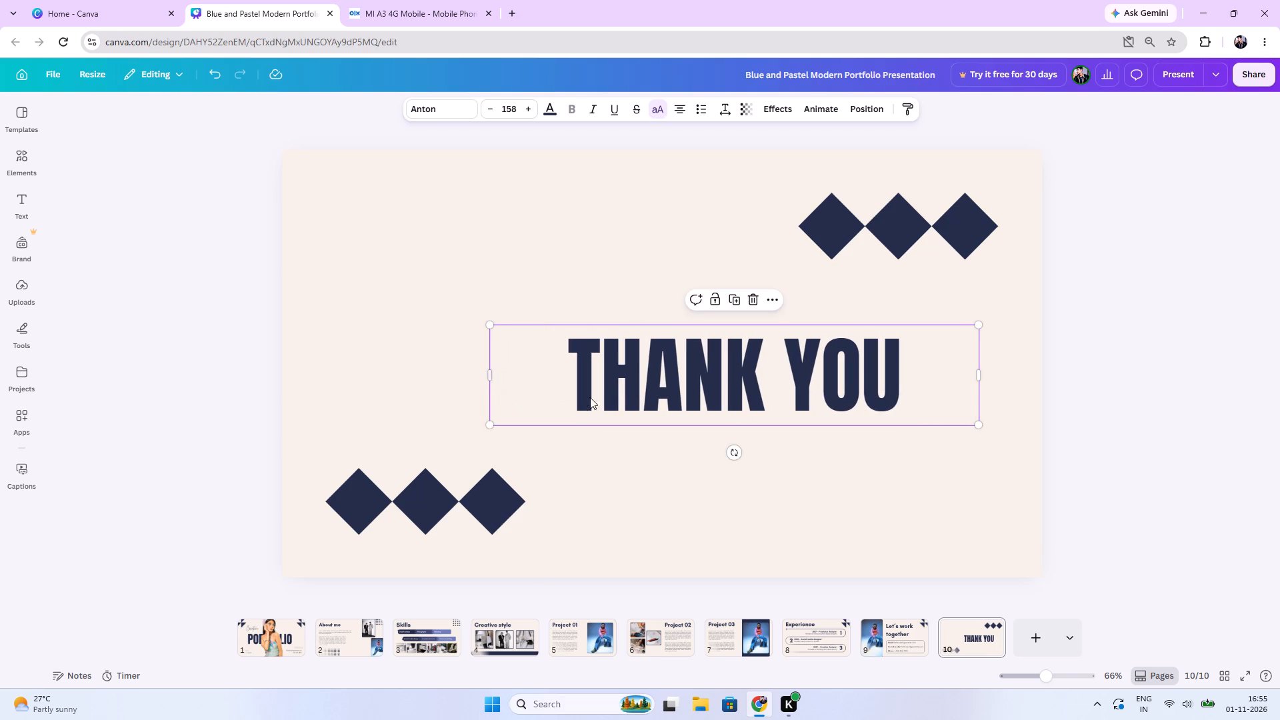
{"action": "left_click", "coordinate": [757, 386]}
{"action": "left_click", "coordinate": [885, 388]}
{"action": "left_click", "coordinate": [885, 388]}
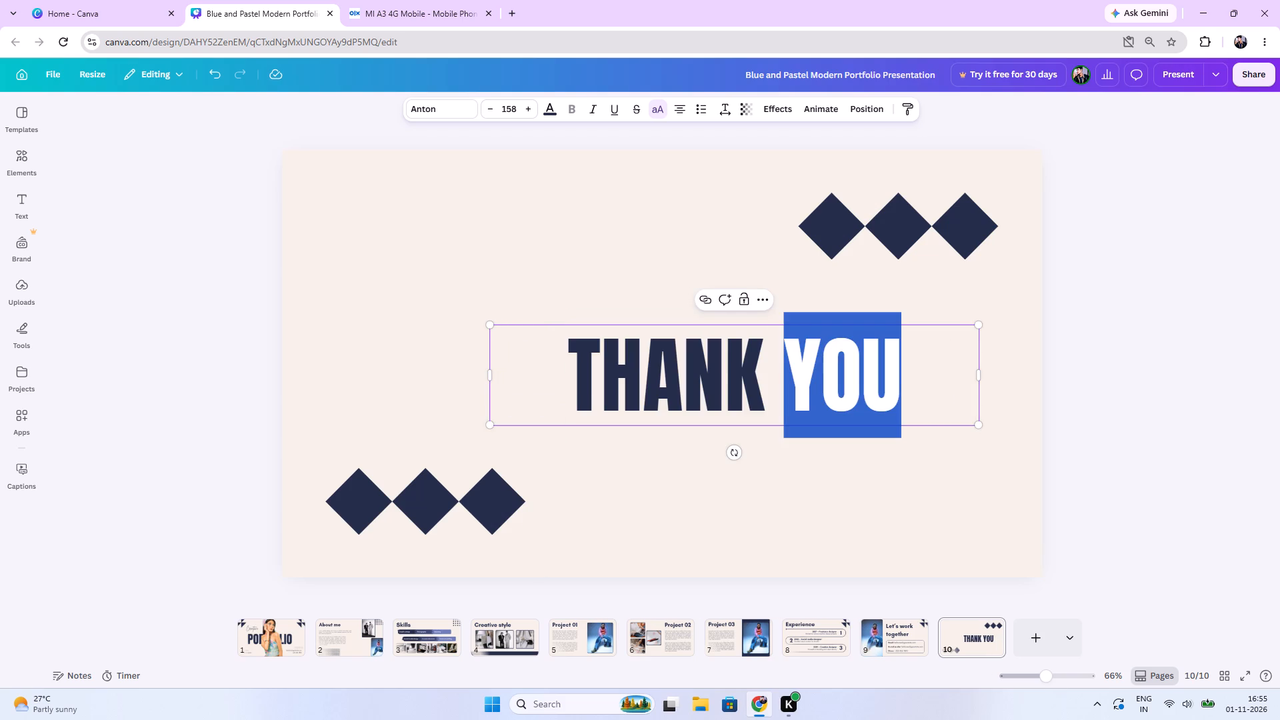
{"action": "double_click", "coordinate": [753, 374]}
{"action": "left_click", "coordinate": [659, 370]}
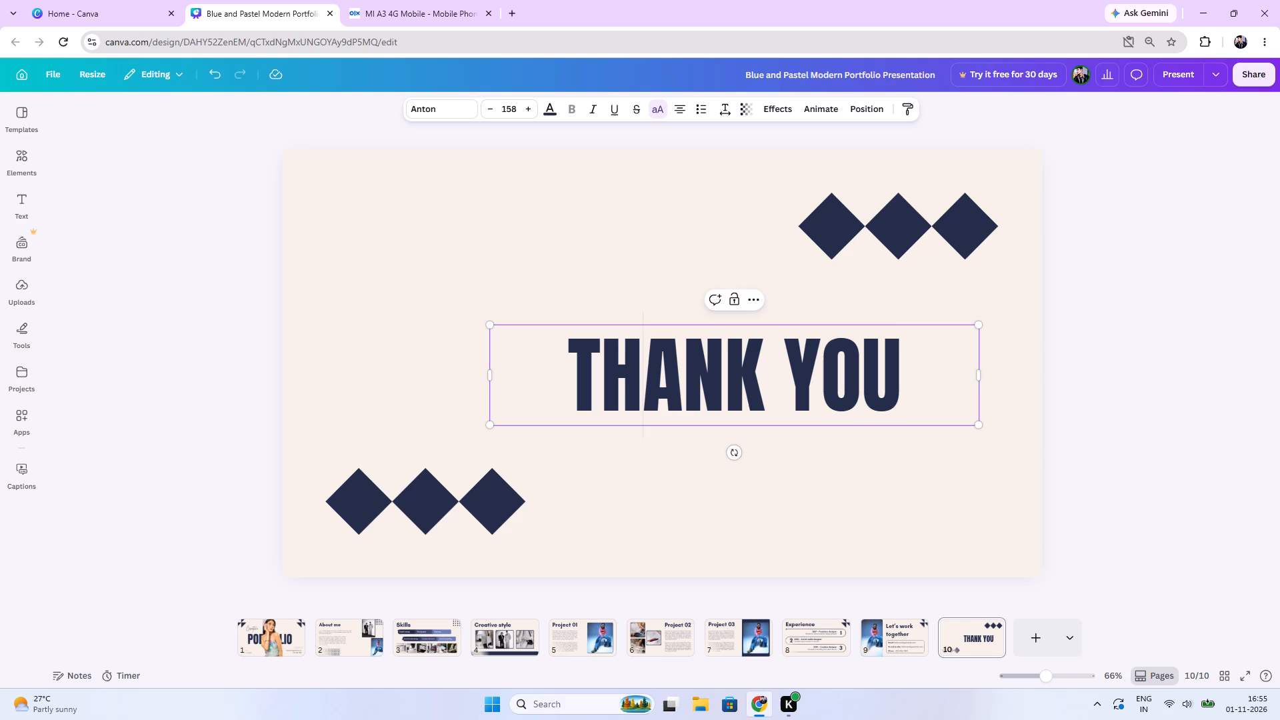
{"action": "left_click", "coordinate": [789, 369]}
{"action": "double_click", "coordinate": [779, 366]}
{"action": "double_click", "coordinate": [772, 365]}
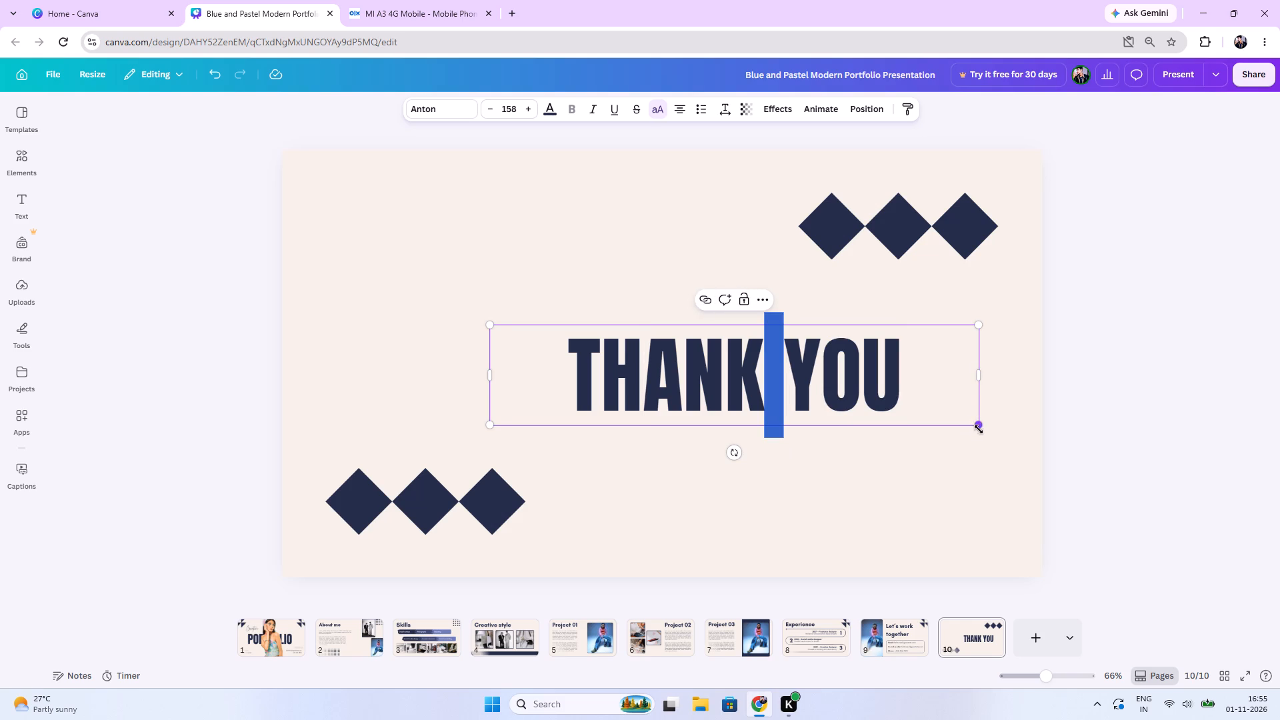
Enlarge the THANK YOU heading to font size 179 so its box reaches the page's right edge.
{"action": "left_click_drag", "start_coordinate": [979, 427], "coordinate": [975, 401]}
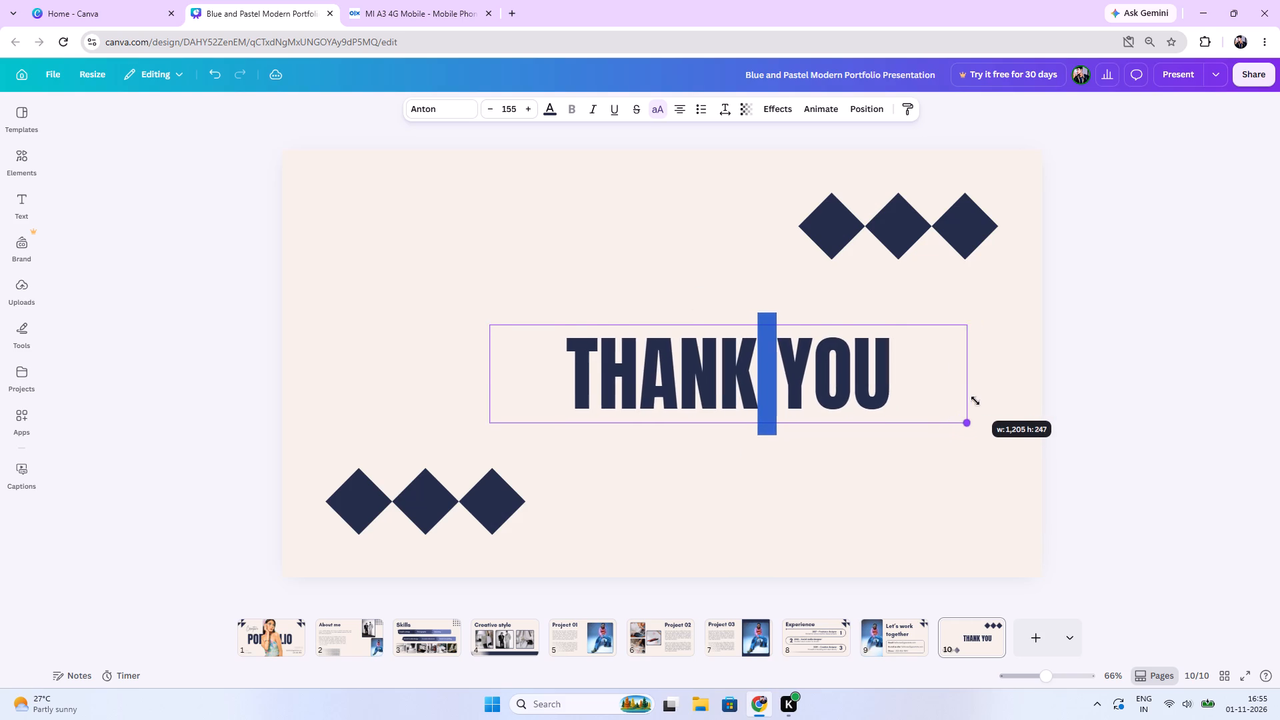
{"action": "left_click_drag", "start_coordinate": [975, 401], "coordinate": [1027, 429]}
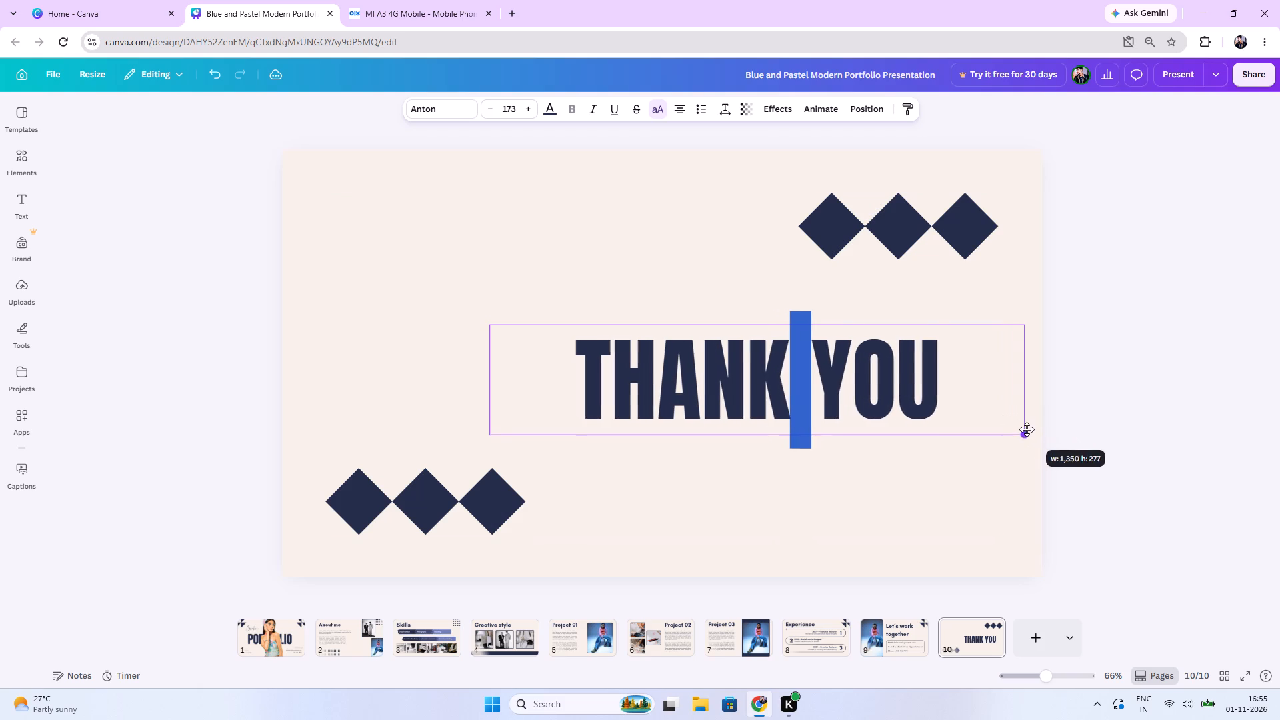
{"action": "left_click_drag", "start_coordinate": [1027, 429], "coordinate": [1041, 437]}
Stretch the THANK YOU text box leftward to span the full page width and raise it slightly toward the page's middle.
{"action": "left_click", "coordinate": [645, 356]}
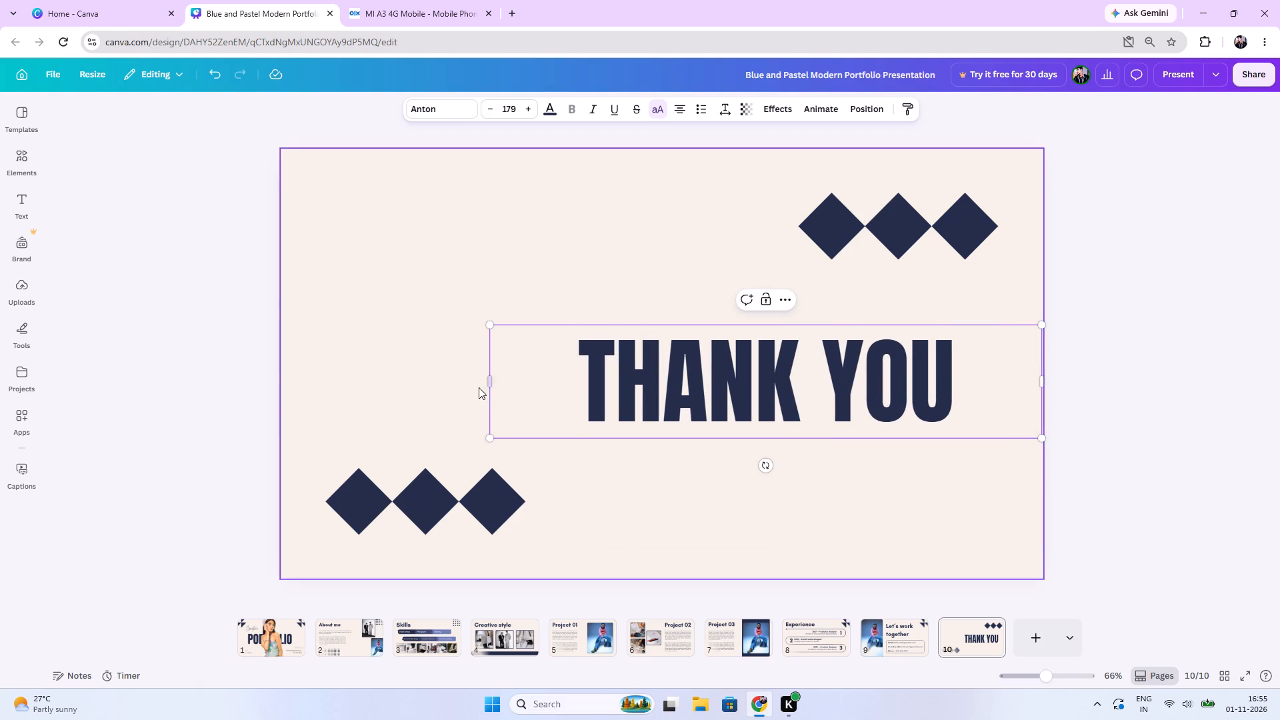
{"action": "left_click_drag", "start_coordinate": [485, 386], "coordinate": [292, 379]}
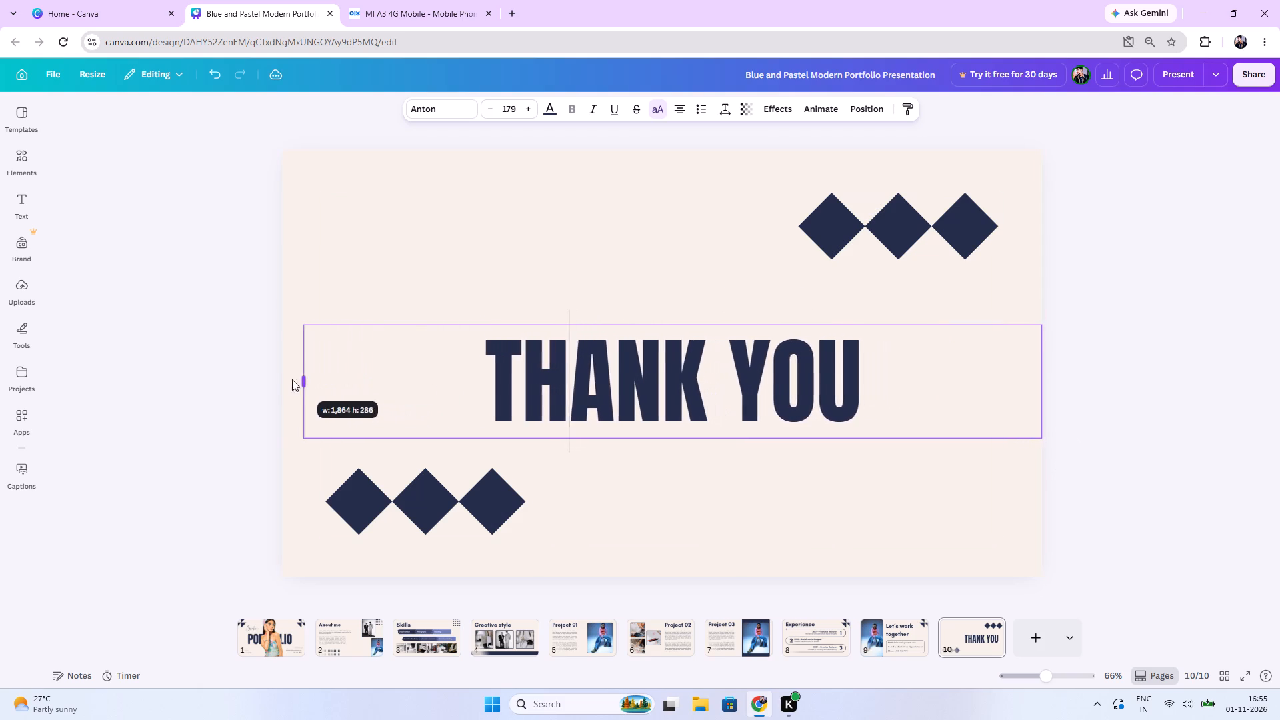
{"action": "left_click_drag", "start_coordinate": [292, 379], "coordinate": [277, 376]}
{"action": "left_click", "coordinate": [539, 377]}
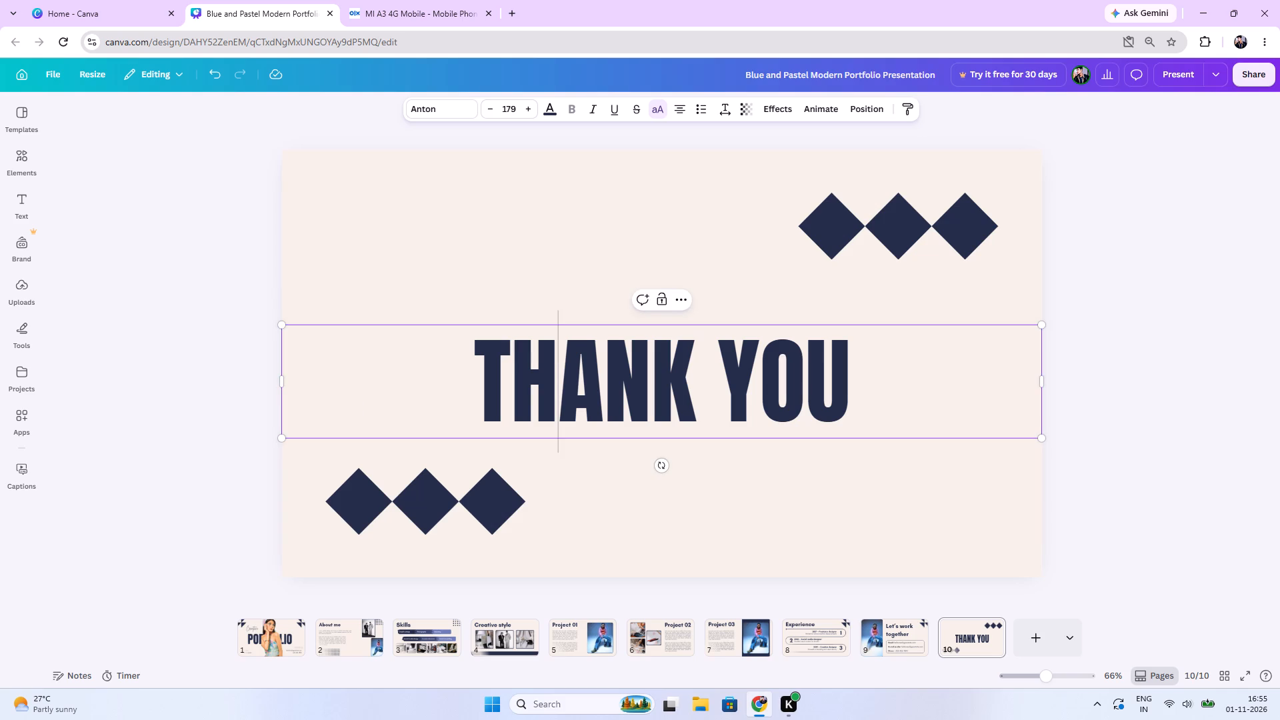
{"action": "left_click_drag", "start_coordinate": [530, 321], "coordinate": [529, 310]}
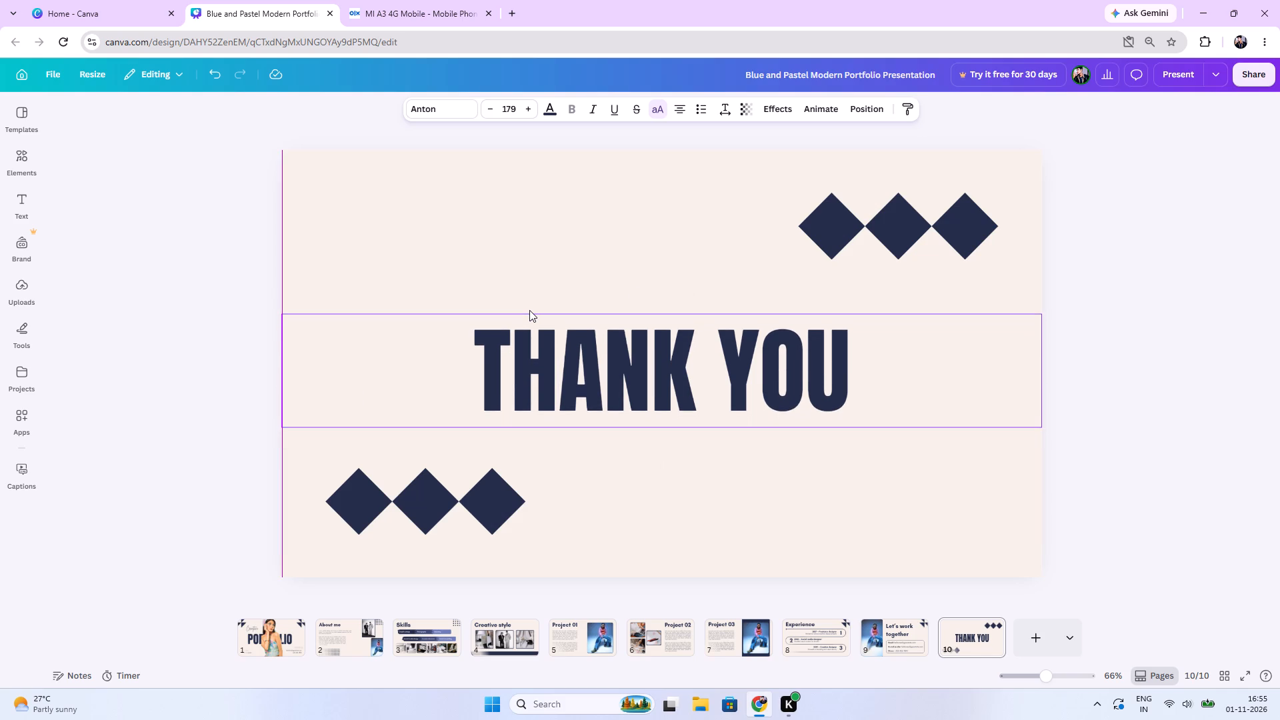
{"action": "left_click_drag", "start_coordinate": [529, 310], "coordinate": [530, 307]}
{"action": "left_click", "coordinate": [461, 453]}
Move the lower row of three diamonds outward, close to the page's bottom-left corner.
{"action": "left_click", "coordinate": [436, 517]}
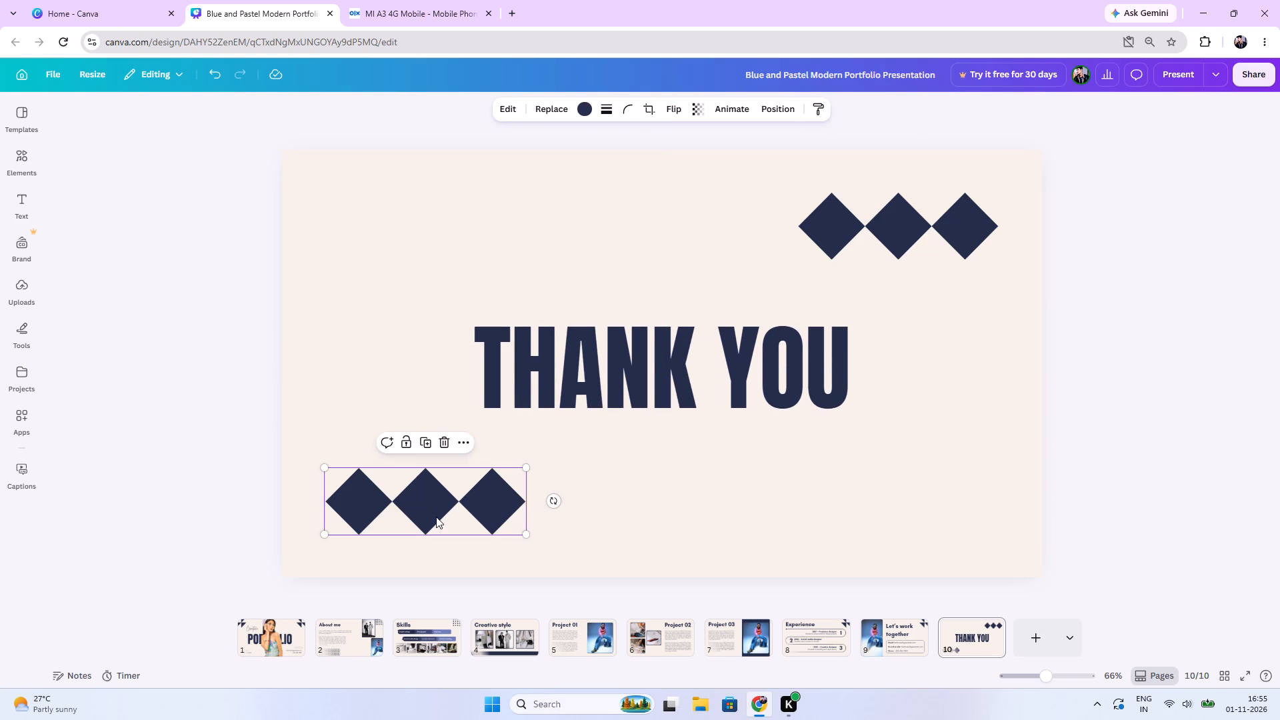
{"action": "left_click_drag", "start_coordinate": [433, 483], "coordinate": [404, 511]}
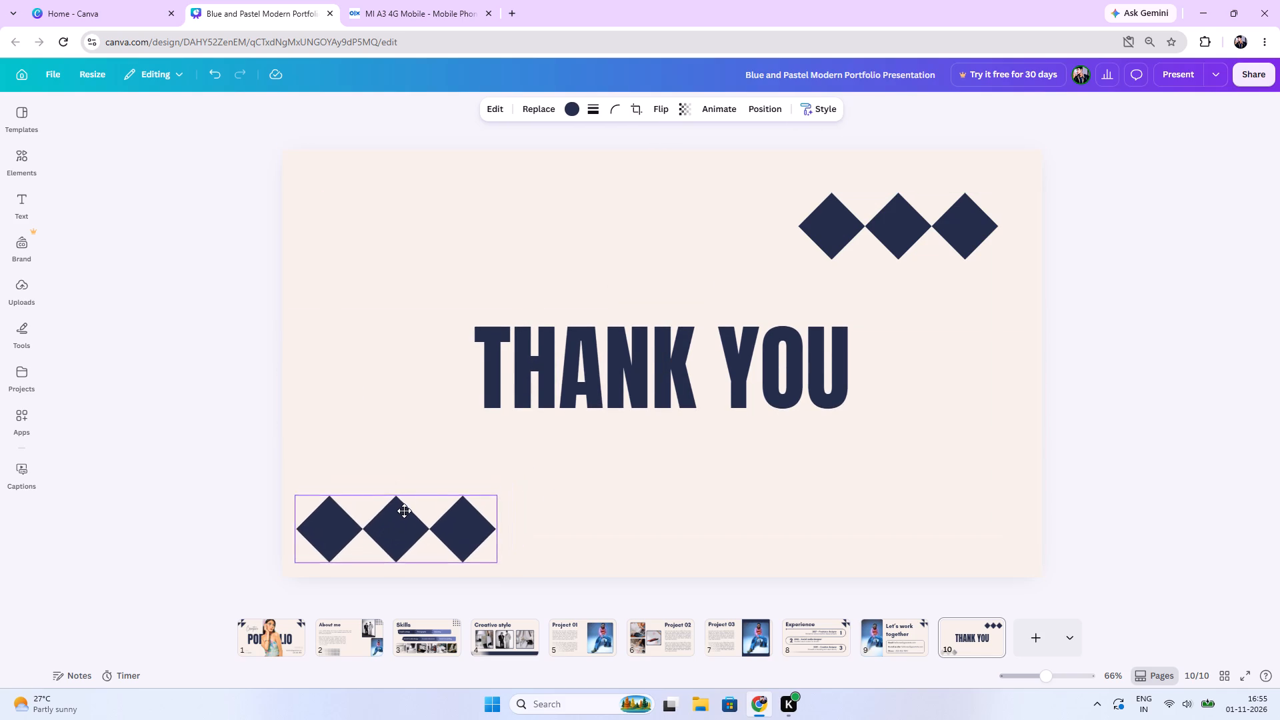
{"action": "left_click_drag", "start_coordinate": [404, 511], "coordinate": [396, 517]}
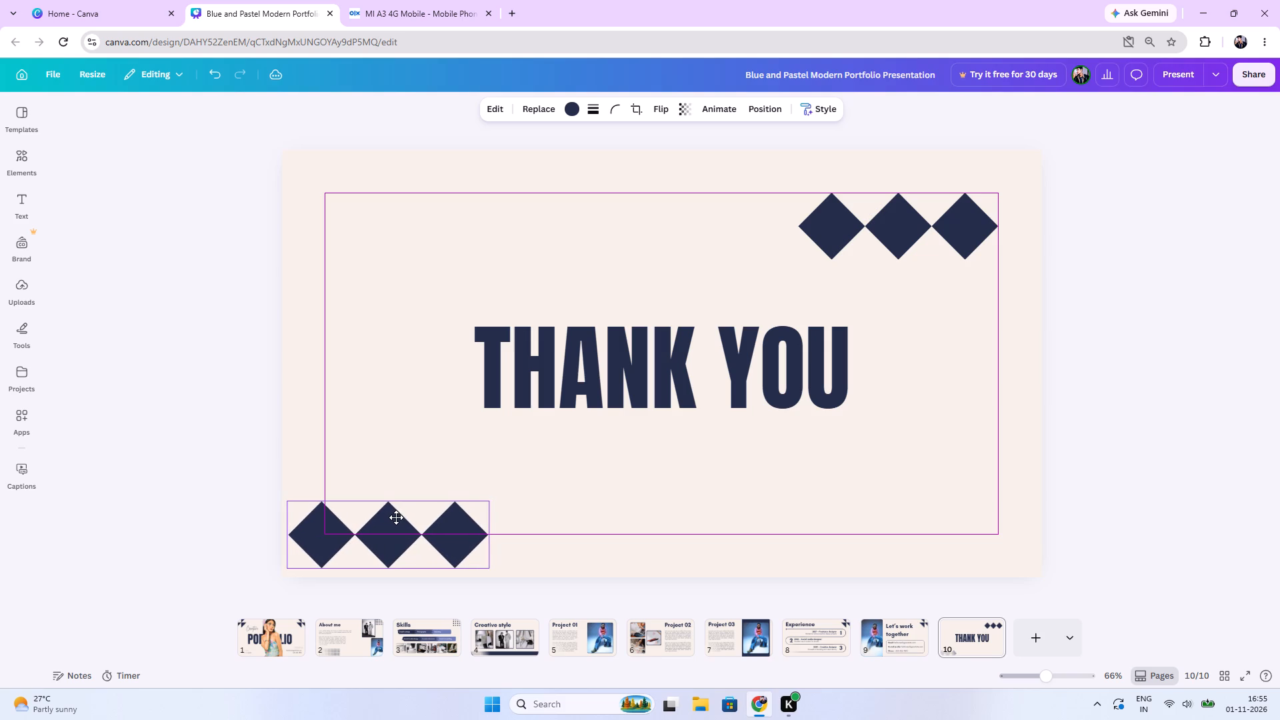
{"action": "left_click_drag", "start_coordinate": [396, 517], "coordinate": [396, 520]}
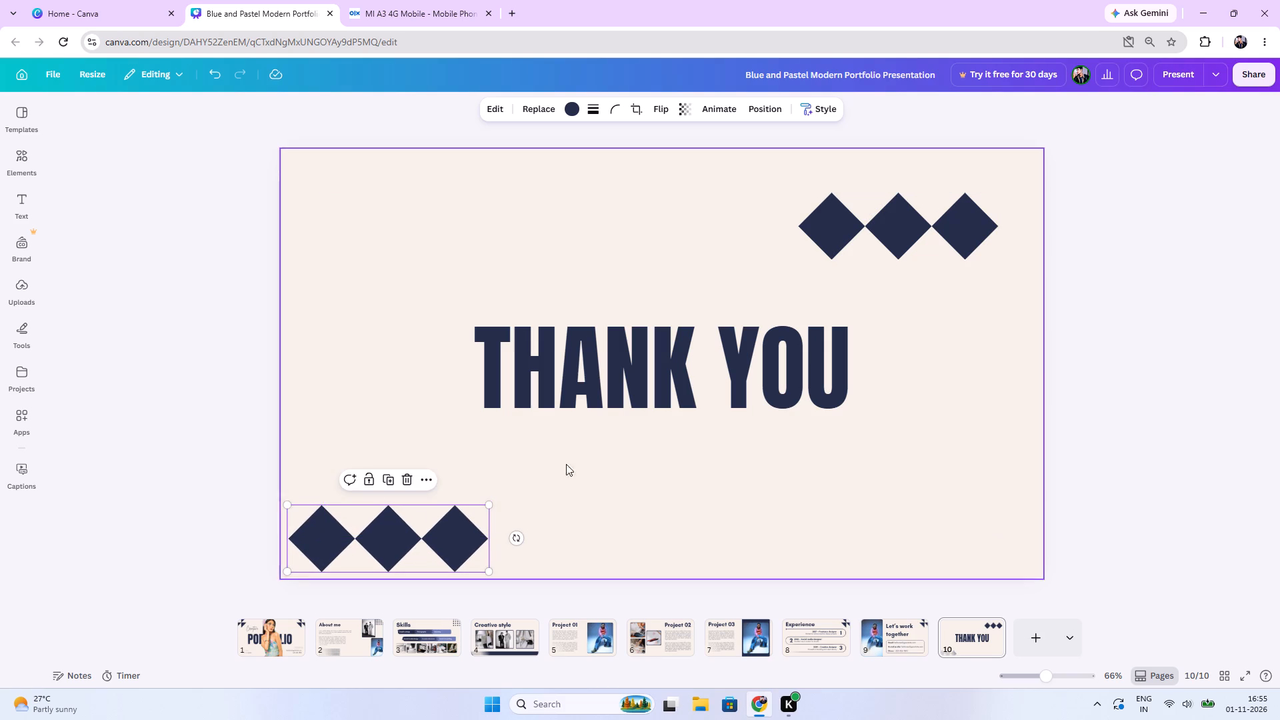
Move the upper row of three diamonds outward, close to the page's top-right corner.
{"action": "left_click_drag", "start_coordinate": [891, 251], "coordinate": [921, 223]}
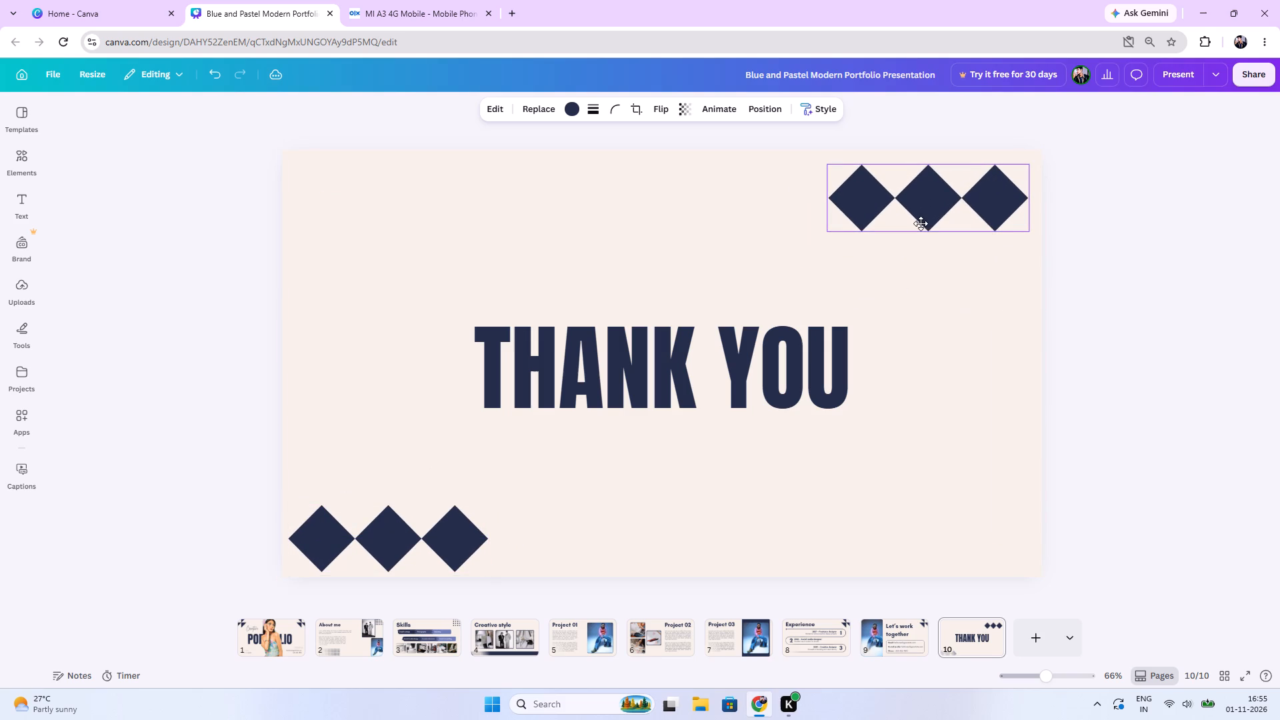
{"action": "left_click_drag", "start_coordinate": [921, 223], "coordinate": [924, 219]}
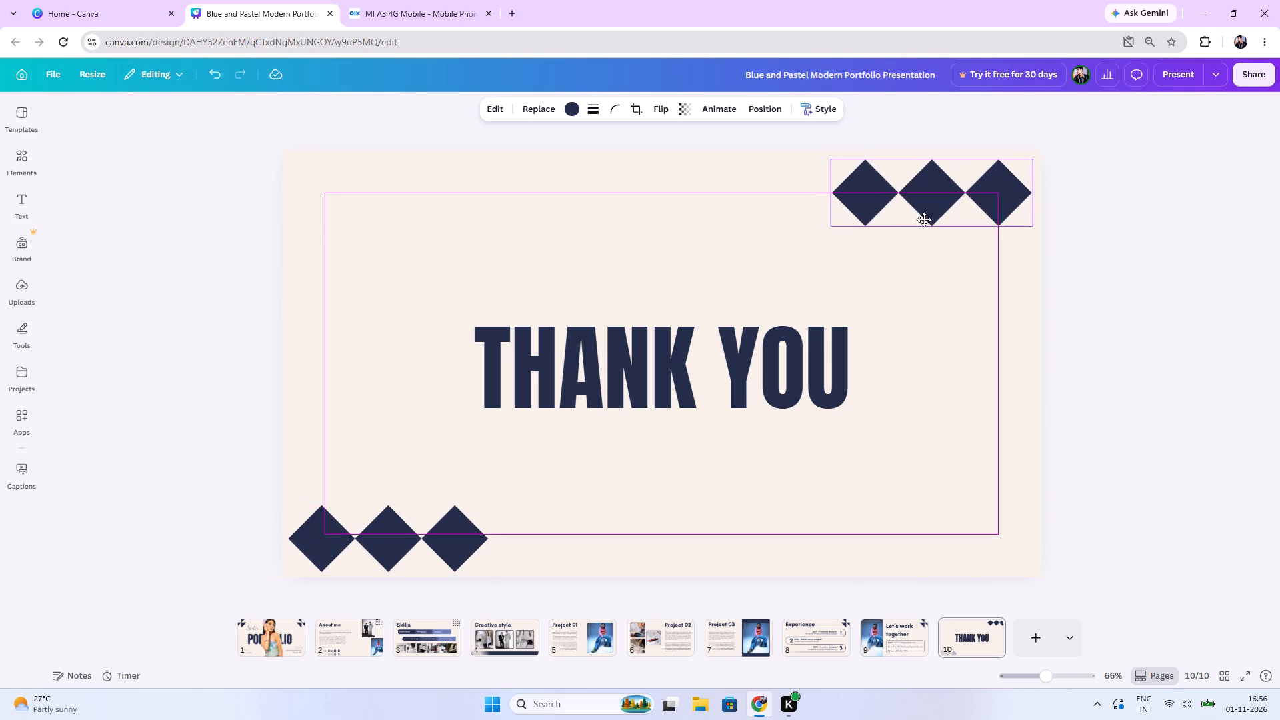
{"action": "left_click_drag", "start_coordinate": [924, 219], "coordinate": [925, 217]}
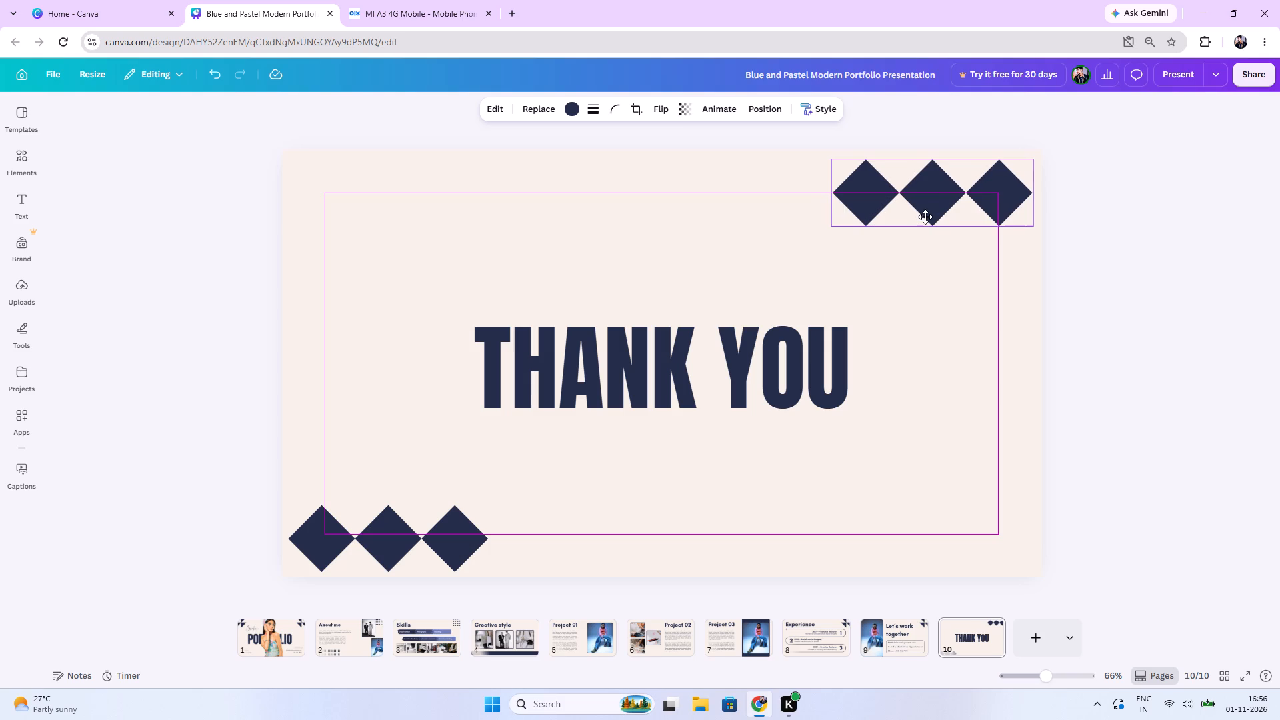
{"action": "left_click_drag", "start_coordinate": [925, 217], "coordinate": [925, 215]}
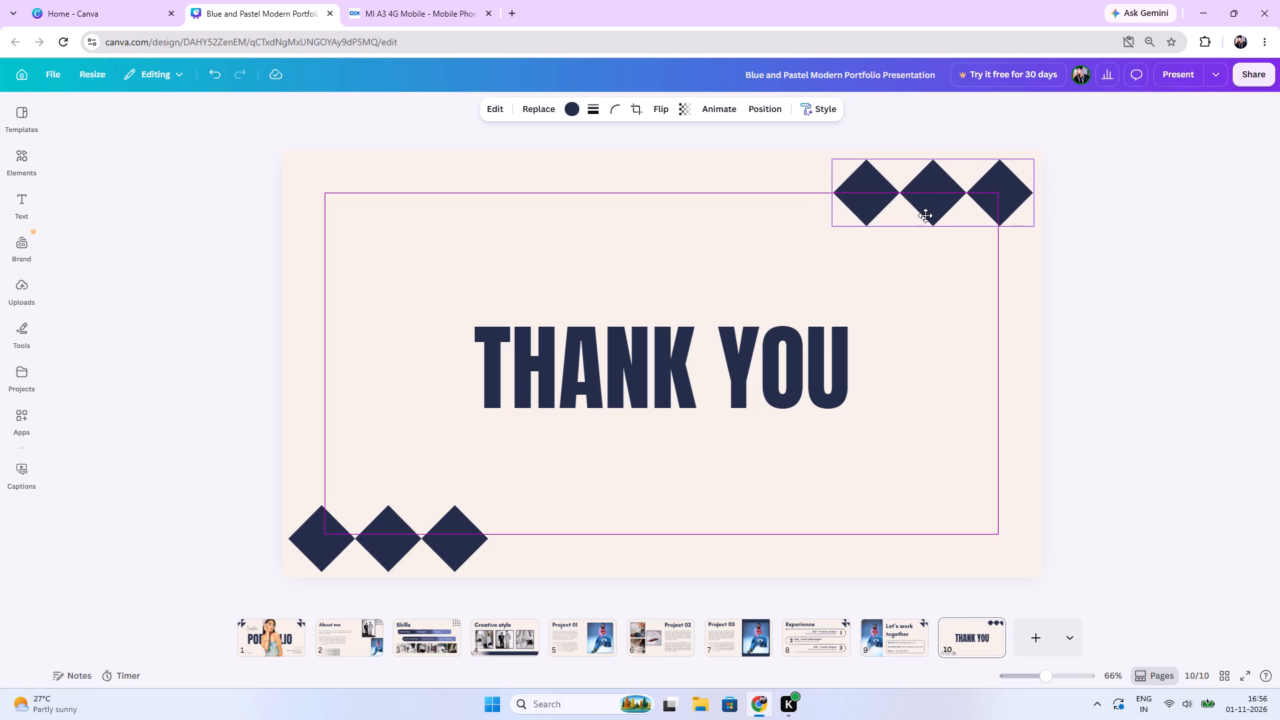
{"action": "left_click_drag", "start_coordinate": [925, 215], "coordinate": [926, 214]}
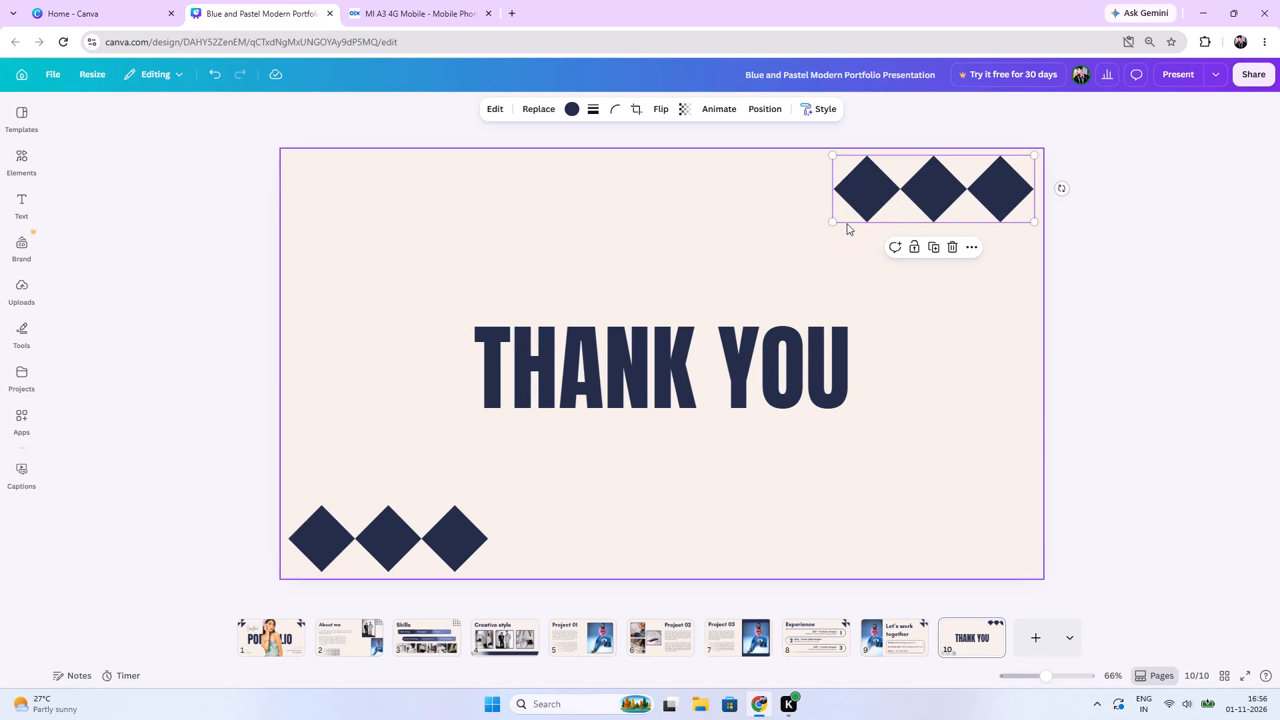
Shrink the lower row of diamonds slightly, to about 498 wide by 165 high.
{"action": "left_click", "coordinate": [451, 541]}
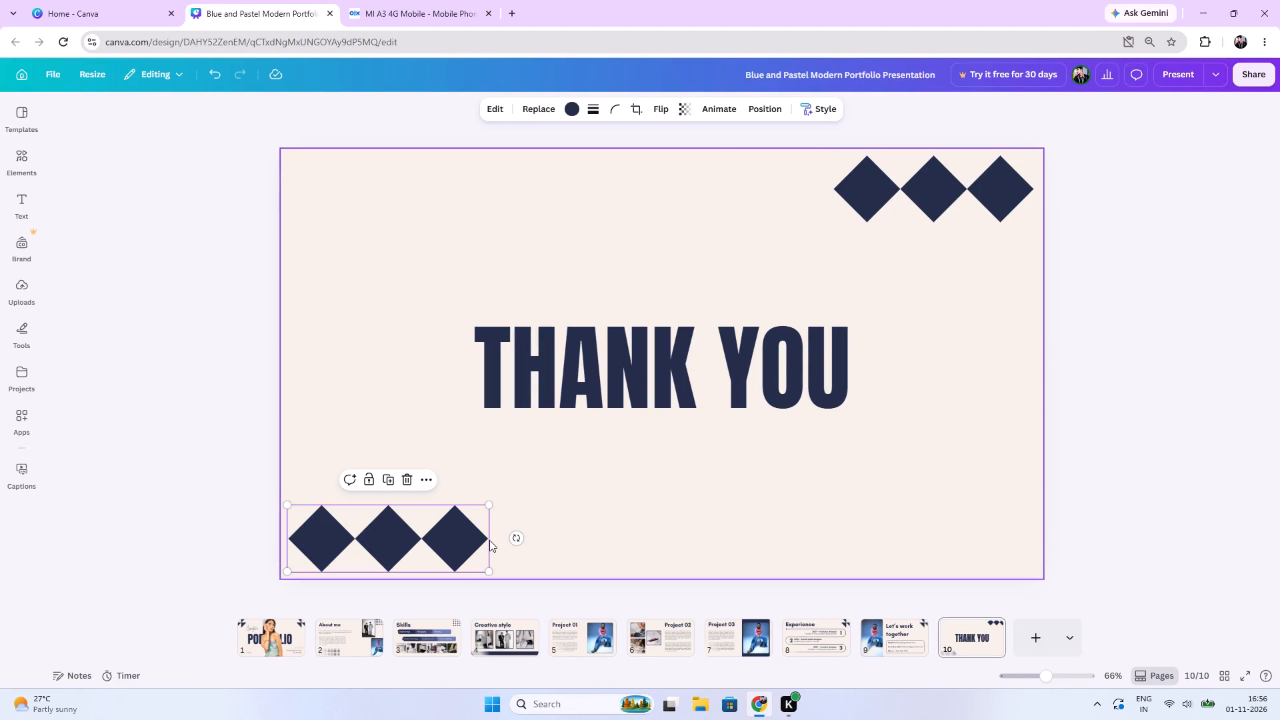
{"action": "left_click_drag", "start_coordinate": [487, 506], "coordinate": [491, 515]}
{"action": "left_click", "coordinate": [457, 530]}
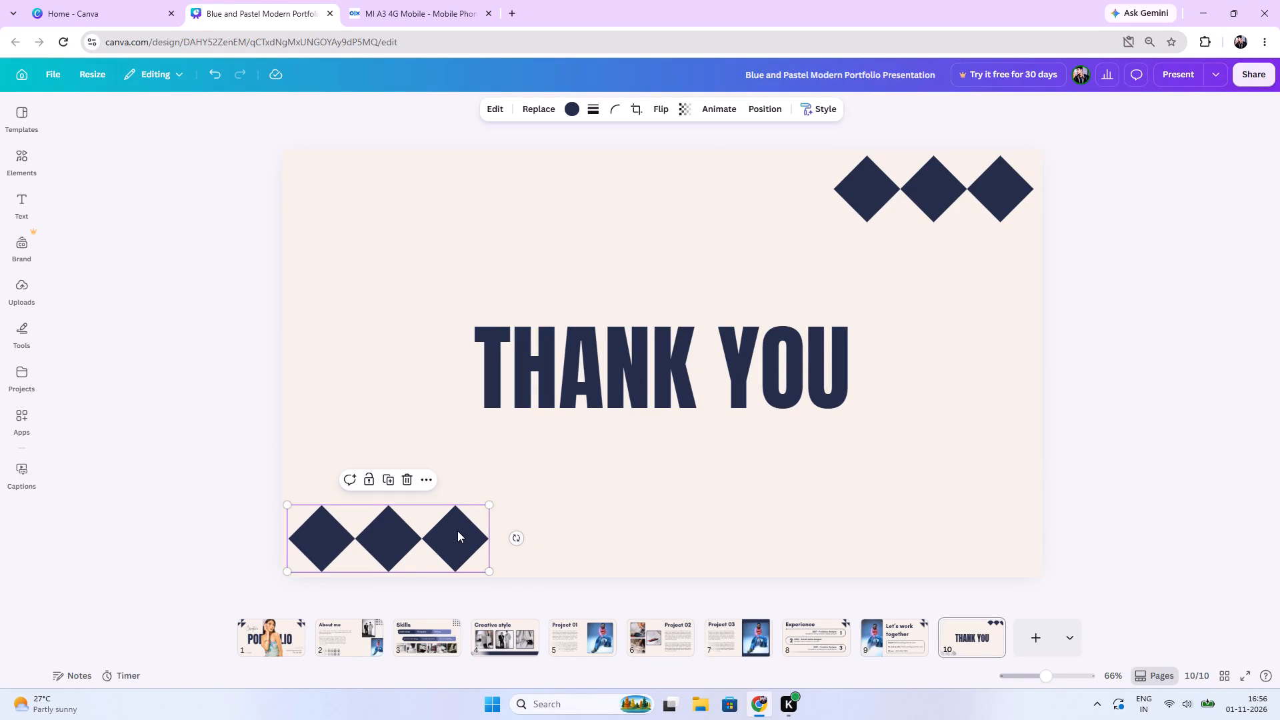
{"action": "left_click", "coordinate": [467, 535]}
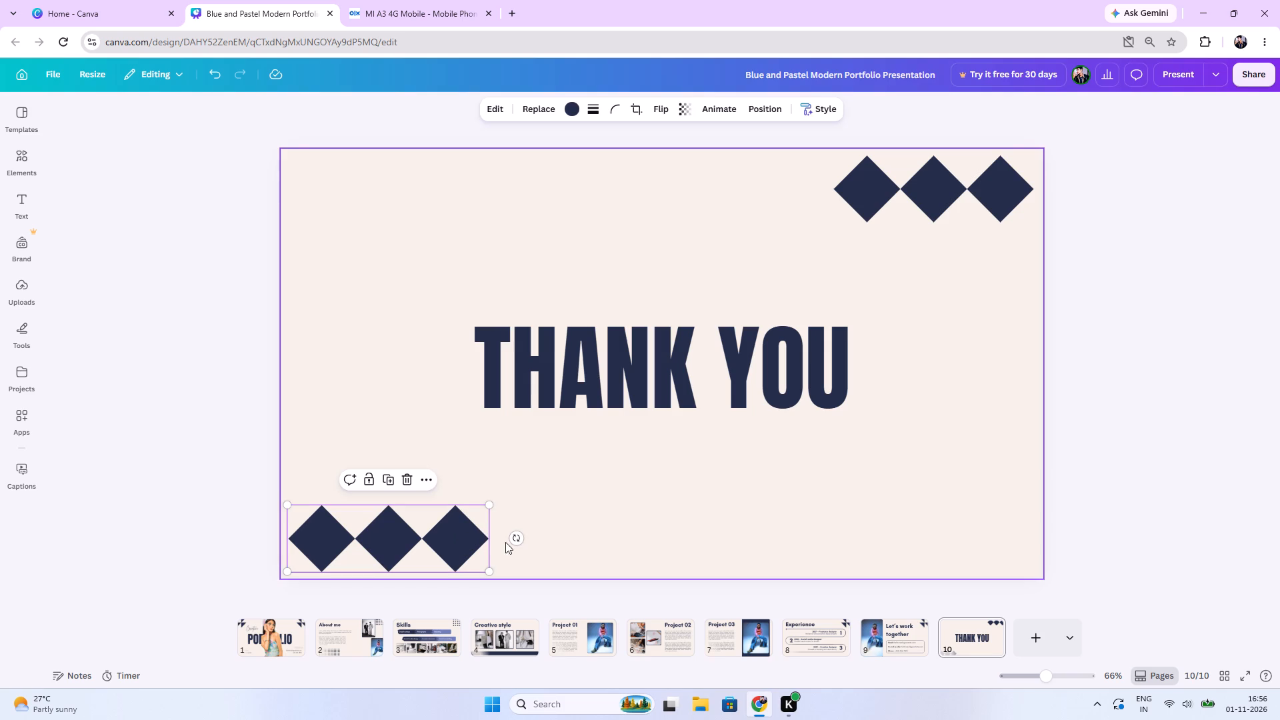
{"action": "left_click", "coordinate": [491, 567]}
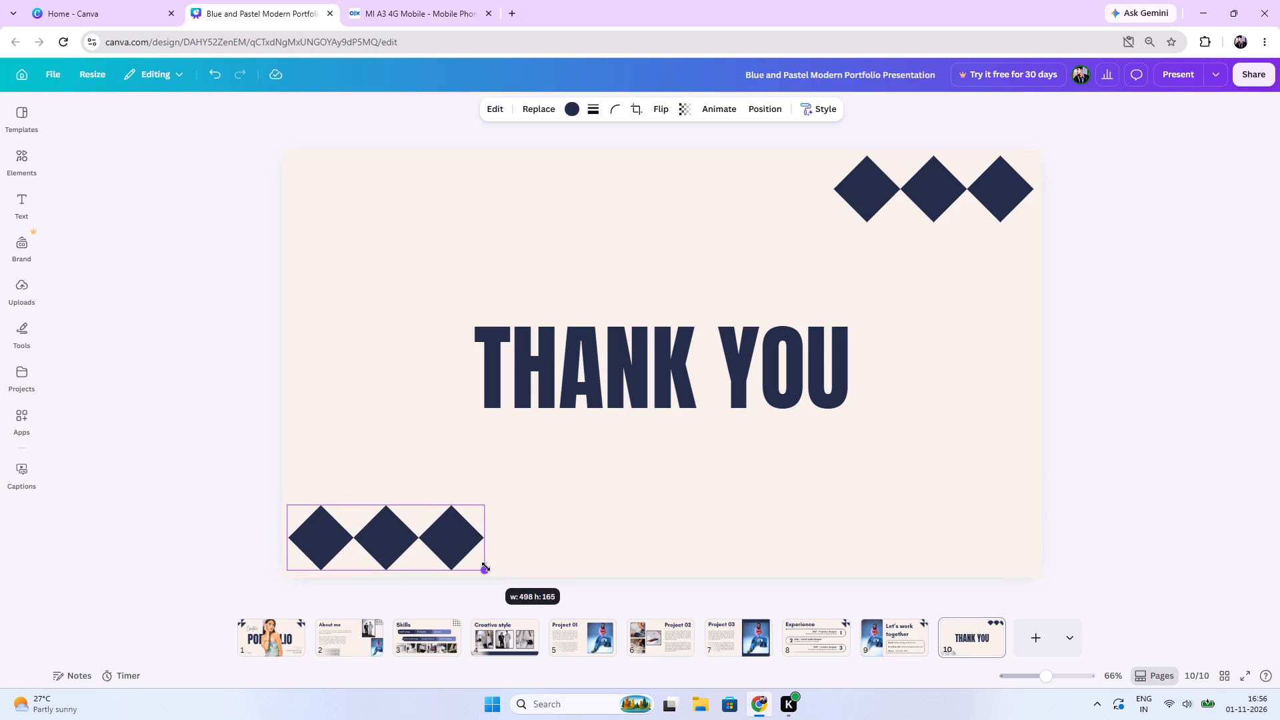
{"action": "left_click", "coordinate": [349, 417]}
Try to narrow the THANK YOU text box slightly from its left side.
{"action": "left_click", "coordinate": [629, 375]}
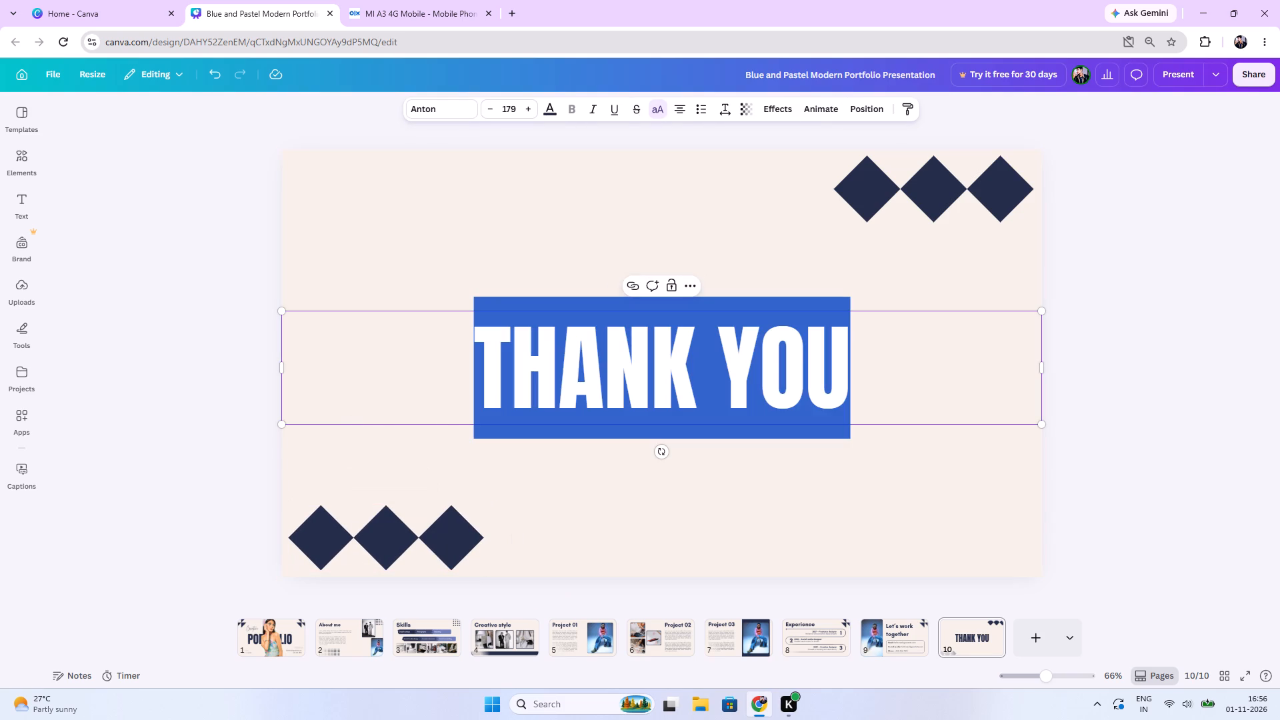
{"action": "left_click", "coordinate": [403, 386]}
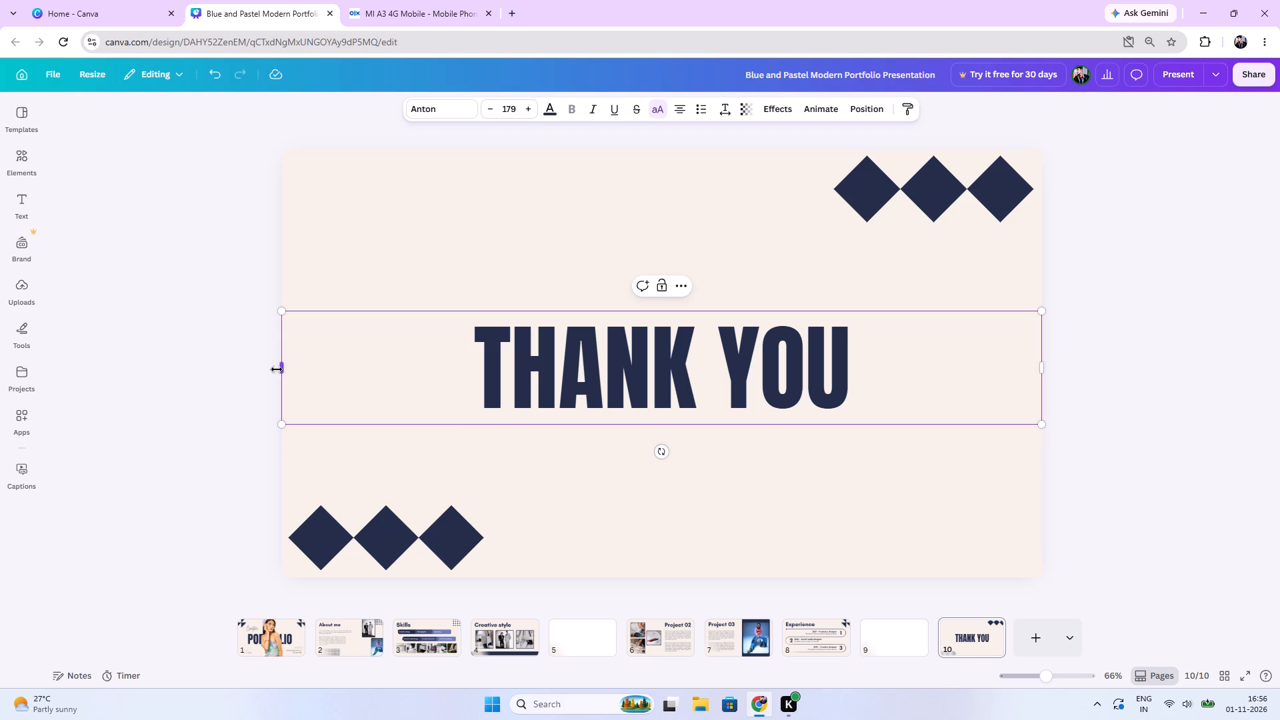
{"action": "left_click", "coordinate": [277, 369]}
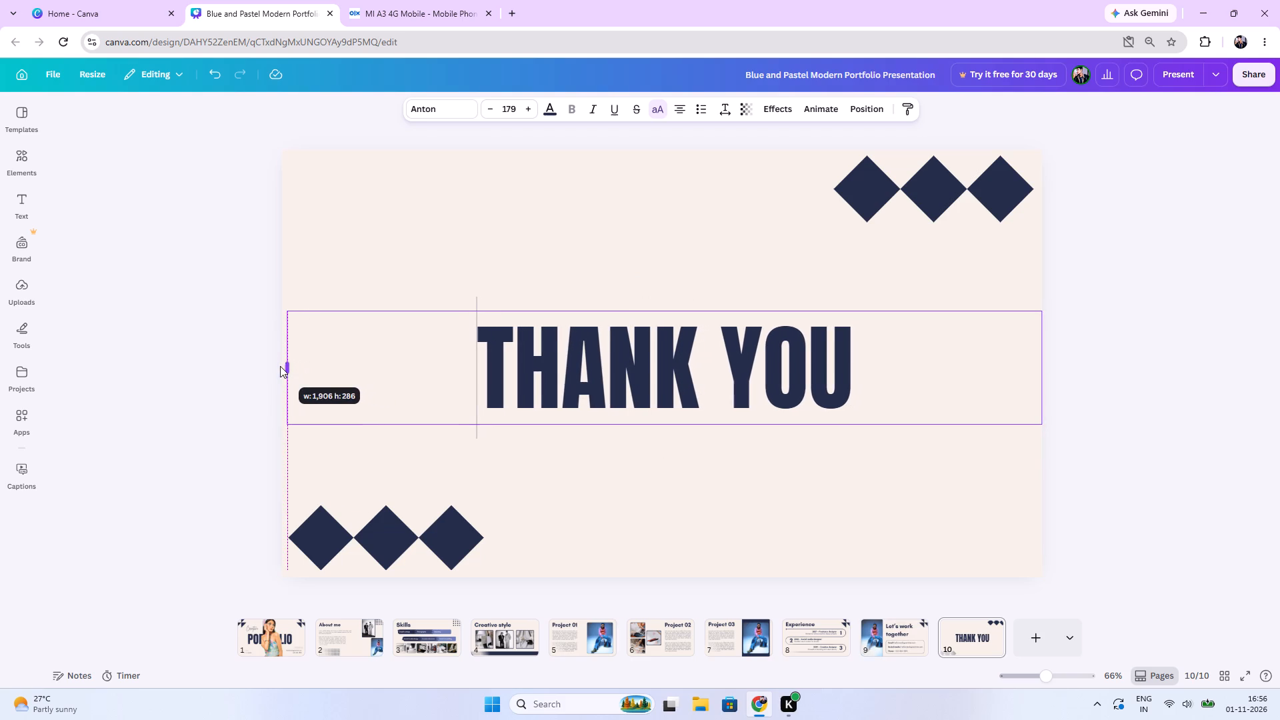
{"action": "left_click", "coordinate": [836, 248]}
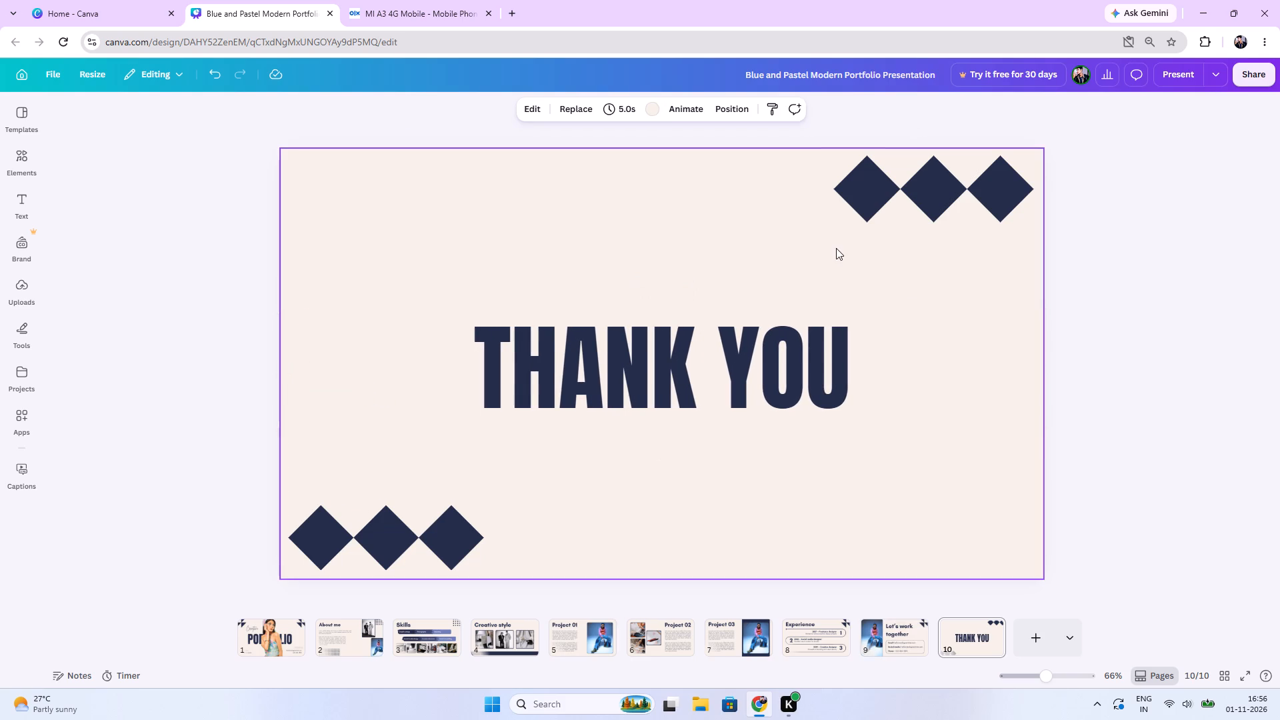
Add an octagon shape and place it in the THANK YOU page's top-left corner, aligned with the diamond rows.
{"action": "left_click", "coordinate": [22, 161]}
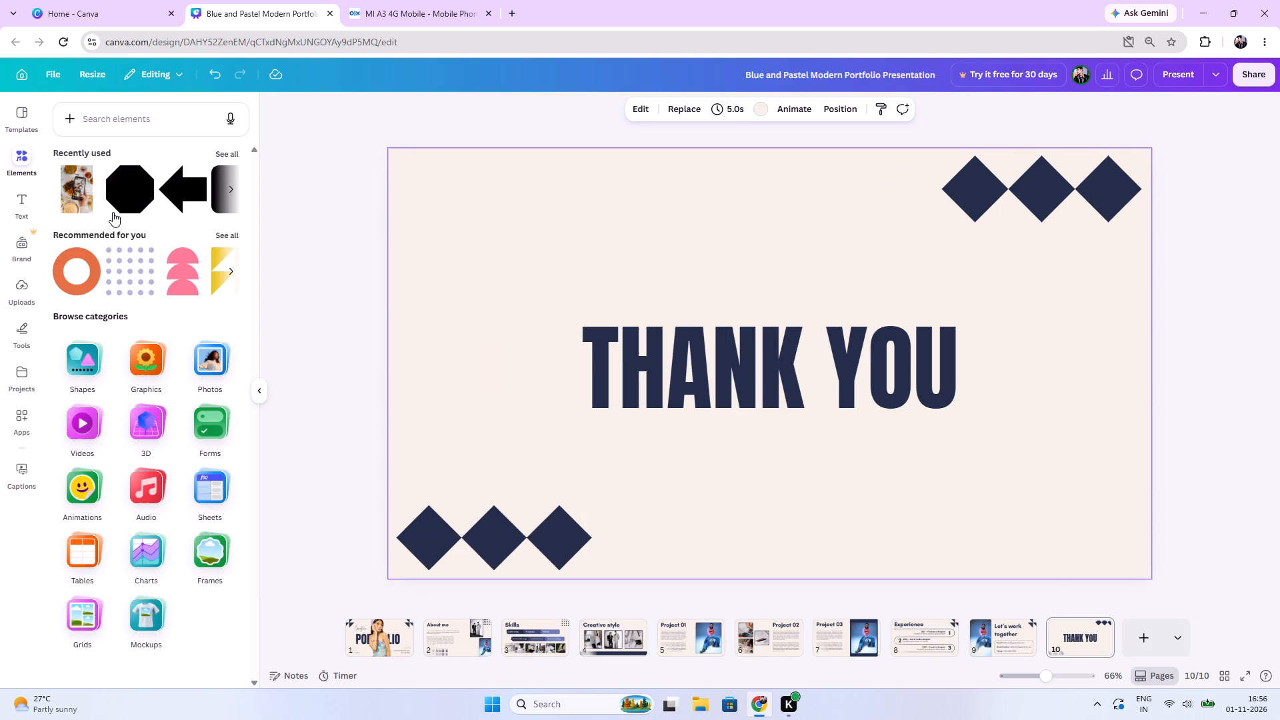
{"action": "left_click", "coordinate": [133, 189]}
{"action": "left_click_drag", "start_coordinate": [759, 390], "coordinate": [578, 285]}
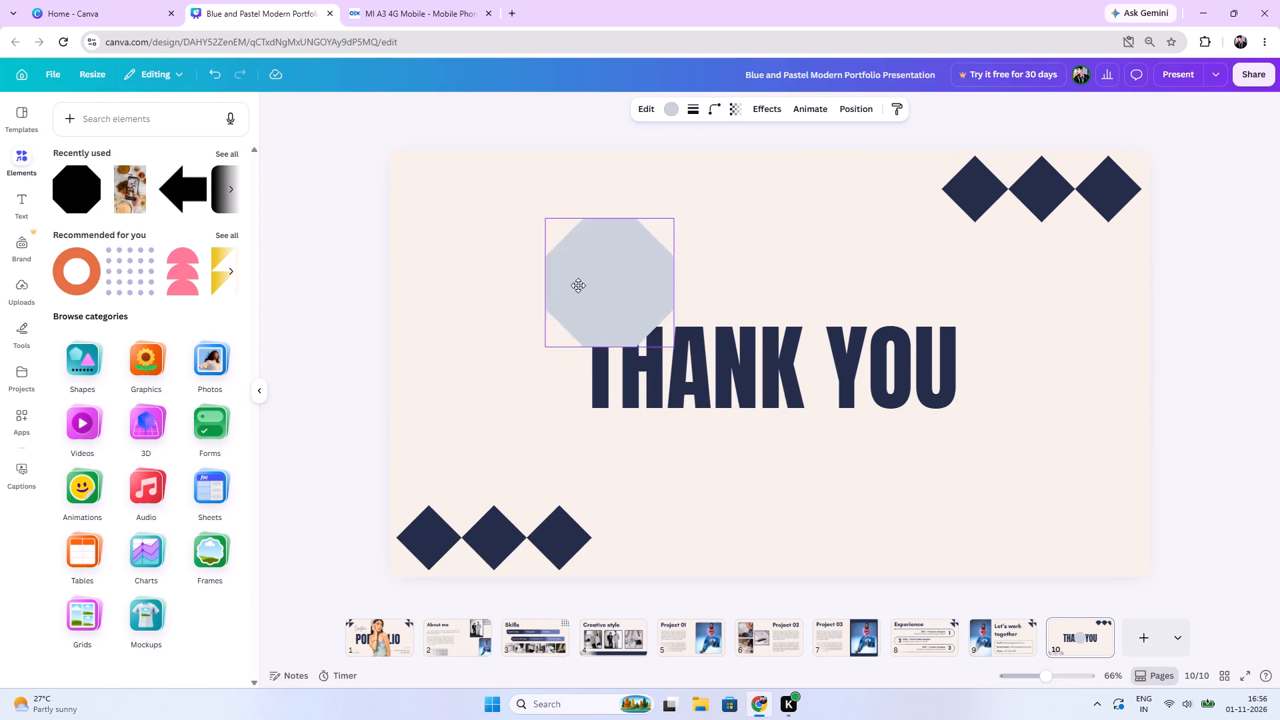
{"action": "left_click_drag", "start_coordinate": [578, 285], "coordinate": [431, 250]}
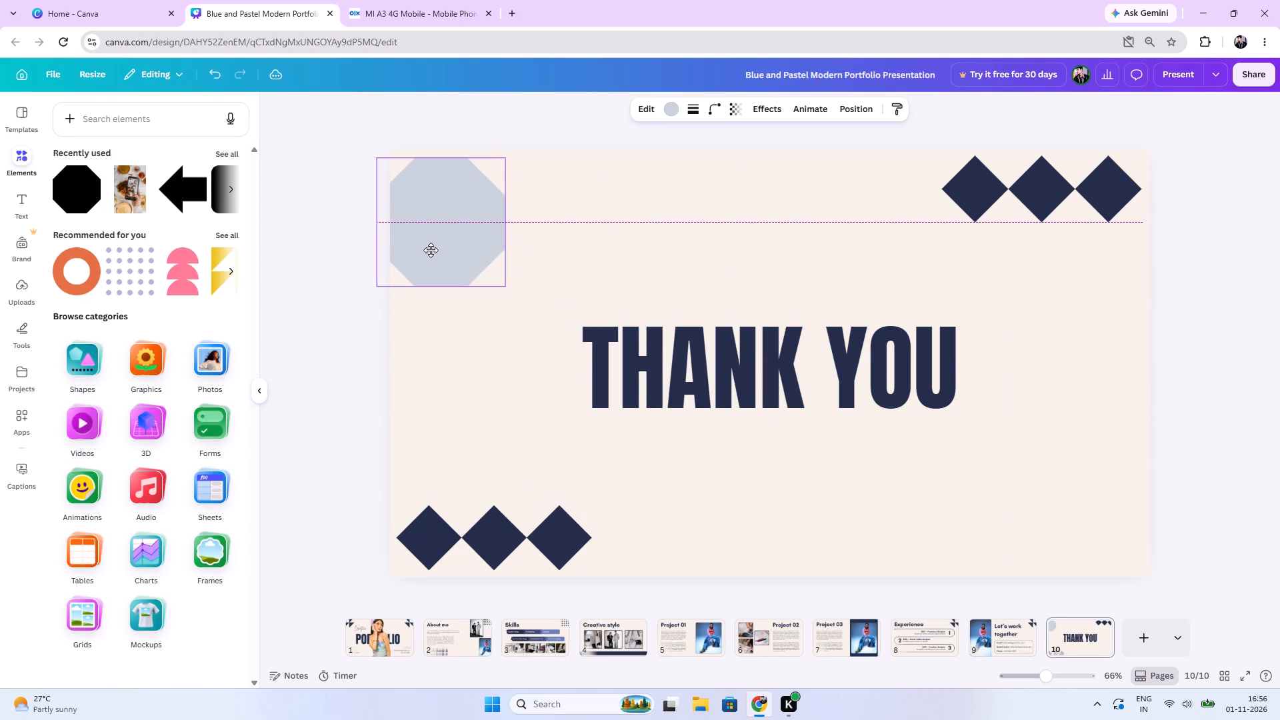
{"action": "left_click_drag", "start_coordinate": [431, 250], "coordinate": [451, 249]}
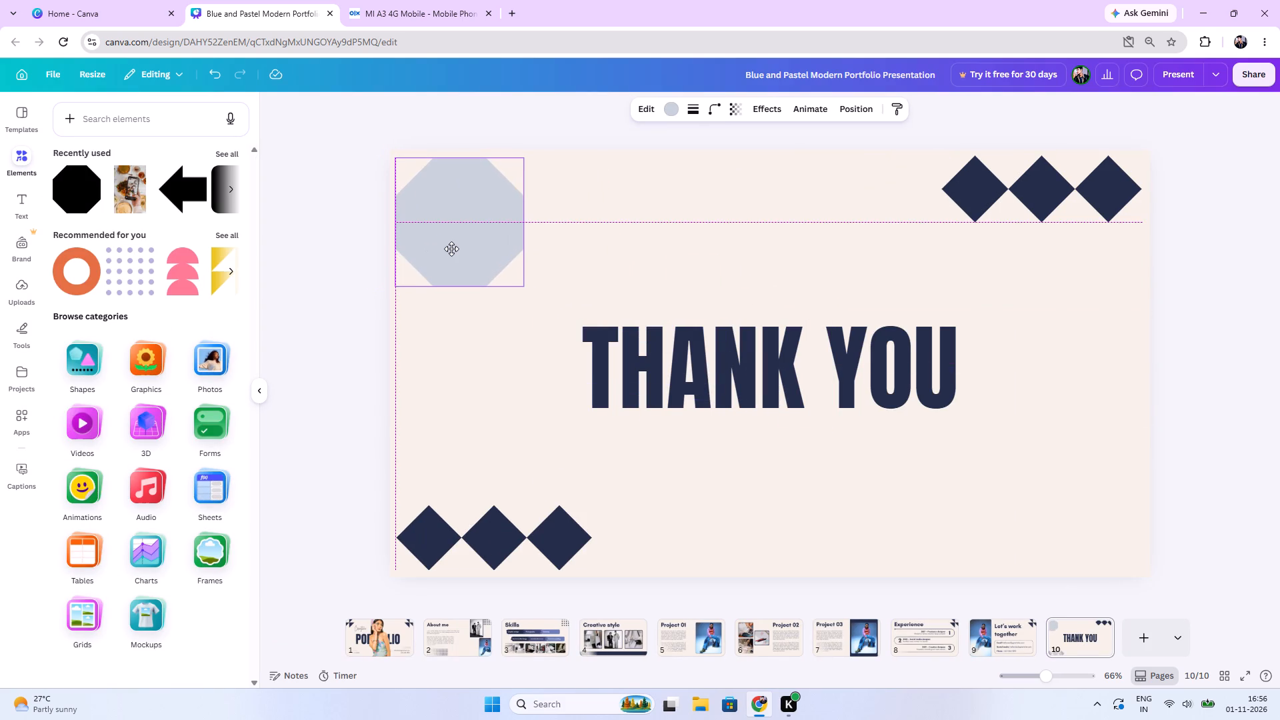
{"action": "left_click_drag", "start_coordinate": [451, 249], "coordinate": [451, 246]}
Add a left-pointing arrow in the page's bottom-right corner, about 324 wide and shortened to end at the page's bottom edge.
{"action": "left_click", "coordinate": [193, 199]}
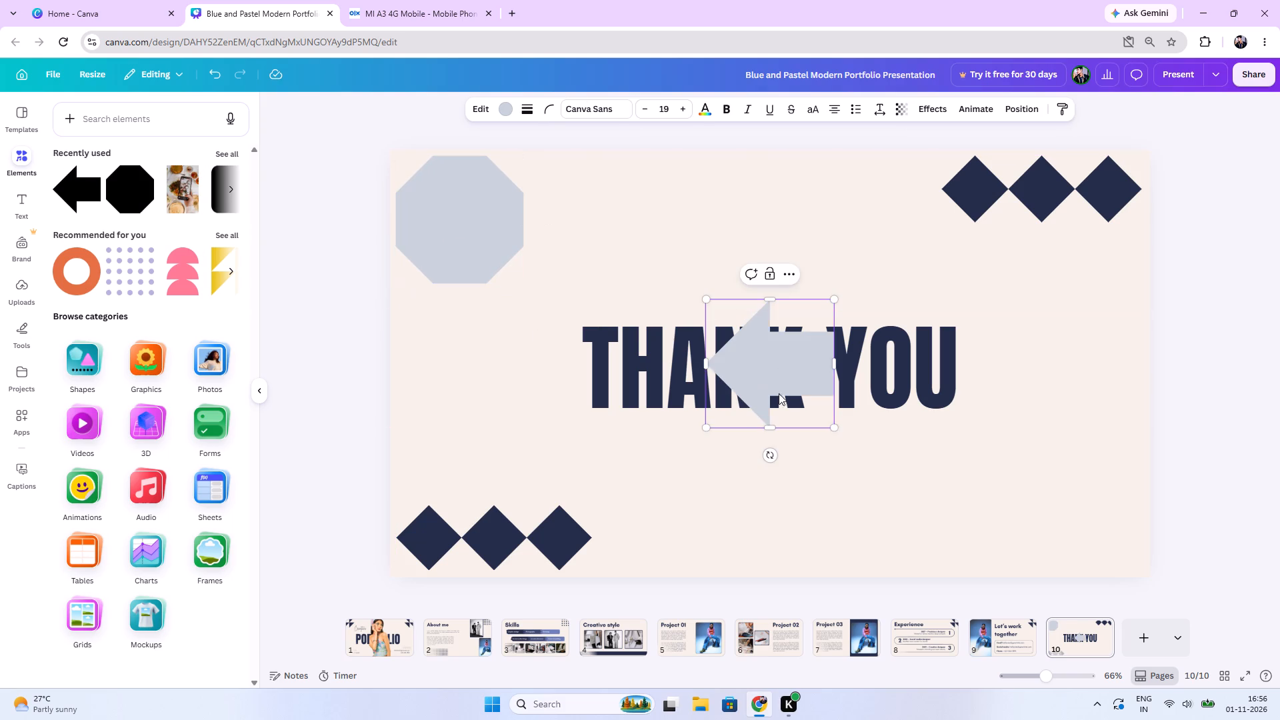
{"action": "left_click_drag", "start_coordinate": [782, 381], "coordinate": [1093, 555]}
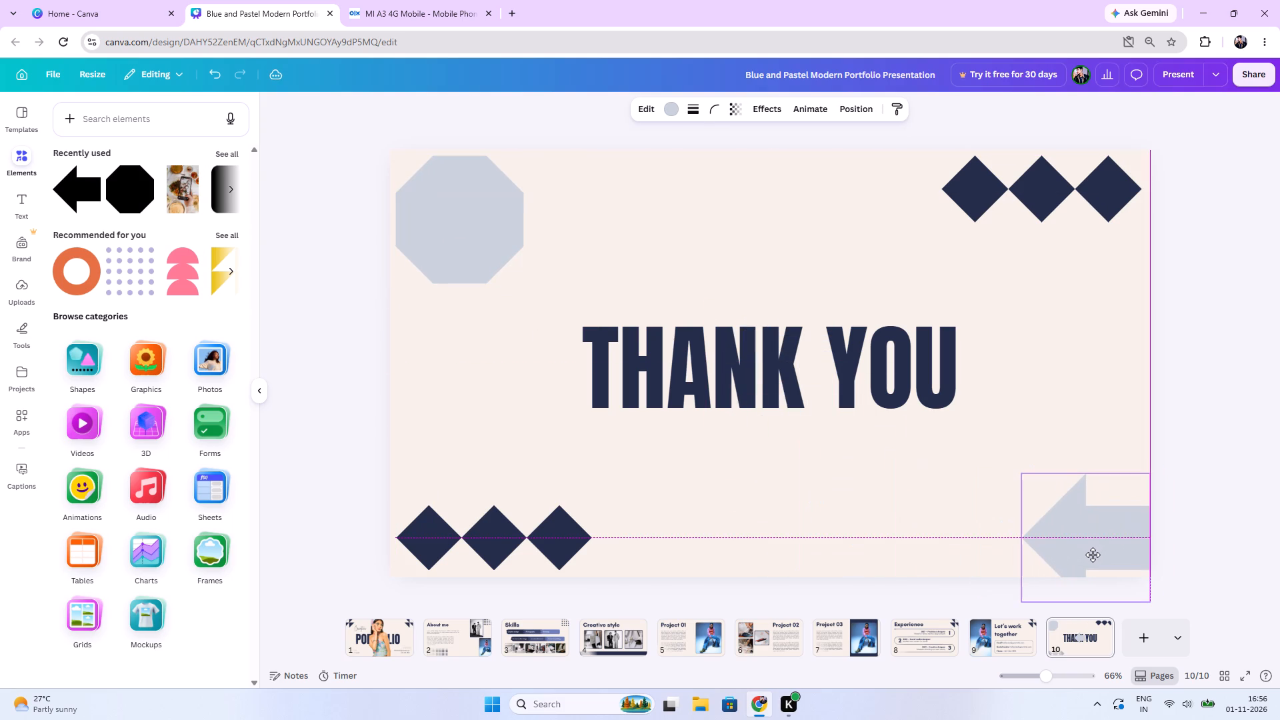
{"action": "left_click_drag", "start_coordinate": [1093, 555], "coordinate": [1095, 555]}
{"action": "left_click_drag", "start_coordinate": [1089, 605], "coordinate": [1091, 587]}
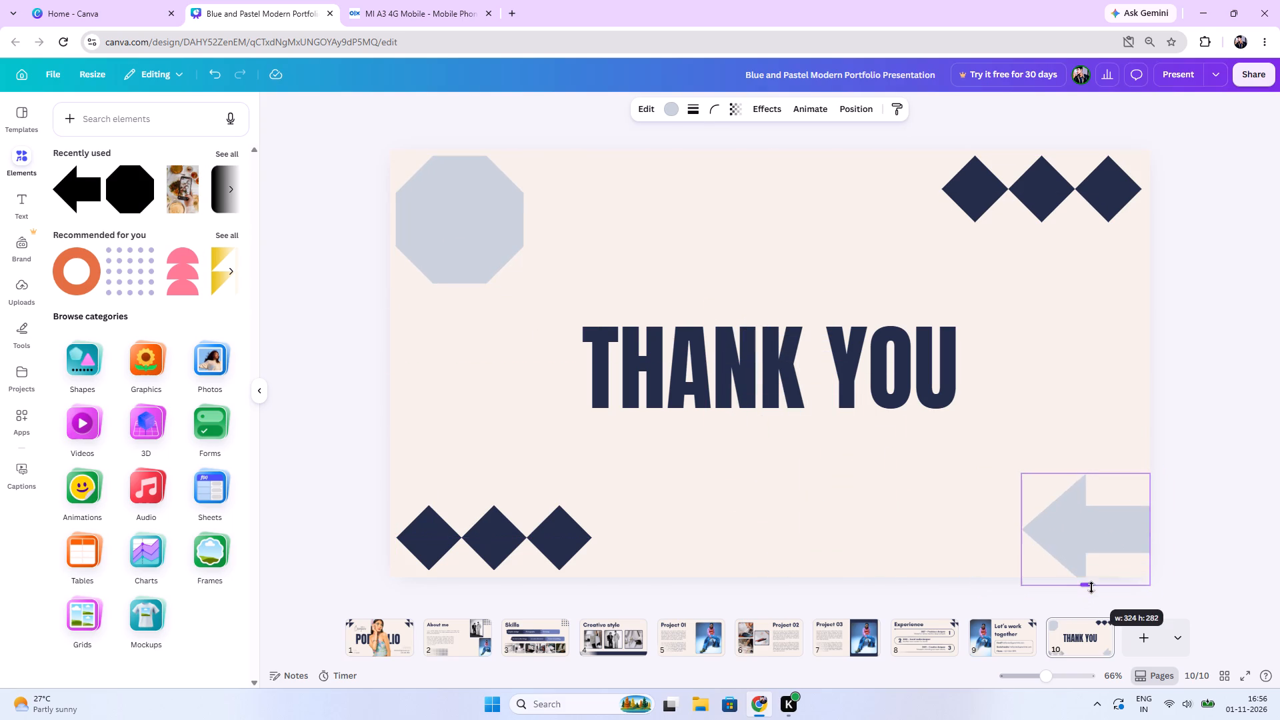
{"action": "left_click_drag", "start_coordinate": [1091, 587], "coordinate": [1093, 581]}
{"action": "left_click", "coordinate": [921, 535]}
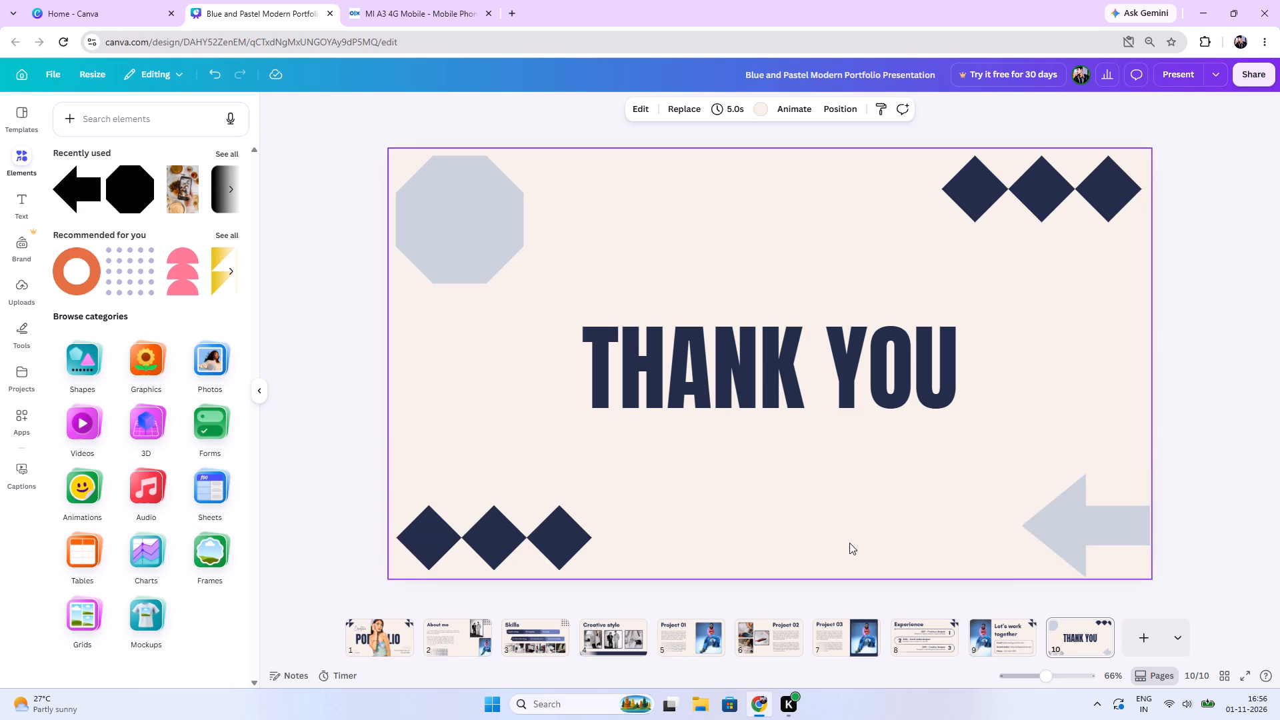
Add an up-pointing arrow in the page's bottom-left corner, over the diamonds, and scale it down slightly.
{"action": "left_click", "coordinate": [231, 188]}
{"action": "left_click", "coordinate": [131, 190]}
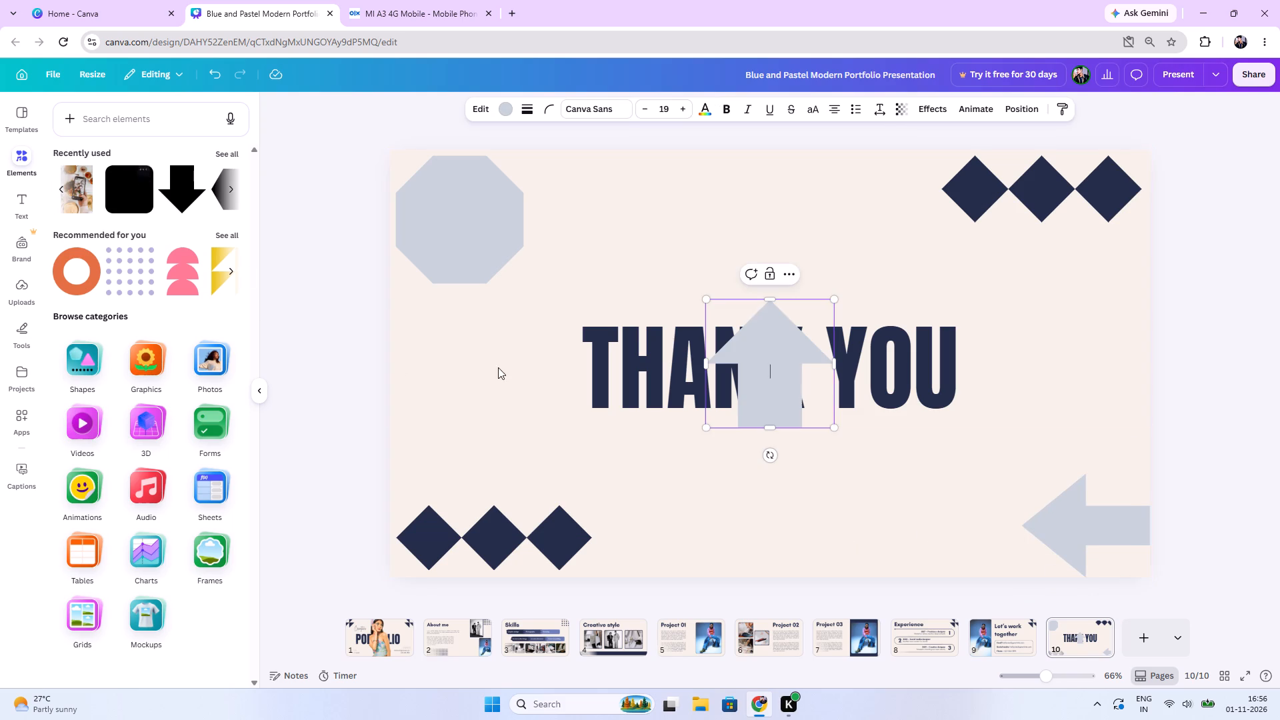
{"action": "left_click_drag", "start_coordinate": [791, 388], "coordinate": [471, 530]}
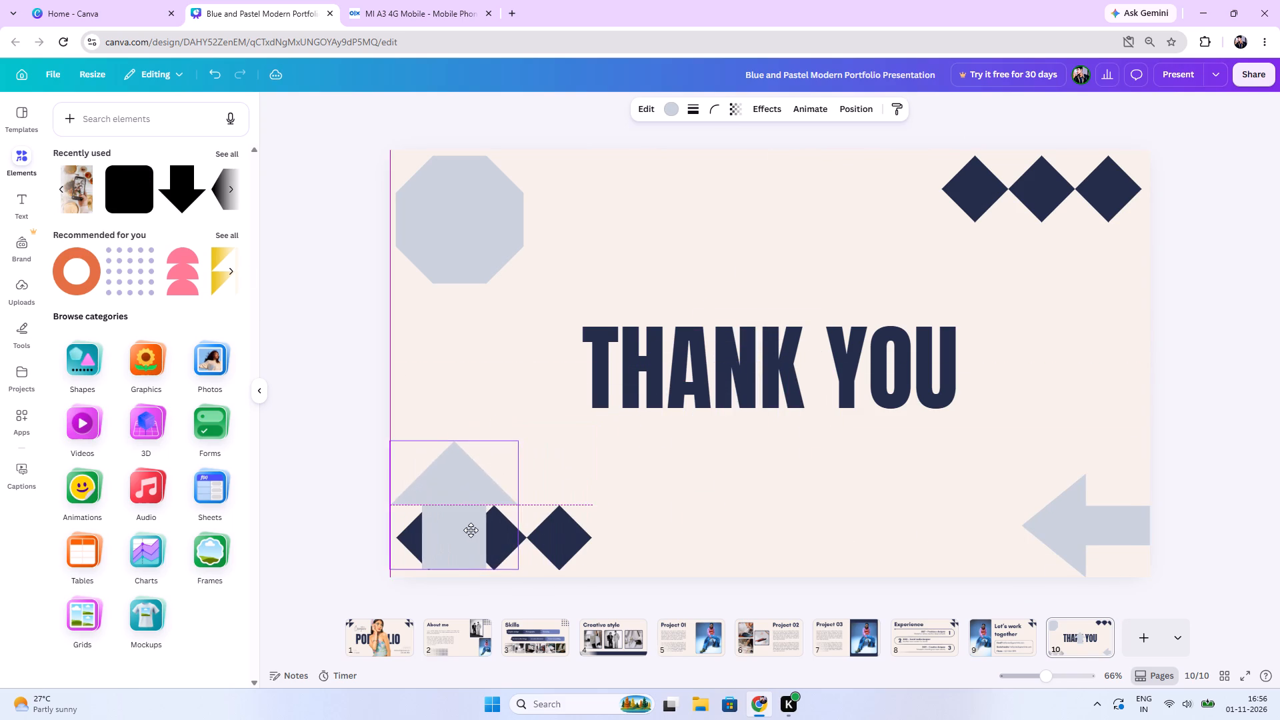
{"action": "left_click_drag", "start_coordinate": [471, 530], "coordinate": [471, 535]}
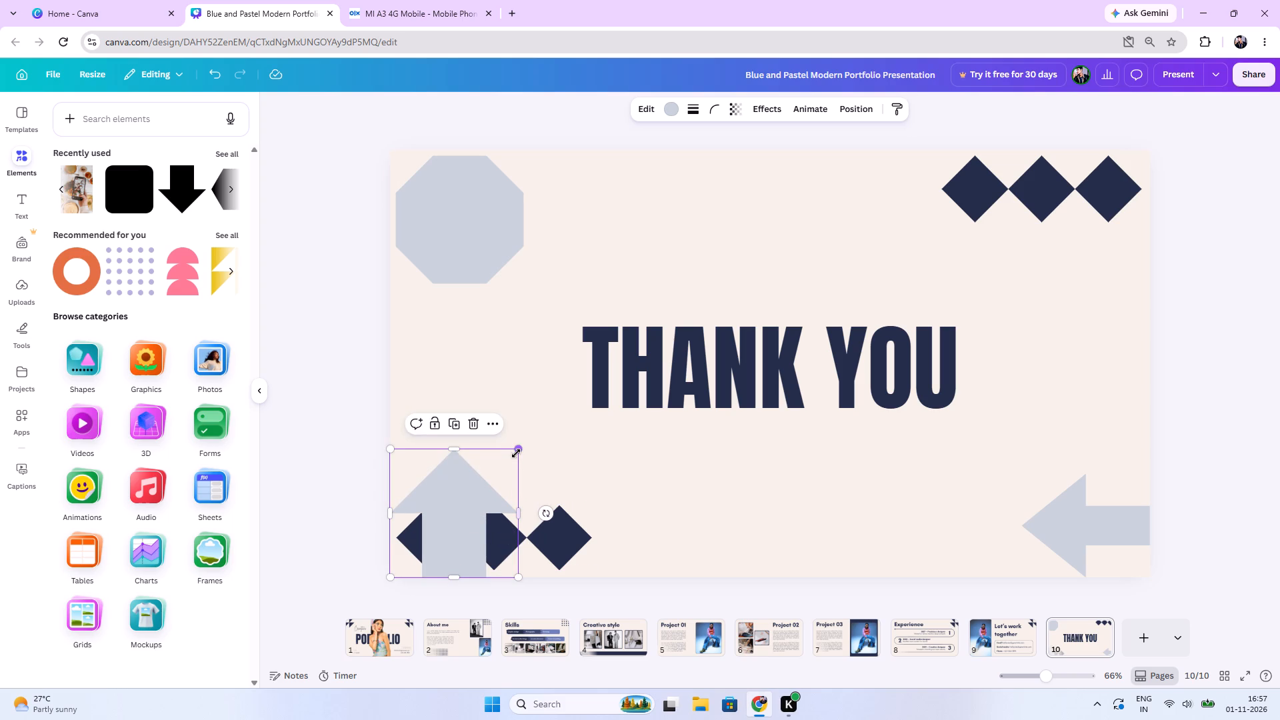
{"action": "left_click_drag", "start_coordinate": [516, 453], "coordinate": [515, 468]}
Stretch the left-pointing arrow slightly taller from its top, close to the up arrow's height.
{"action": "left_click", "coordinate": [1019, 527]}
{"action": "left_click", "coordinate": [1053, 521]}
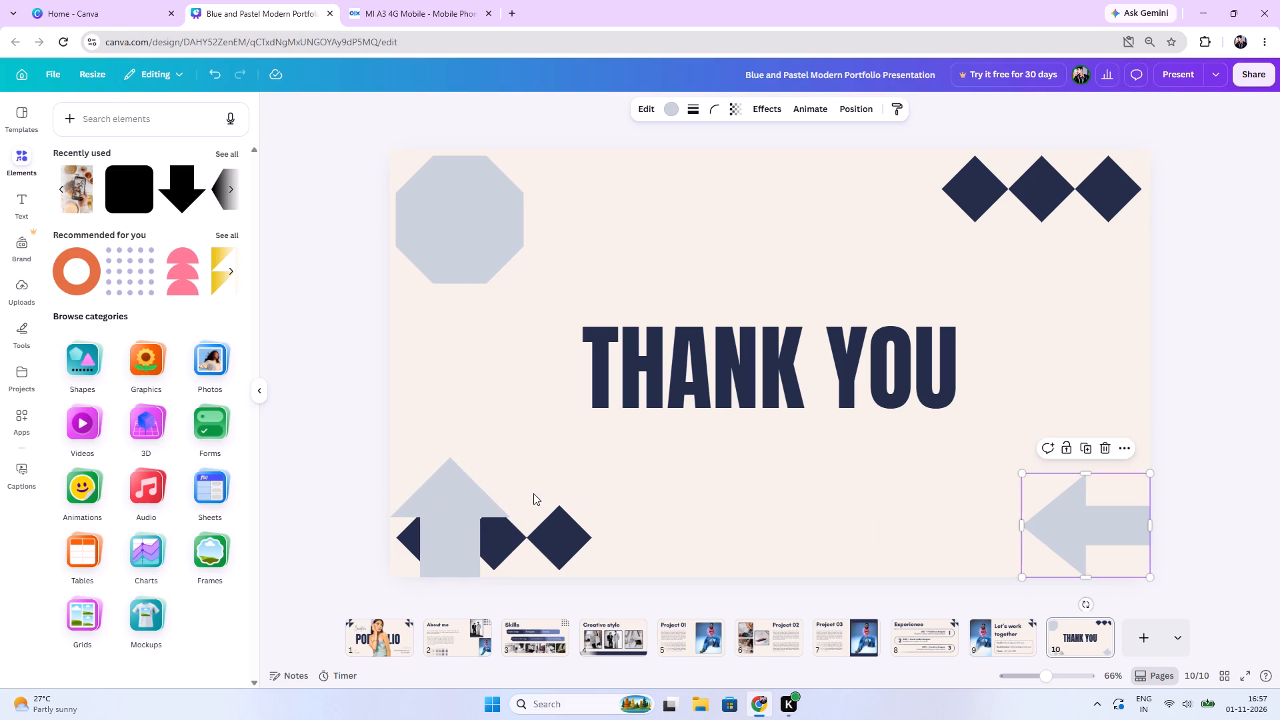
{"action": "left_click", "coordinate": [459, 517]}
{"action": "left_click", "coordinate": [1053, 513]}
{"action": "left_click_drag", "start_coordinate": [1087, 473], "coordinate": [1087, 465]}
{"action": "left_click", "coordinate": [427, 496]}
{"action": "left_click", "coordinate": [1103, 500]}
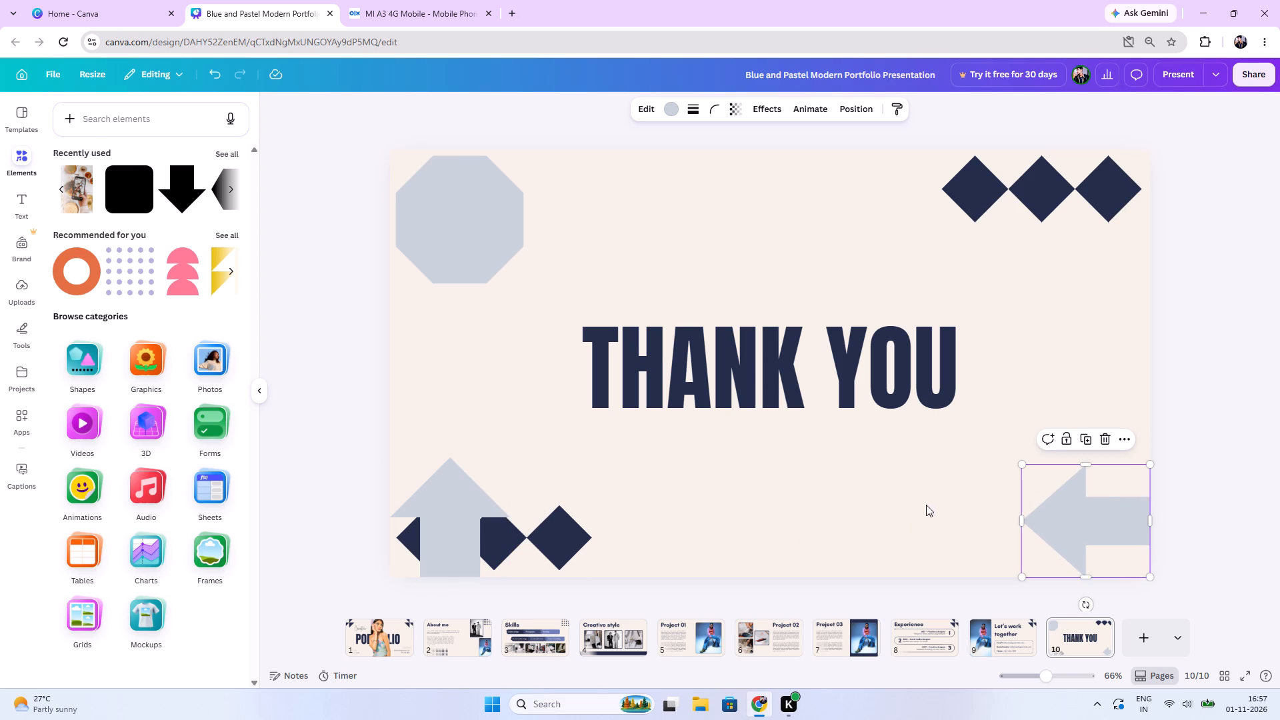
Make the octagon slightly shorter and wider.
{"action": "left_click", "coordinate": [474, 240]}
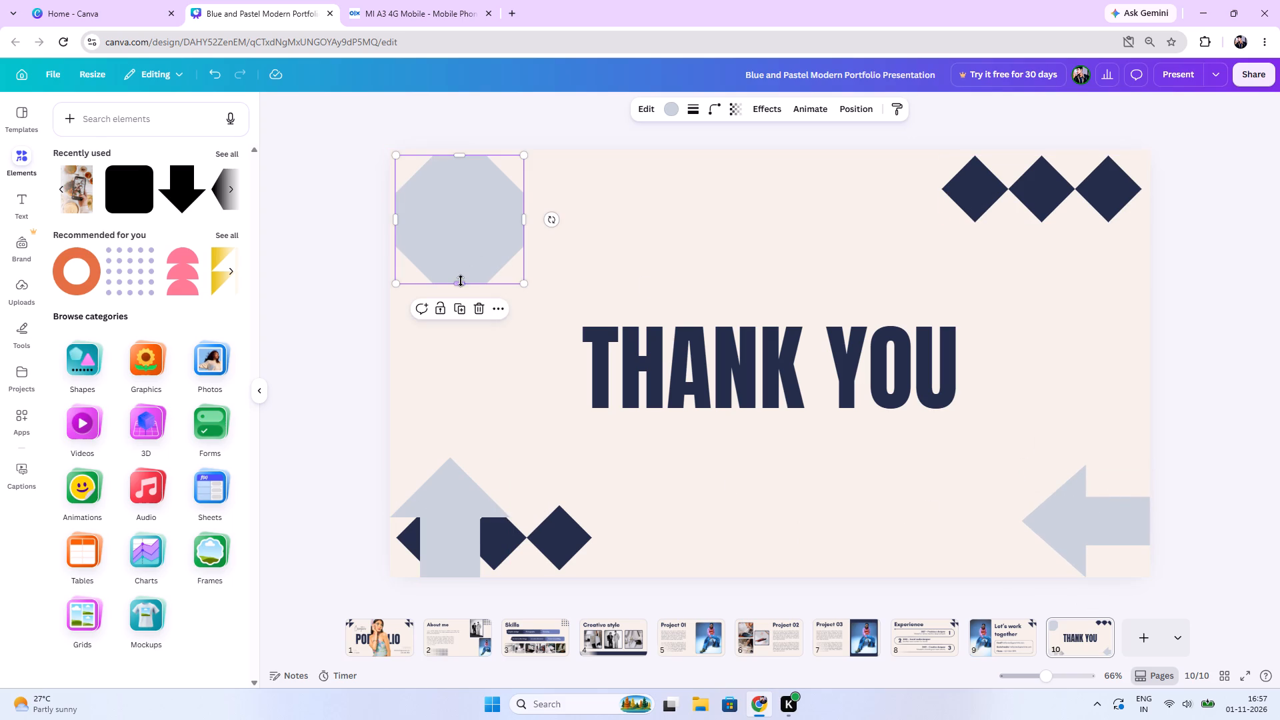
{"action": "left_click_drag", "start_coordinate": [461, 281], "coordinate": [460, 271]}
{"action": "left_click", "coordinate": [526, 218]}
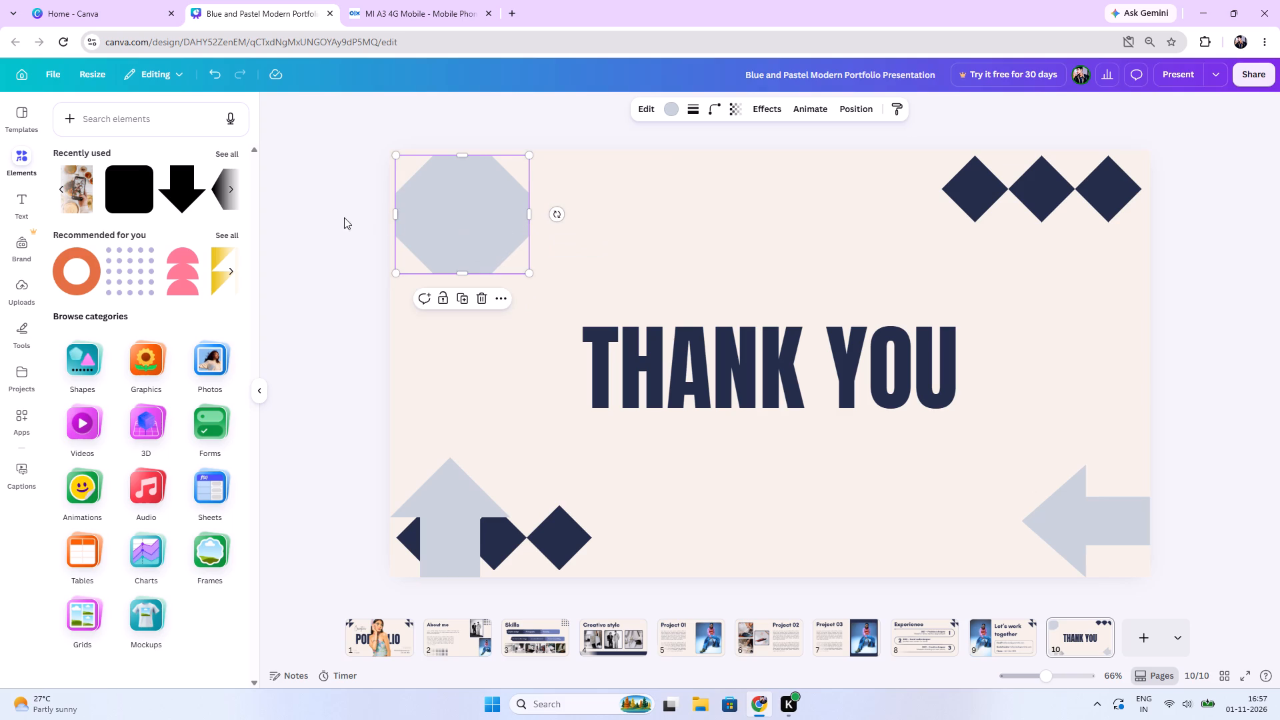
Add a down-pointing arrow in the page's top-right corner, over the diamonds, and widen it slightly from its left side.
{"action": "left_click", "coordinate": [190, 191]}
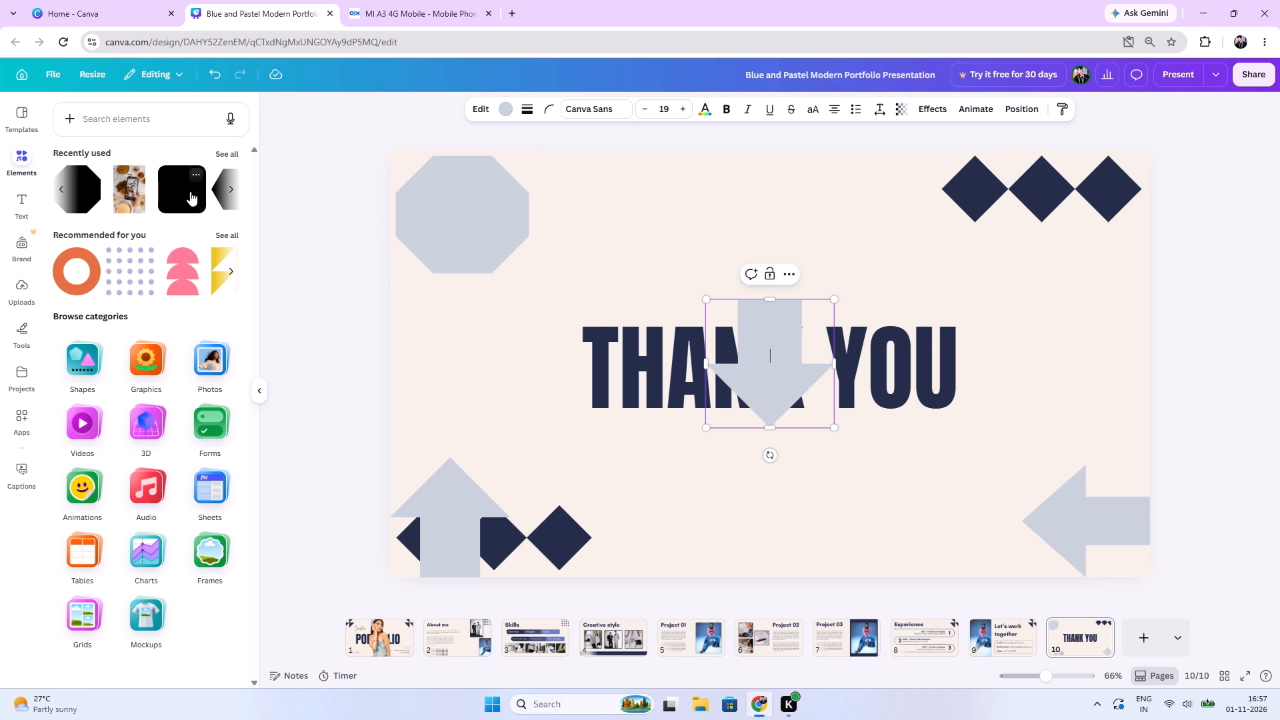
{"action": "left_click", "coordinate": [759, 365]}
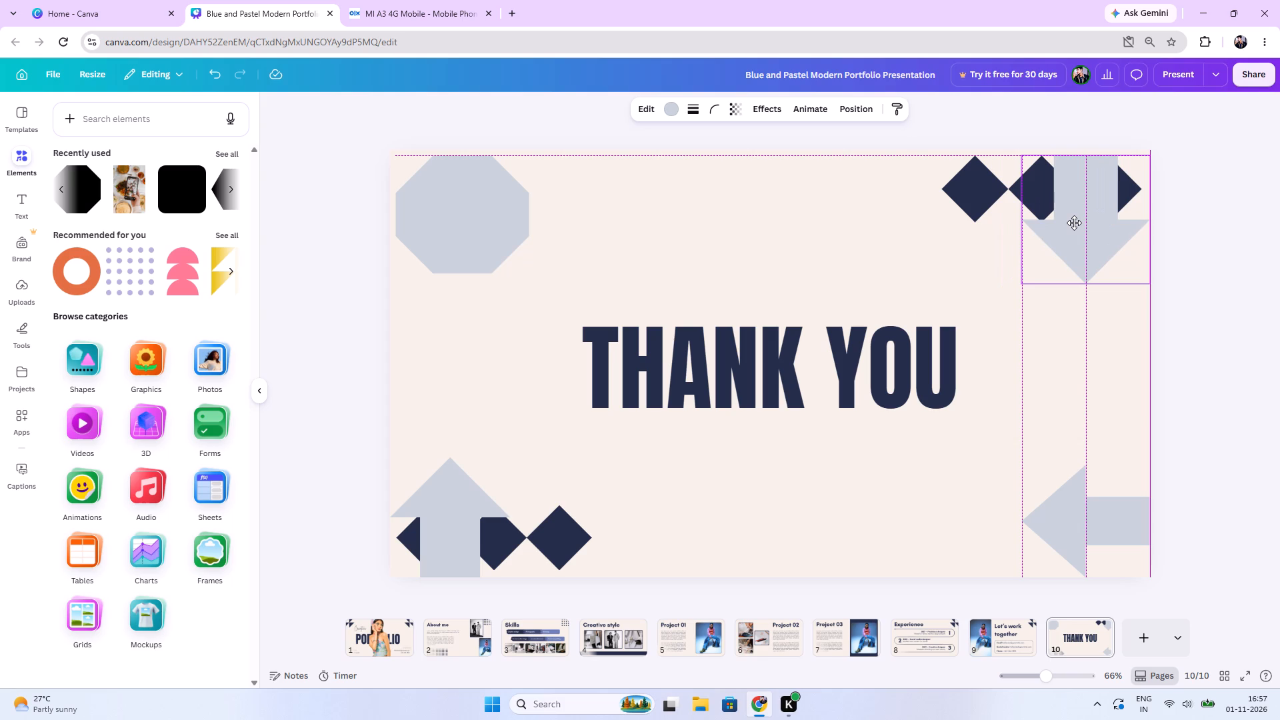
{"action": "left_click_drag", "start_coordinate": [1022, 217], "coordinate": [1010, 217]}
Shorten the top-right down arrow to about 292 high and narrow it to line up with the left-pointing arrow below.
{"action": "left_click", "coordinate": [471, 266]}
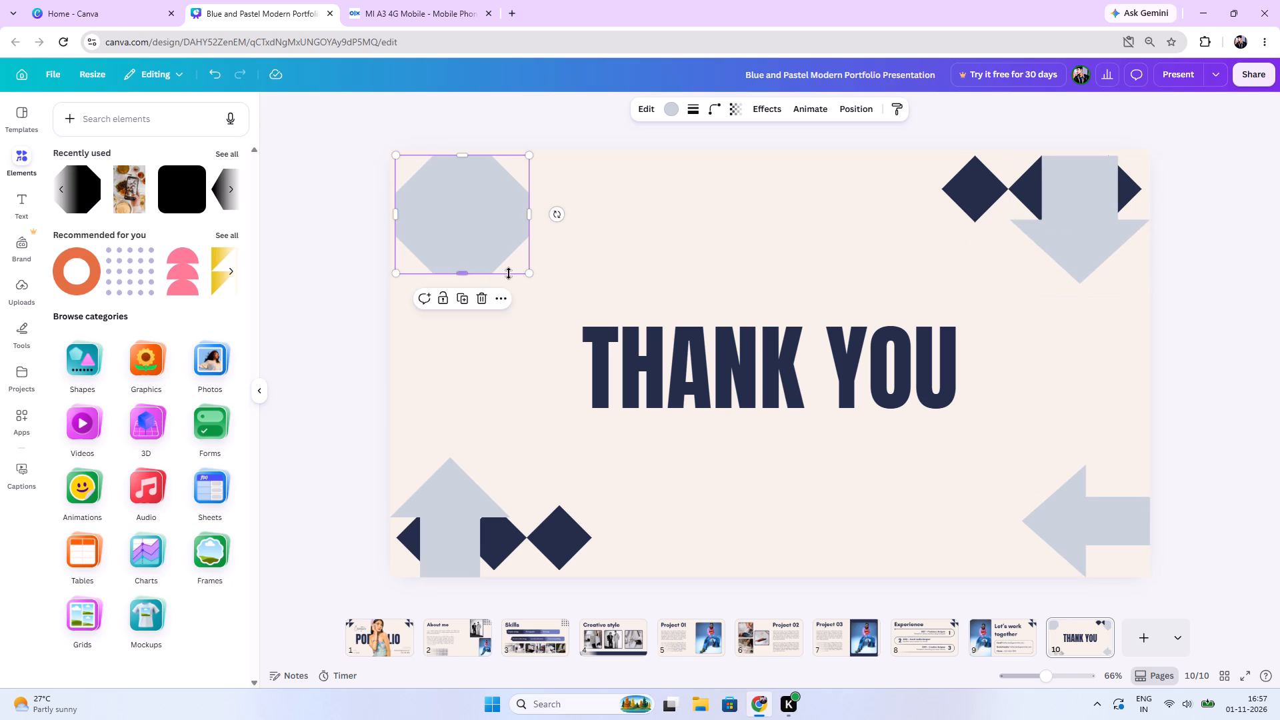
{"action": "left_click", "coordinate": [1067, 267]}
{"action": "left_click_drag", "start_coordinate": [1081, 285], "coordinate": [1081, 275]}
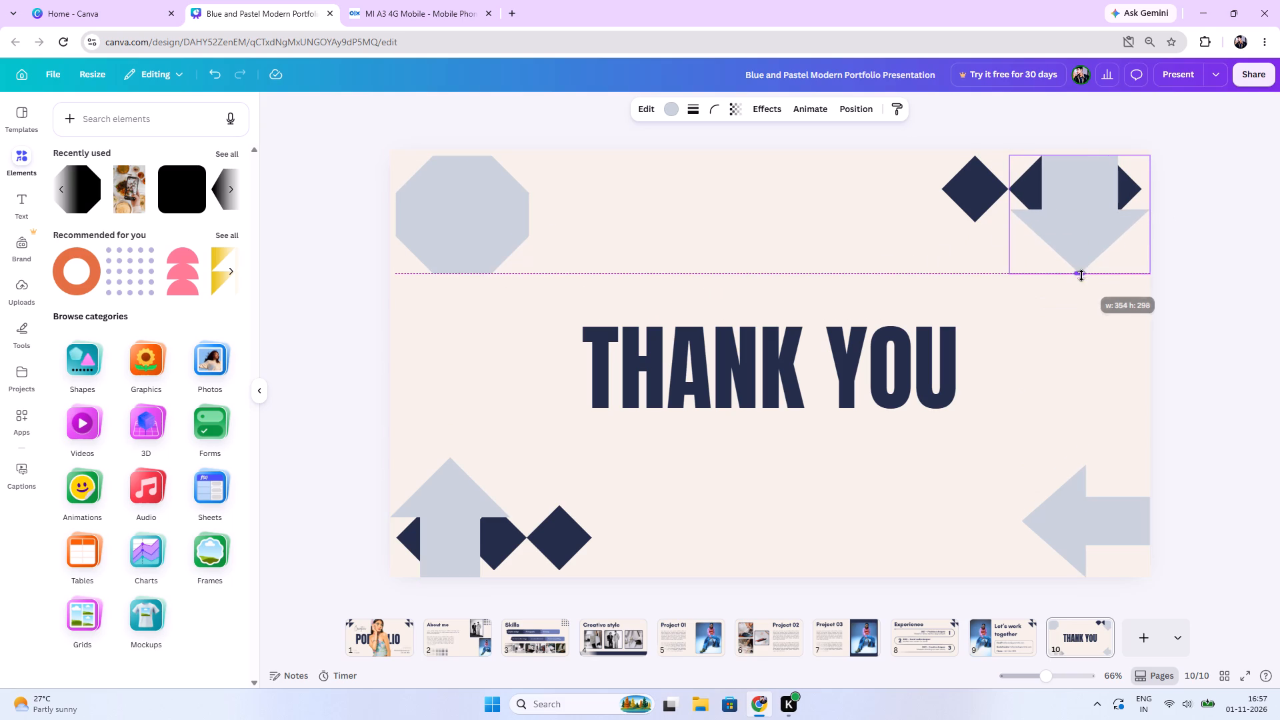
{"action": "left_click_drag", "start_coordinate": [1081, 275], "coordinate": [1081, 270]}
{"action": "left_click_drag", "start_coordinate": [1010, 216], "coordinate": [1017, 217]}
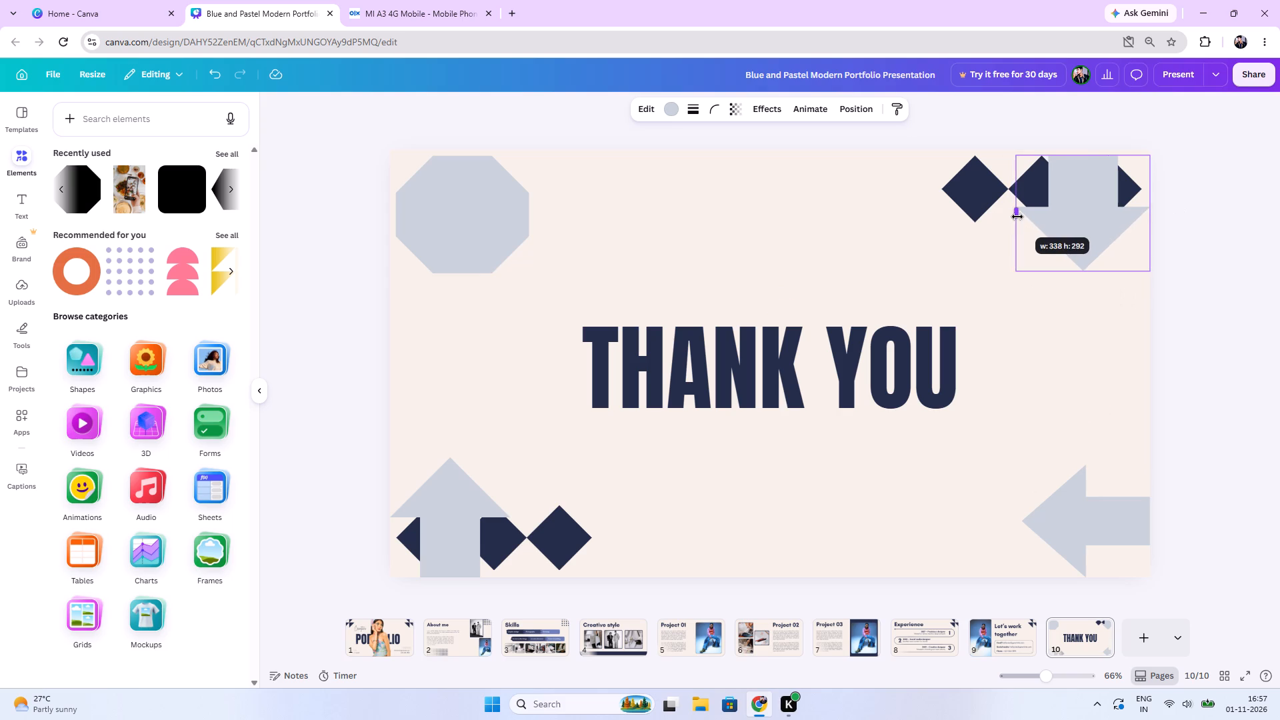
{"action": "left_click_drag", "start_coordinate": [1017, 217], "coordinate": [1019, 217]}
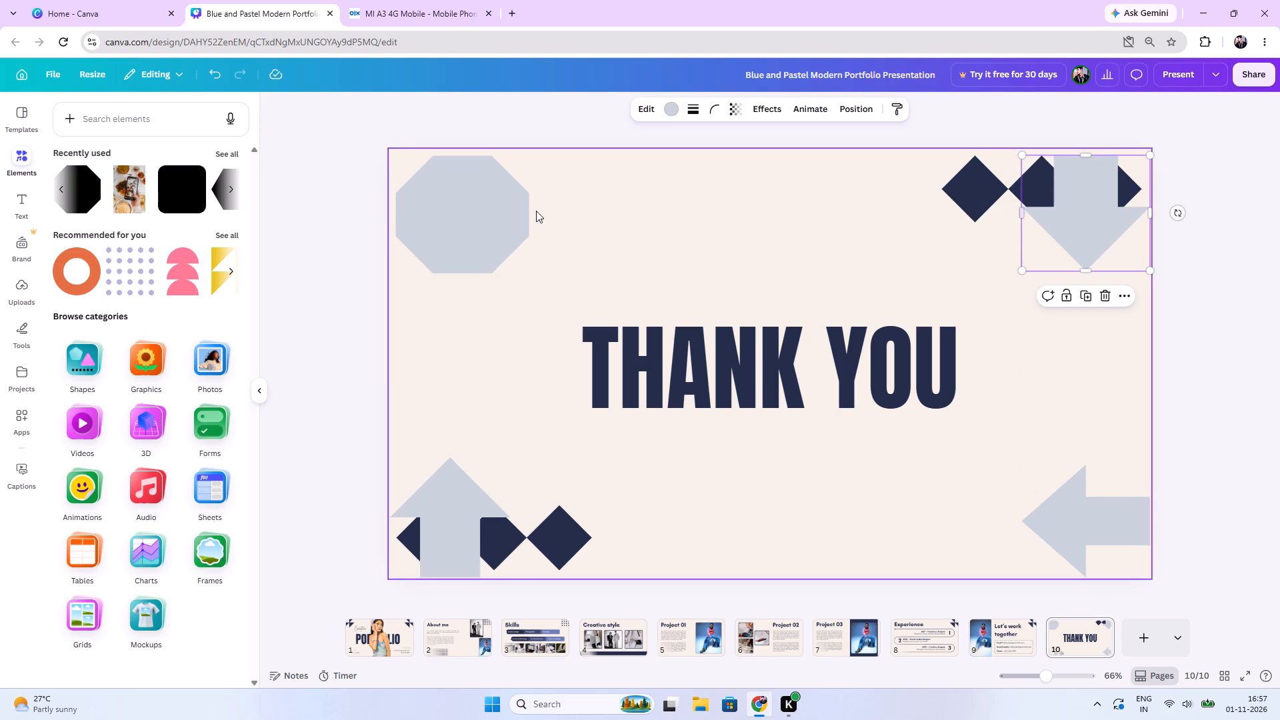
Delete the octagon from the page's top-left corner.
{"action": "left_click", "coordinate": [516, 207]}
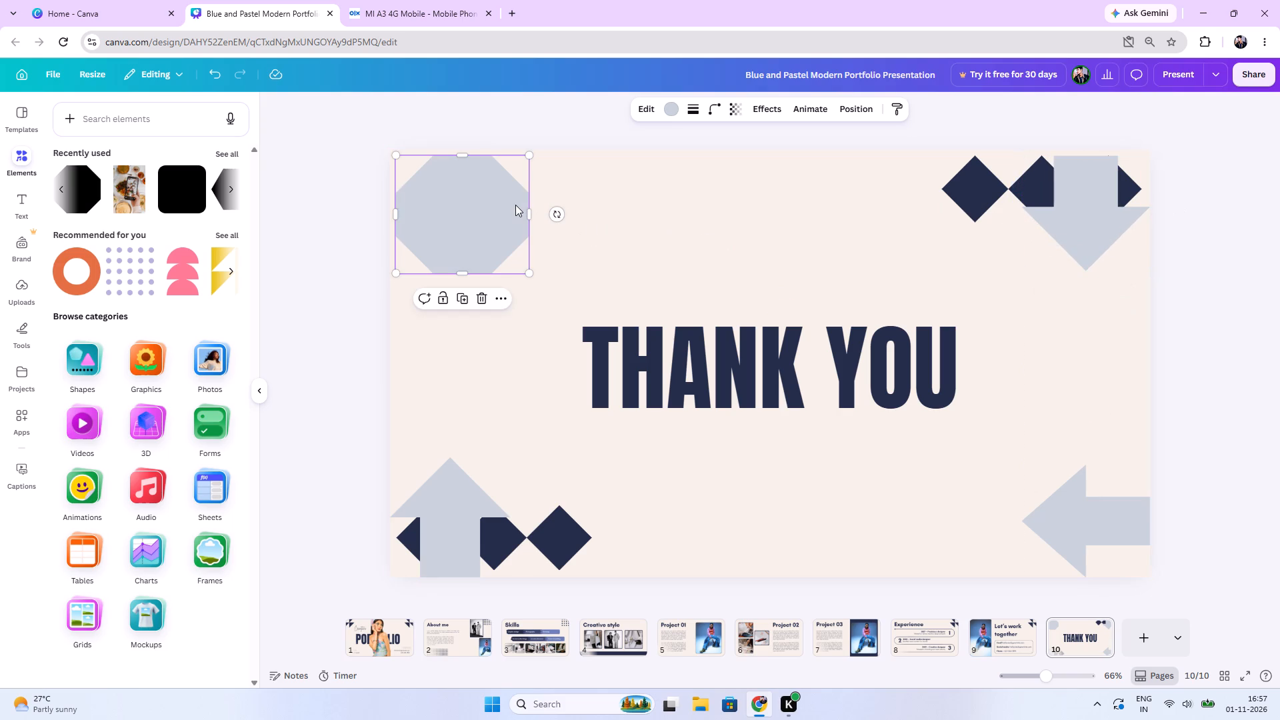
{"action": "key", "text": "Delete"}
Move the top-right down arrow up, flush with the page's top edge.
{"action": "left_click", "coordinate": [1073, 215]}
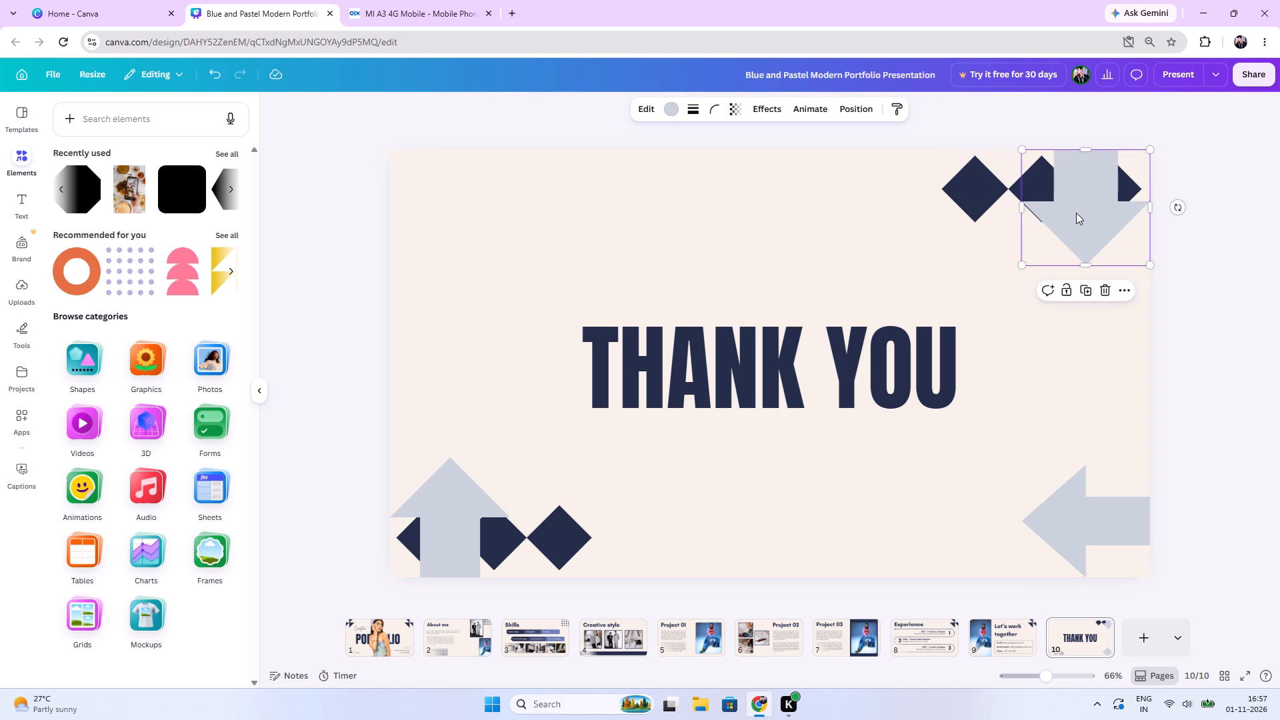
Copy the top-right down arrow and place the copy in the page's top-left corner, flush with the top and left edges.
{"action": "right_click", "coordinate": [1076, 213]}
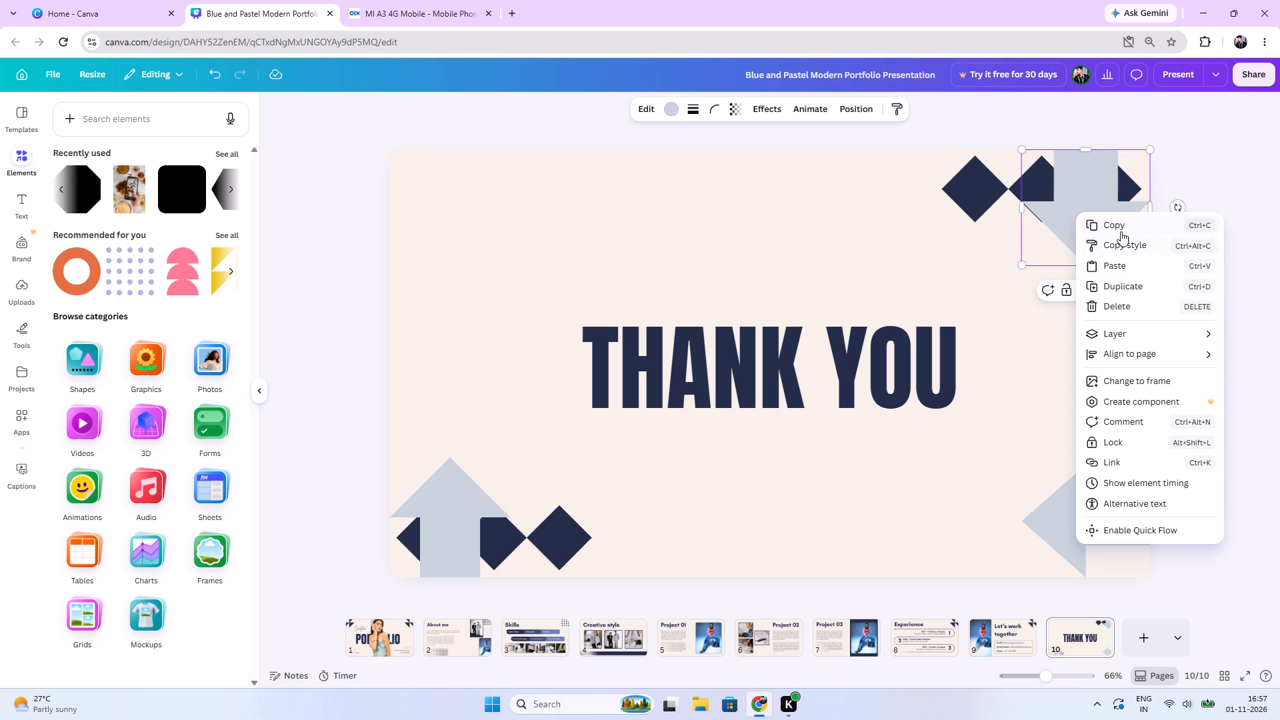
{"action": "left_click", "coordinate": [1124, 229]}
{"action": "right_click", "coordinate": [689, 260]}
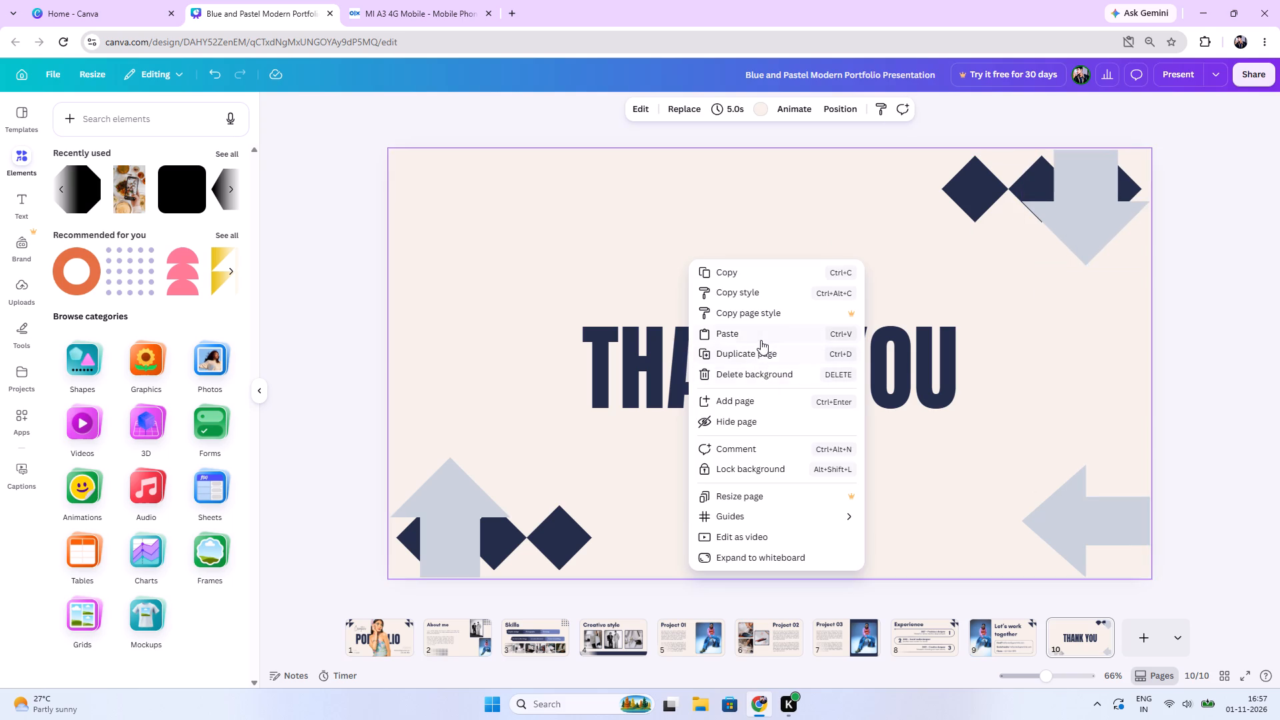
{"action": "left_click", "coordinate": [761, 340]}
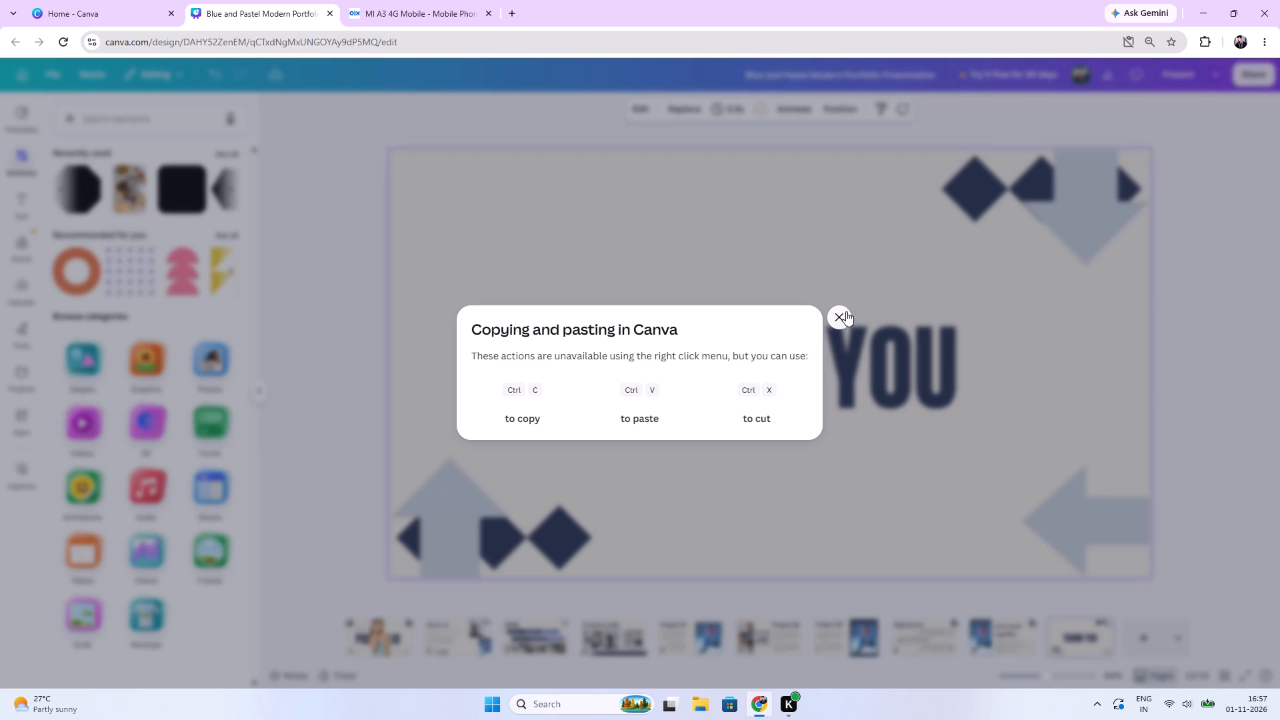
{"action": "left_click", "coordinate": [846, 311]}
{"action": "key", "text": "ctrl+v"}
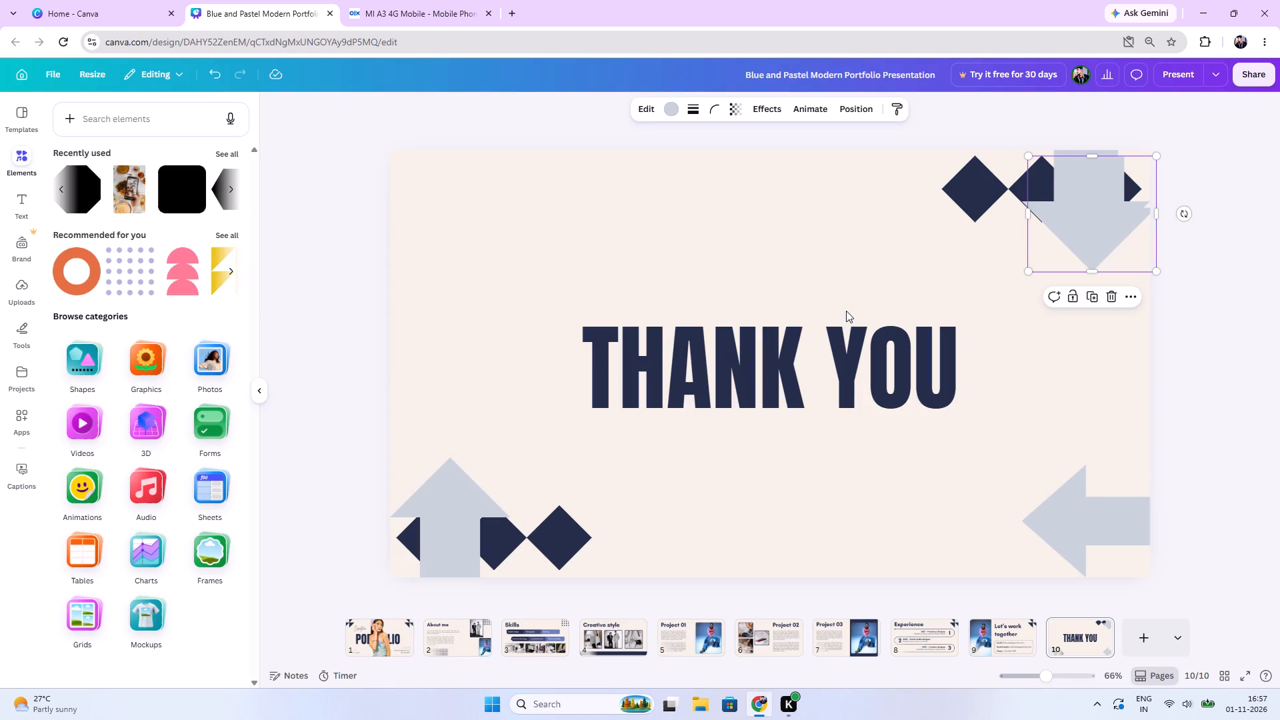
{"action": "left_click_drag", "start_coordinate": [1099, 249], "coordinate": [429, 257]}
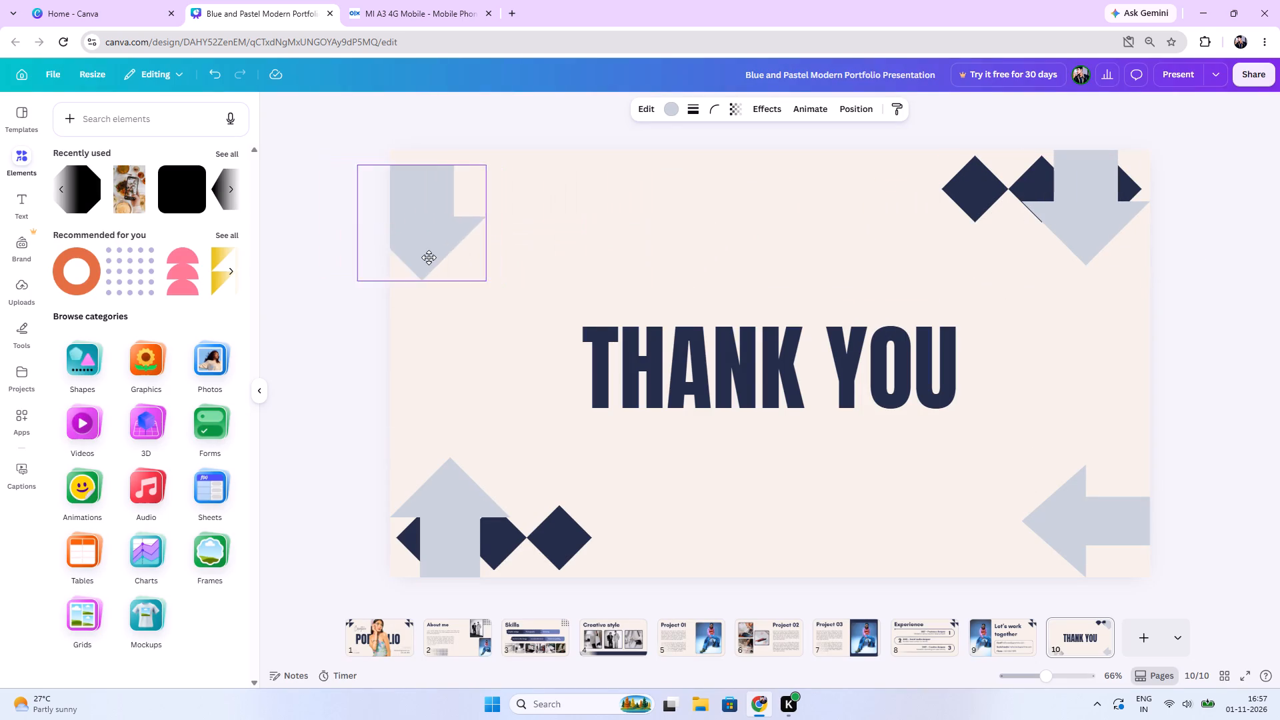
{"action": "left_click_drag", "start_coordinate": [429, 257], "coordinate": [450, 250]}
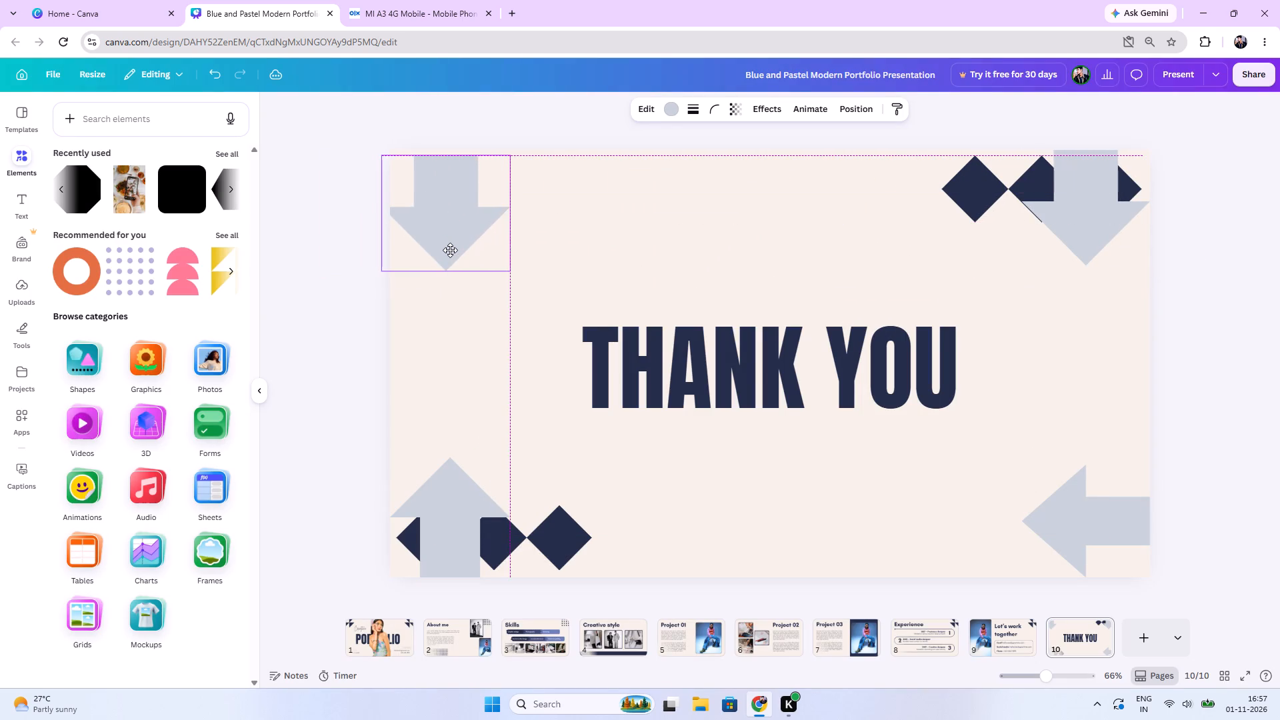
{"action": "left_click_drag", "start_coordinate": [450, 250], "coordinate": [460, 247]}
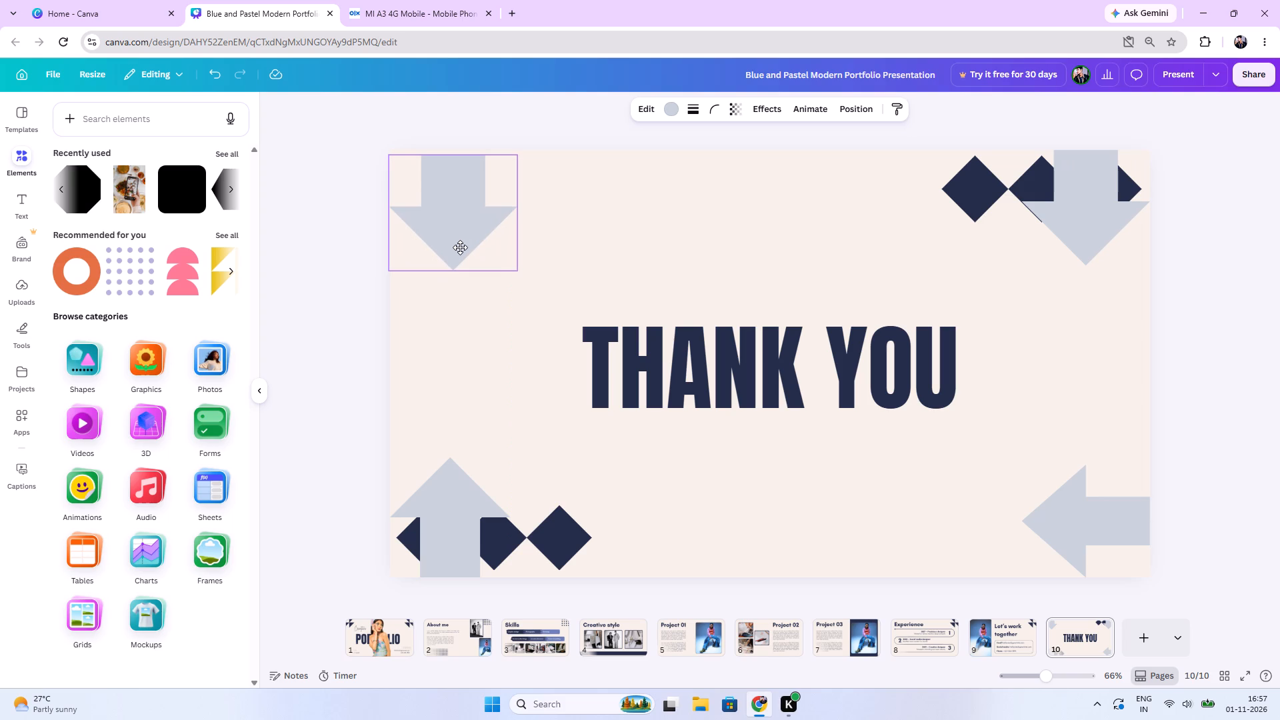
{"action": "left_click_drag", "start_coordinate": [460, 247], "coordinate": [460, 245]}
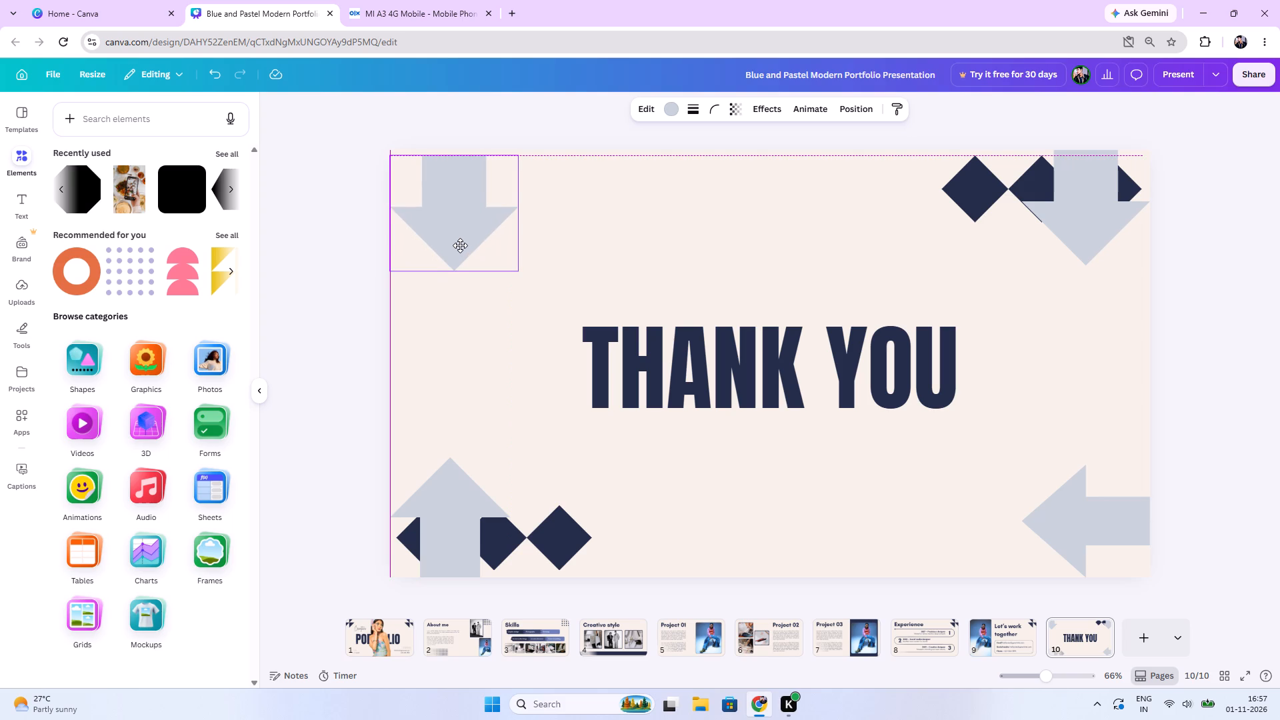
{"action": "left_click_drag", "start_coordinate": [460, 245], "coordinate": [460, 243]}
Delete the row of three diamonds behind the up arrow in the page's bottom-left corner.
{"action": "left_click", "coordinate": [503, 383]}
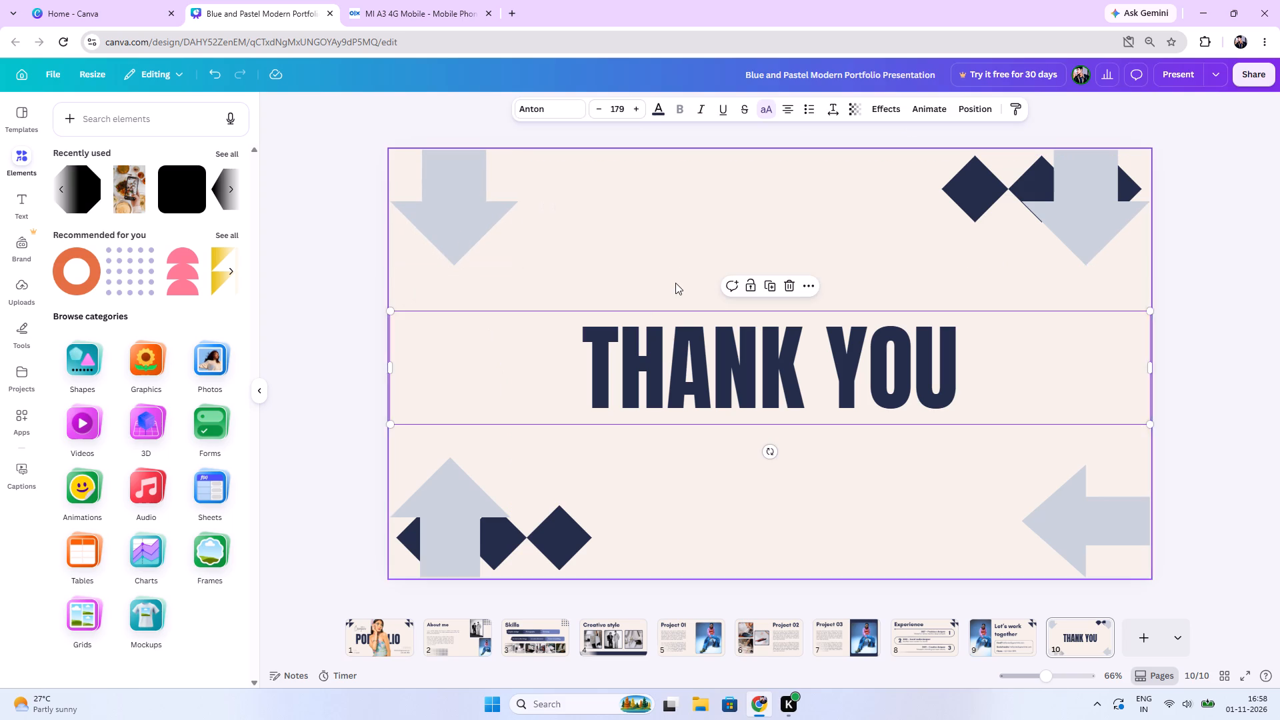
{"action": "left_click", "coordinate": [675, 283]}
{"action": "left_click", "coordinate": [646, 525]}
{"action": "left_click", "coordinate": [575, 537]}
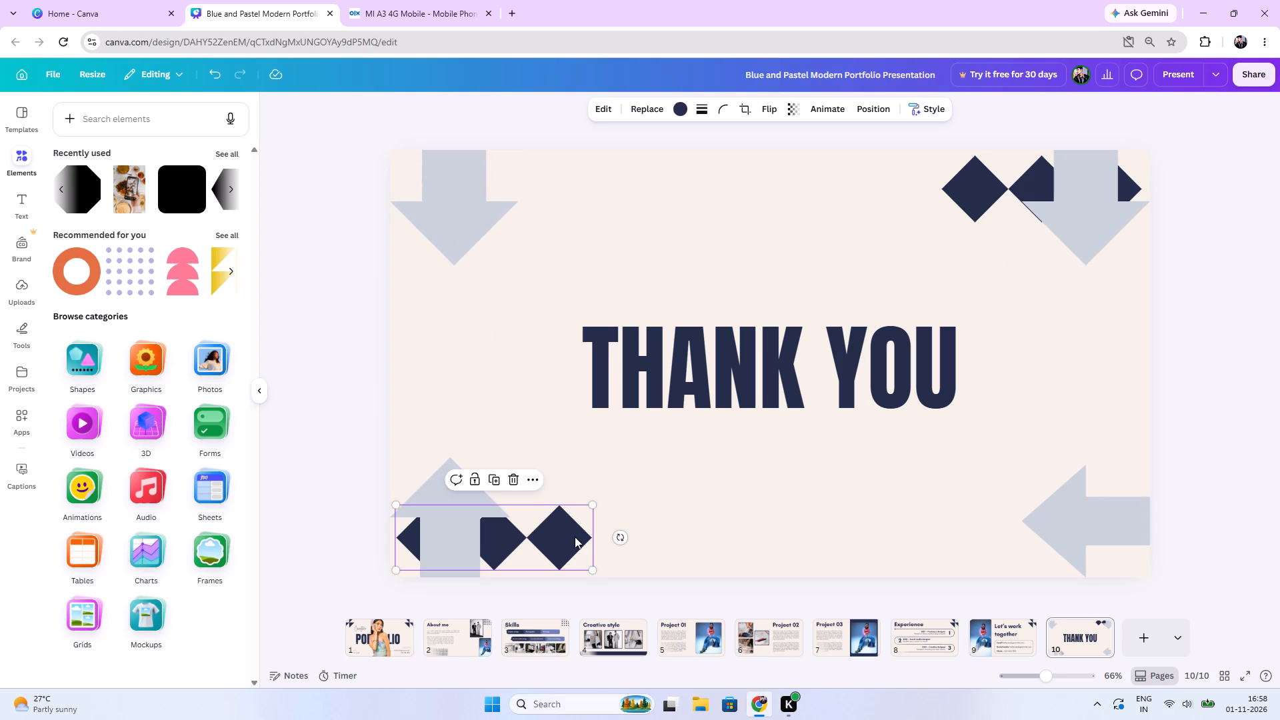
{"action": "key", "text": "Delete"}
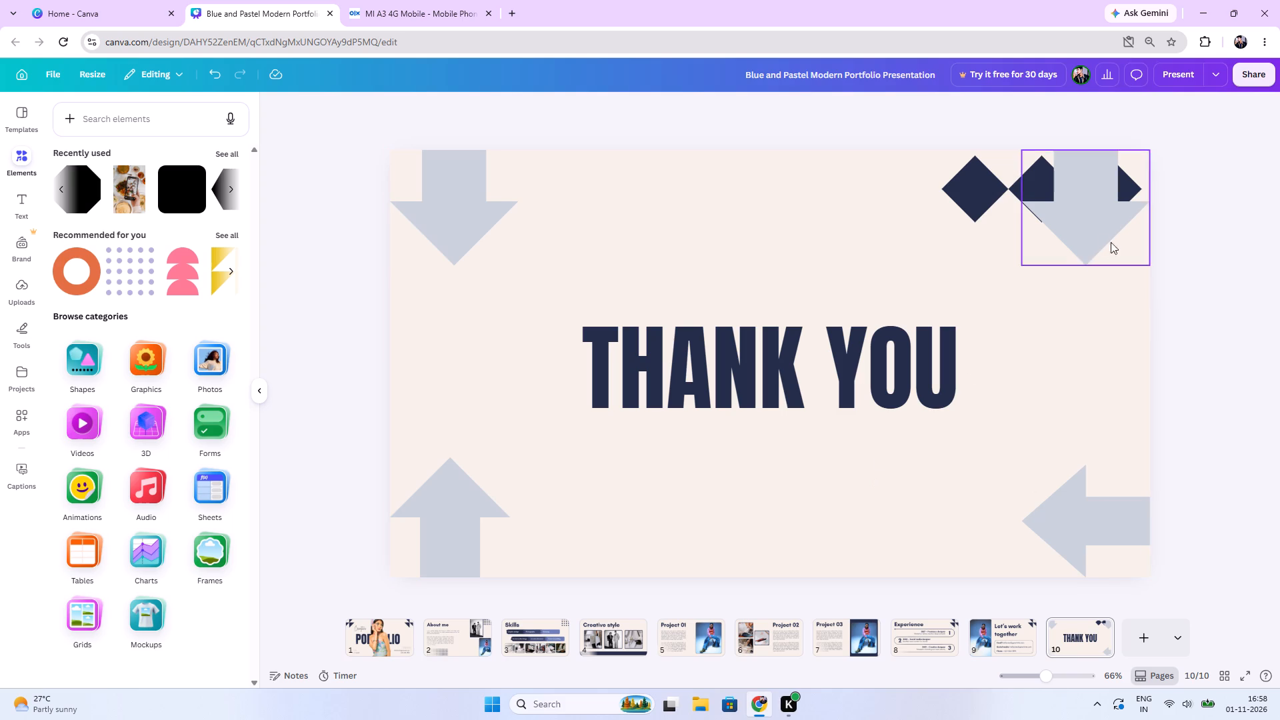
Delete the row of dark diamonds behind the down arrow in the page's top-right corner.
{"action": "left_click", "coordinate": [998, 191]}
{"action": "key", "text": "Delete"}
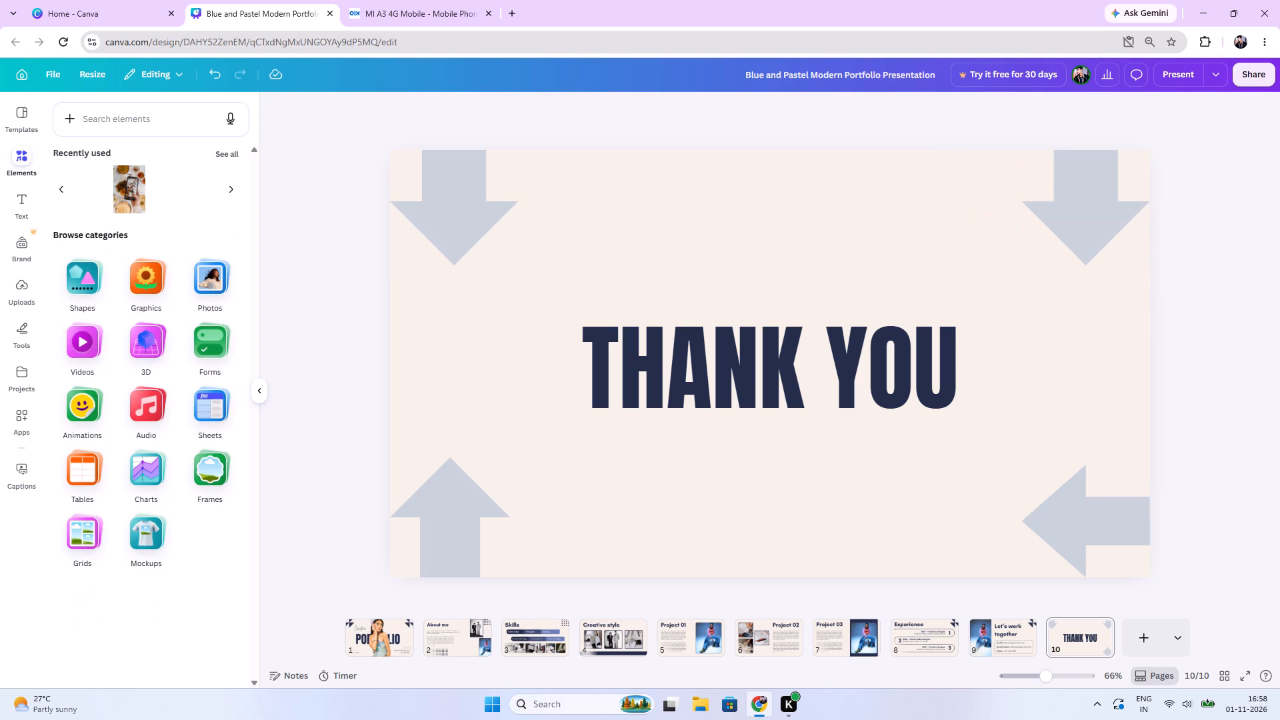
Scale the THANK YOU heading down slightly from both upper corners to font size 176.
{"action": "left_click", "coordinate": [841, 365]}
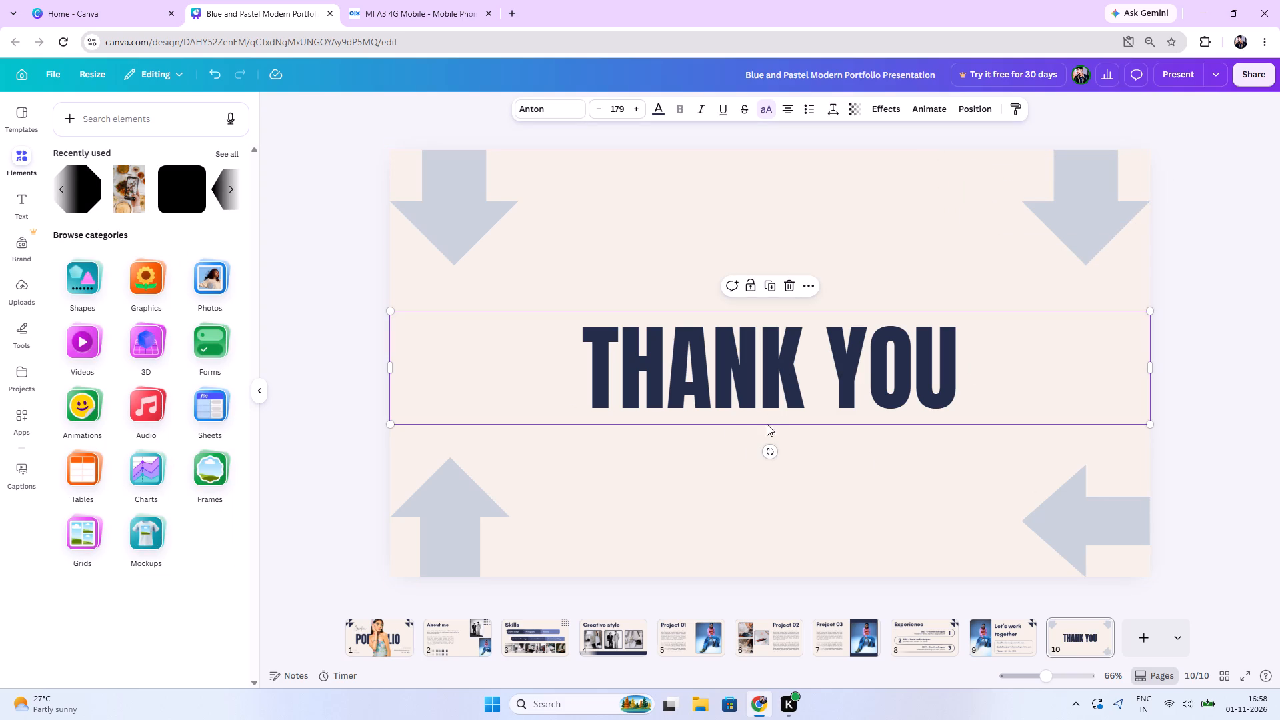
{"action": "left_click_drag", "start_coordinate": [1152, 309], "coordinate": [1152, 315]}
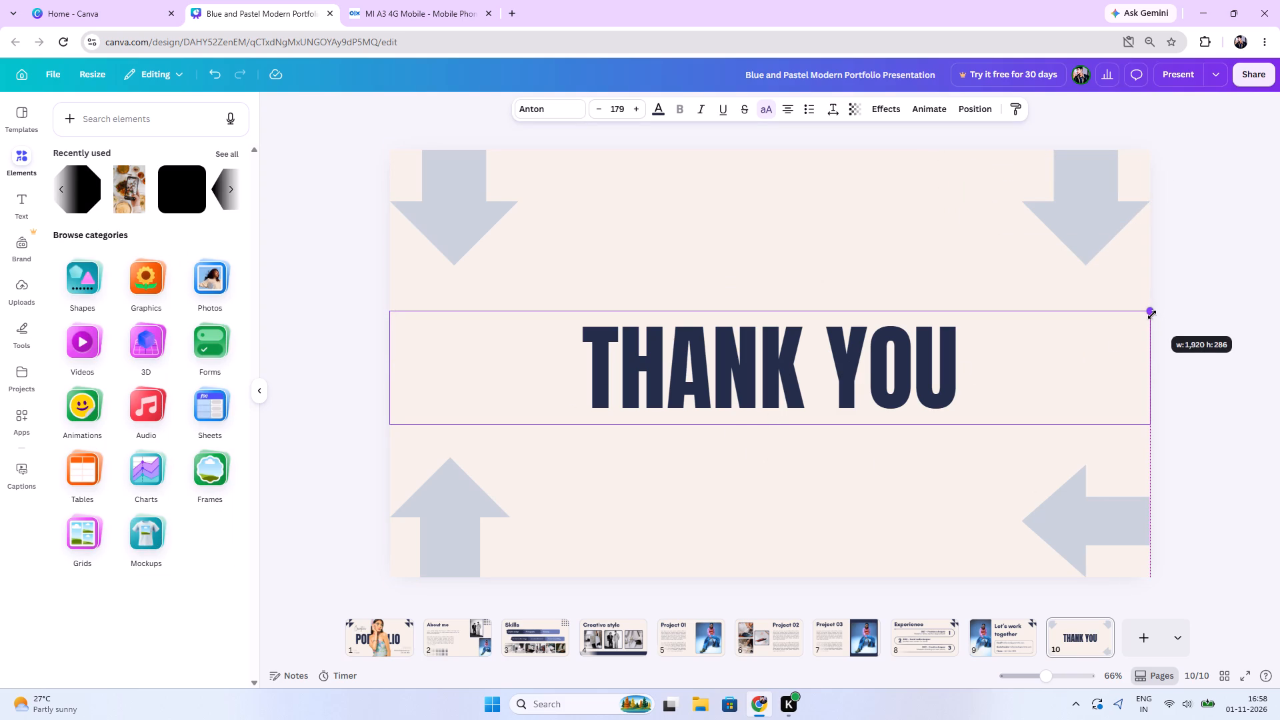
{"action": "left_click_drag", "start_coordinate": [1152, 315], "coordinate": [1148, 318]}
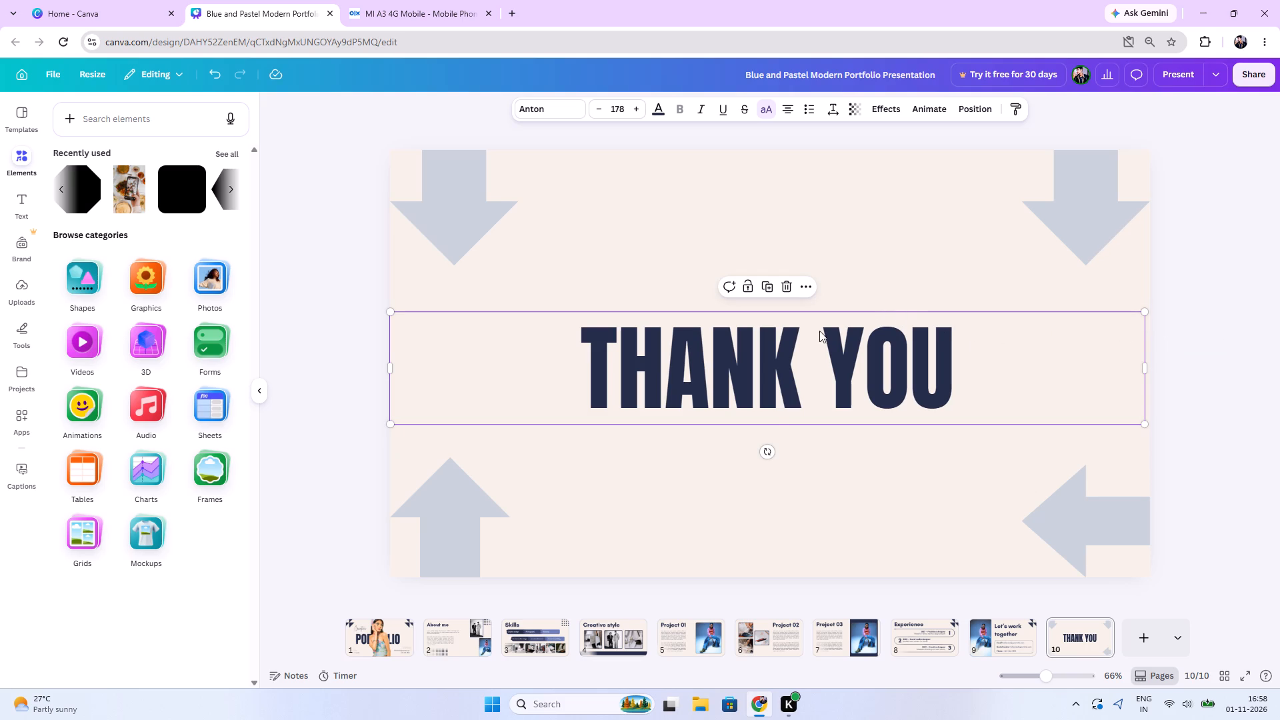
{"action": "left_click", "coordinate": [733, 379]}
{"action": "left_click", "coordinate": [499, 370]}
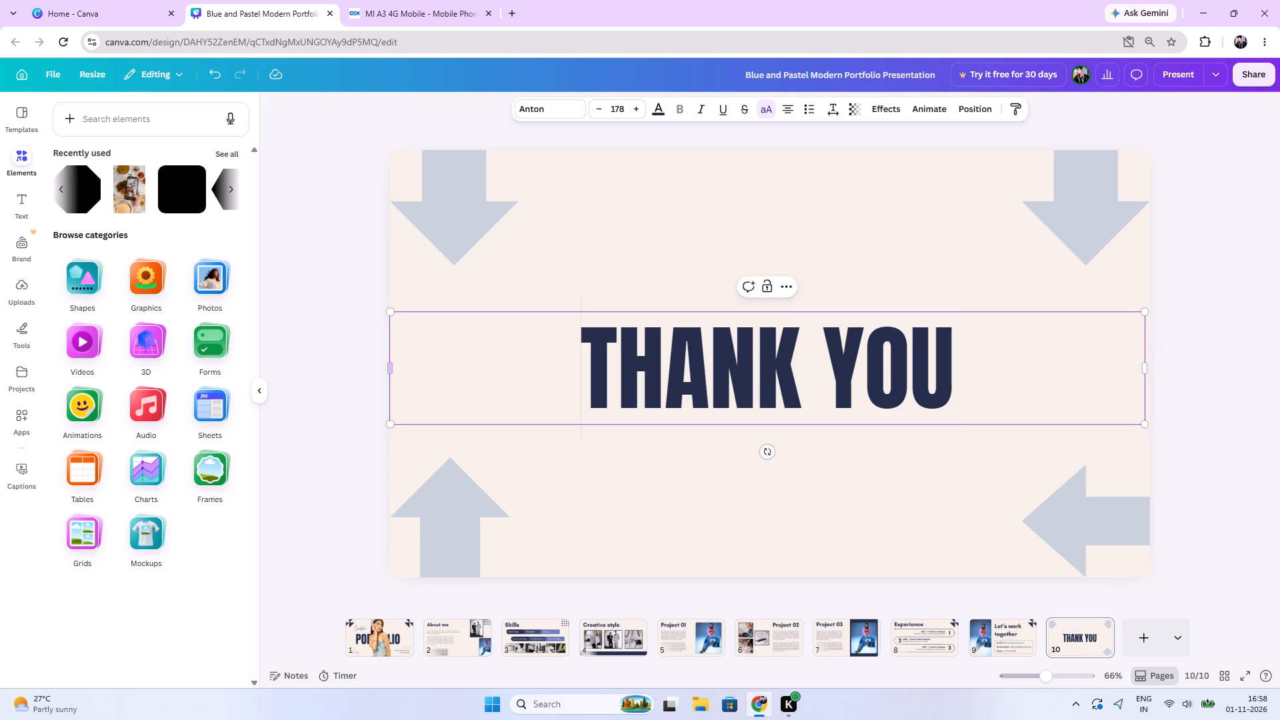
{"action": "left_click", "coordinate": [391, 316]}
{"action": "left_click_drag", "start_coordinate": [388, 314], "coordinate": [395, 314]}
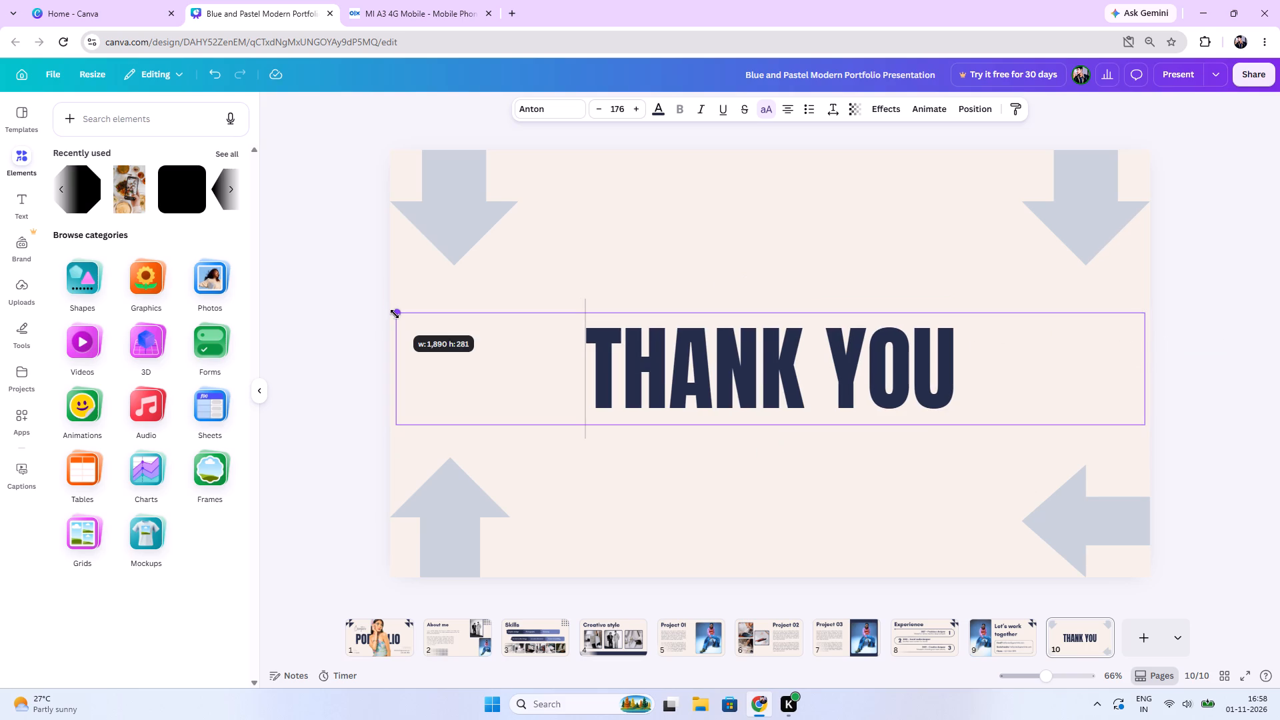
{"action": "left_click_drag", "start_coordinate": [395, 314], "coordinate": [395, 313]}
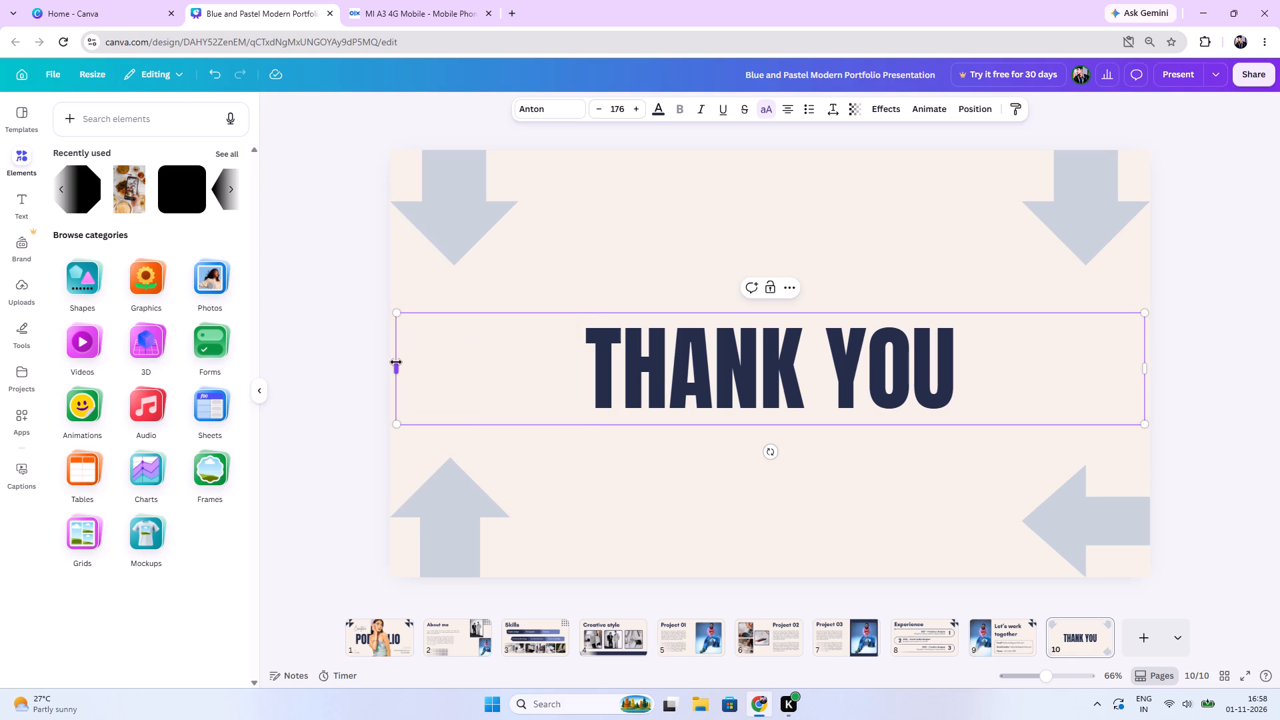
Narrow the THANK YOU text box to fit closely around its words and centre it on the page.
{"action": "left_click_drag", "start_coordinate": [396, 365], "coordinate": [730, 363]}
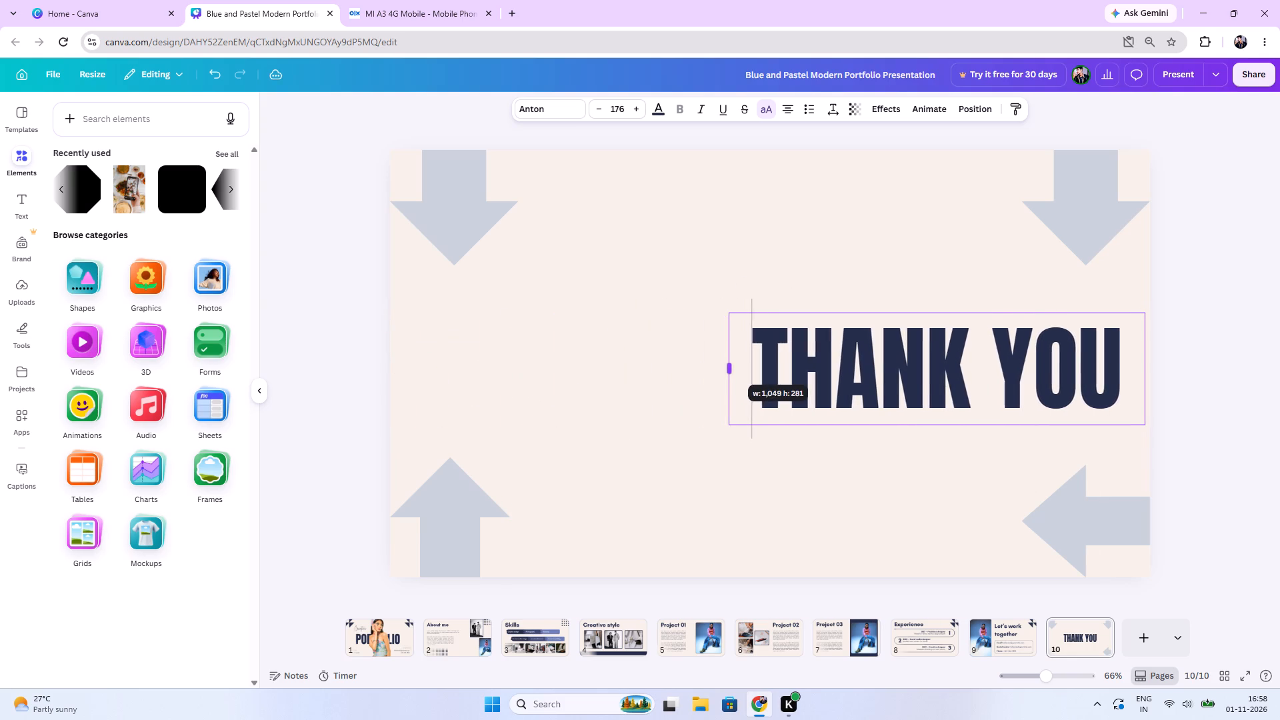
{"action": "left_click_drag", "start_coordinate": [730, 363], "coordinate": [760, 364]}
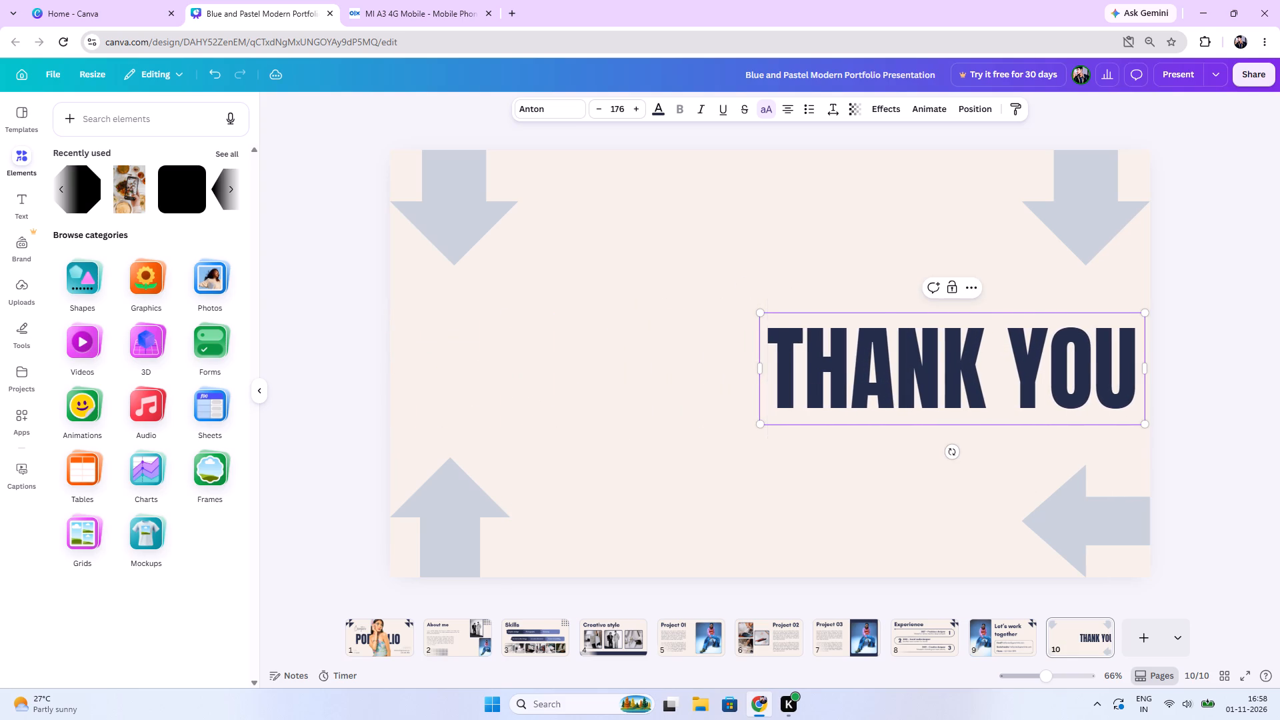
{"action": "left_click_drag", "start_coordinate": [954, 312], "coordinate": [777, 309]}
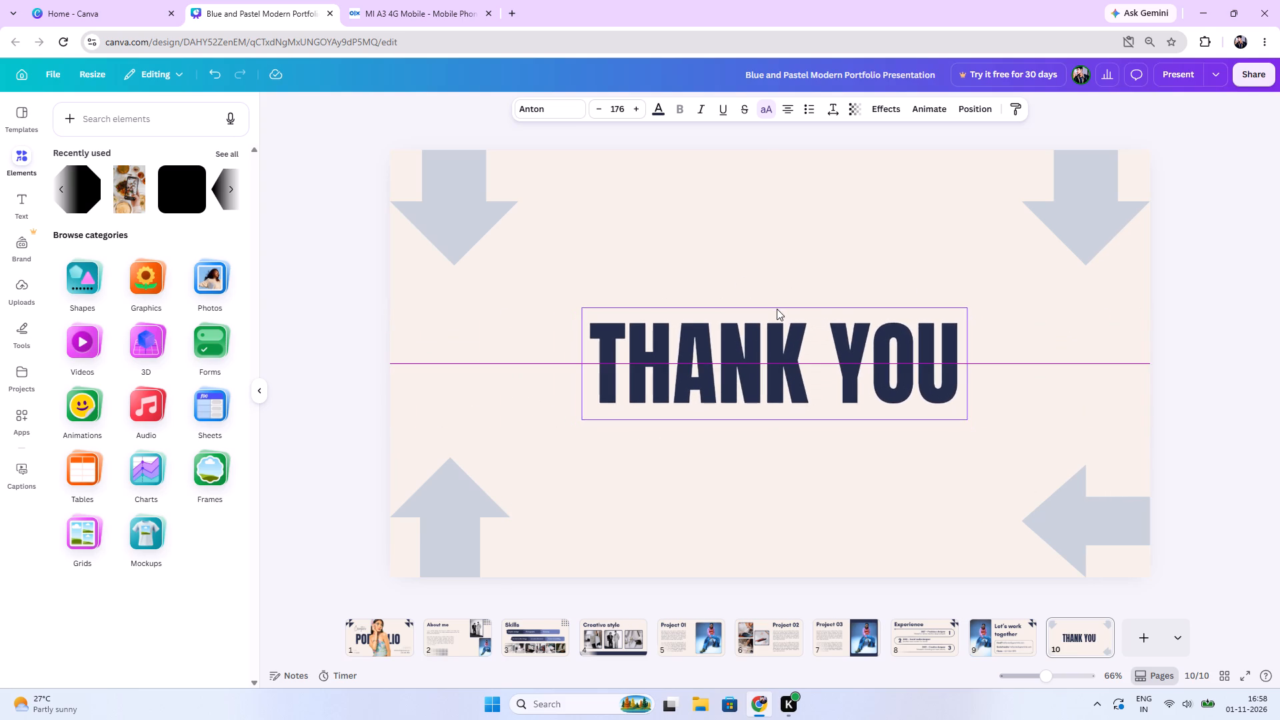
{"action": "left_click_drag", "start_coordinate": [777, 309], "coordinate": [773, 308]}
{"action": "left_click", "coordinate": [859, 507]}
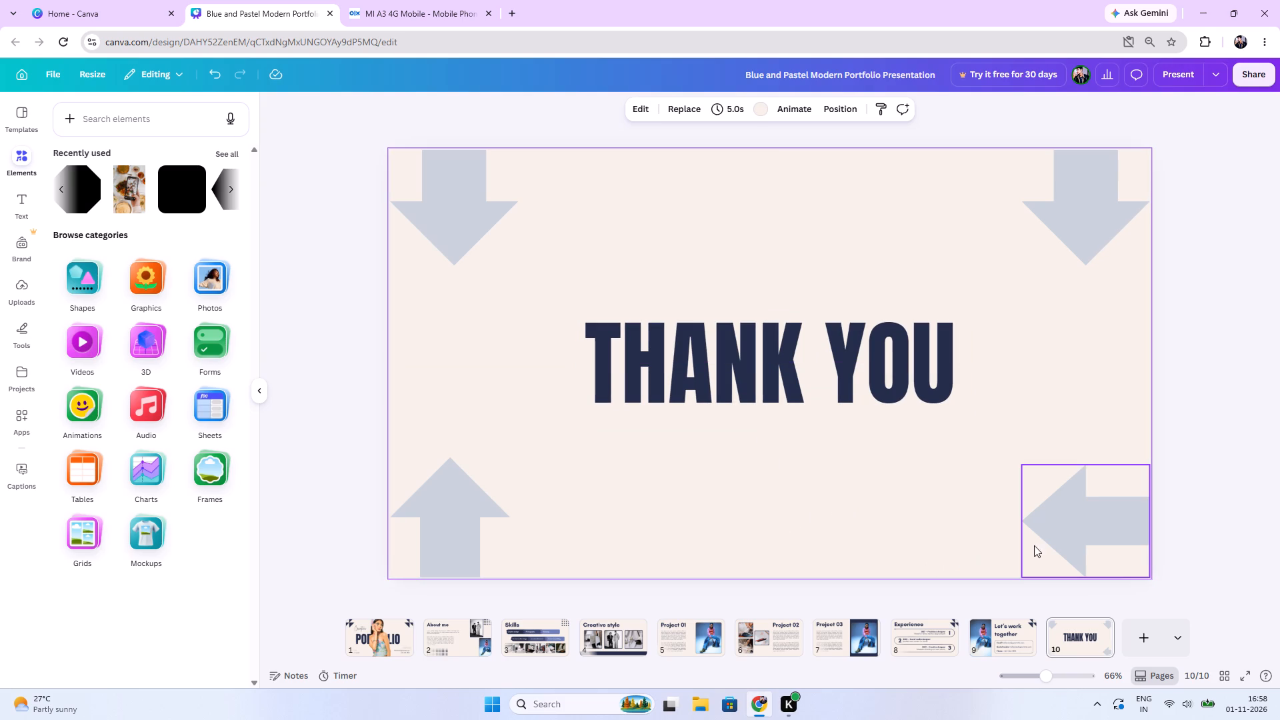
Delete the left-pointing arrow from the page's bottom-right corner.
{"action": "left_click", "coordinate": [1054, 533]}
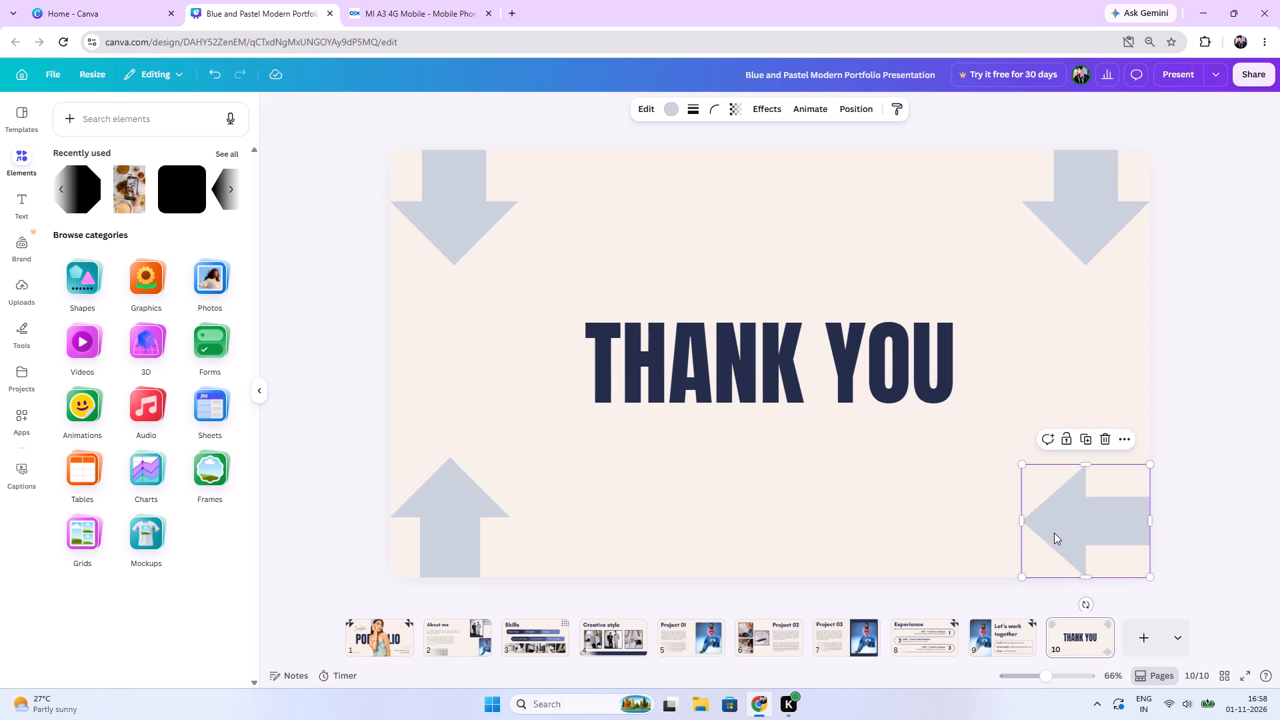
{"action": "key", "text": "Delete"}
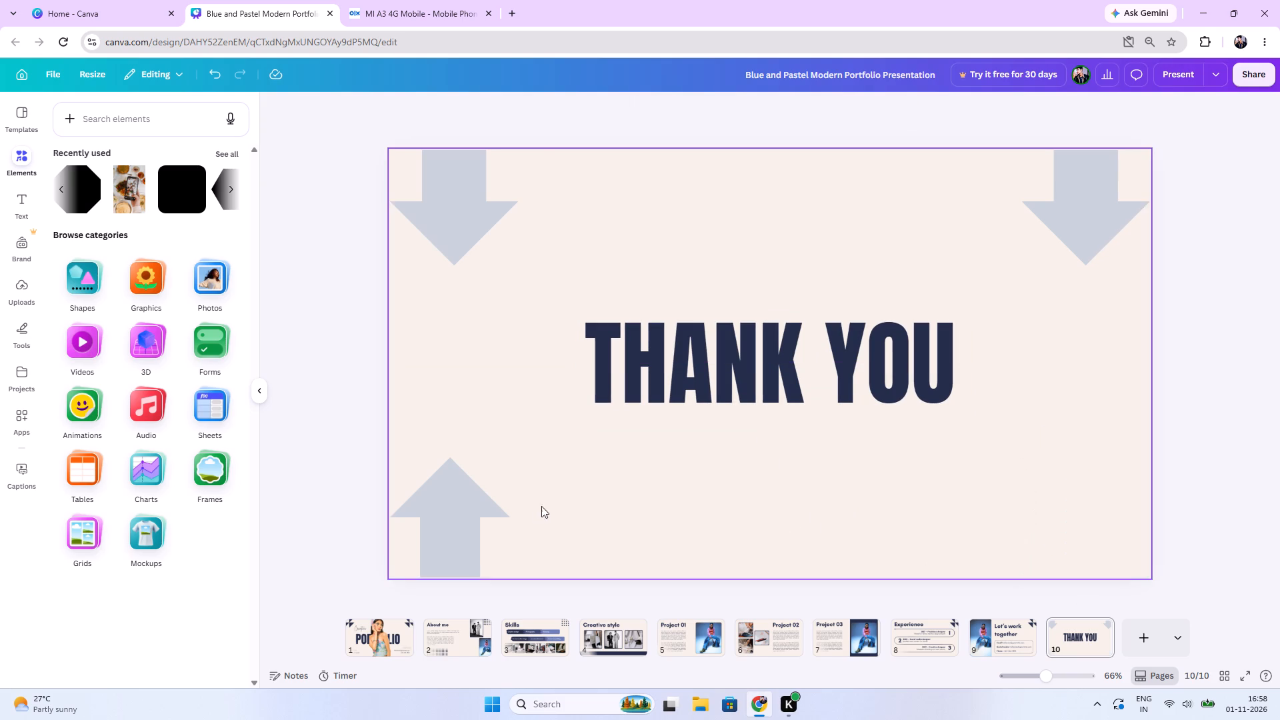
Copy the bottom-left up arrow and place the copy in the page's bottom-right corner, level with the original.
{"action": "left_click", "coordinate": [482, 503]}
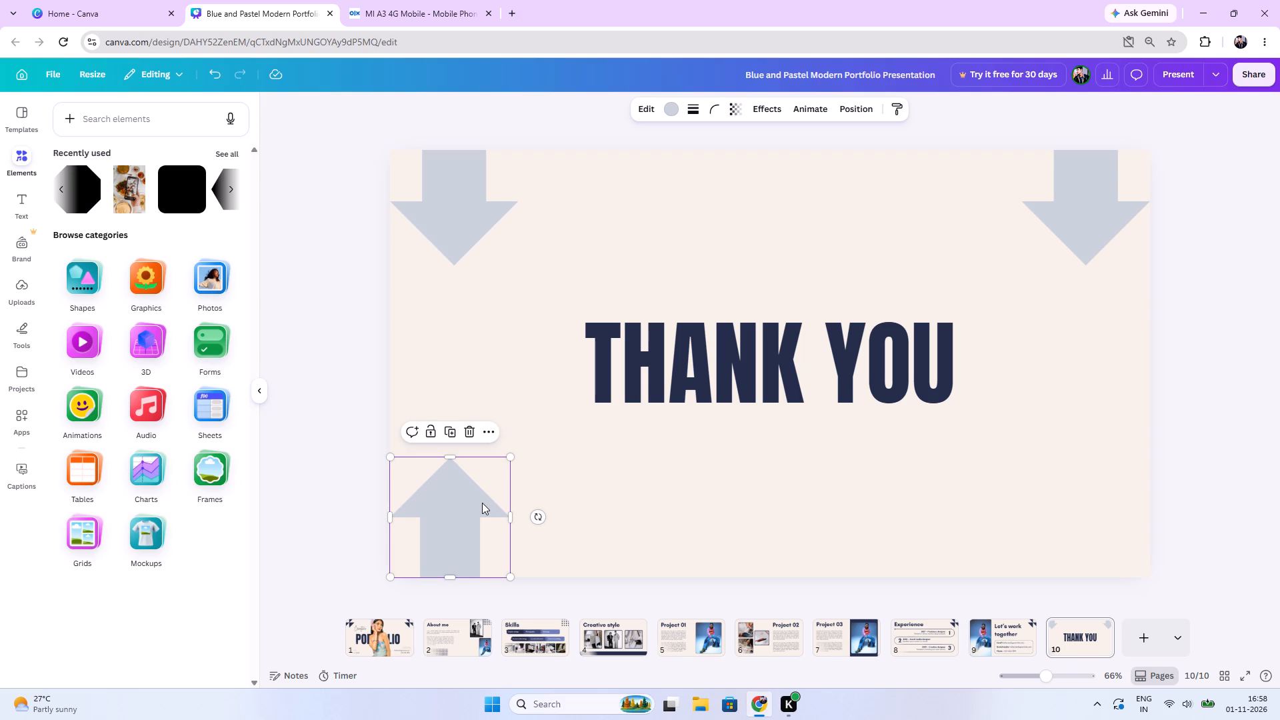
{"action": "key", "text": "ctrl+c"}
{"action": "key", "text": "ctrl+v"}
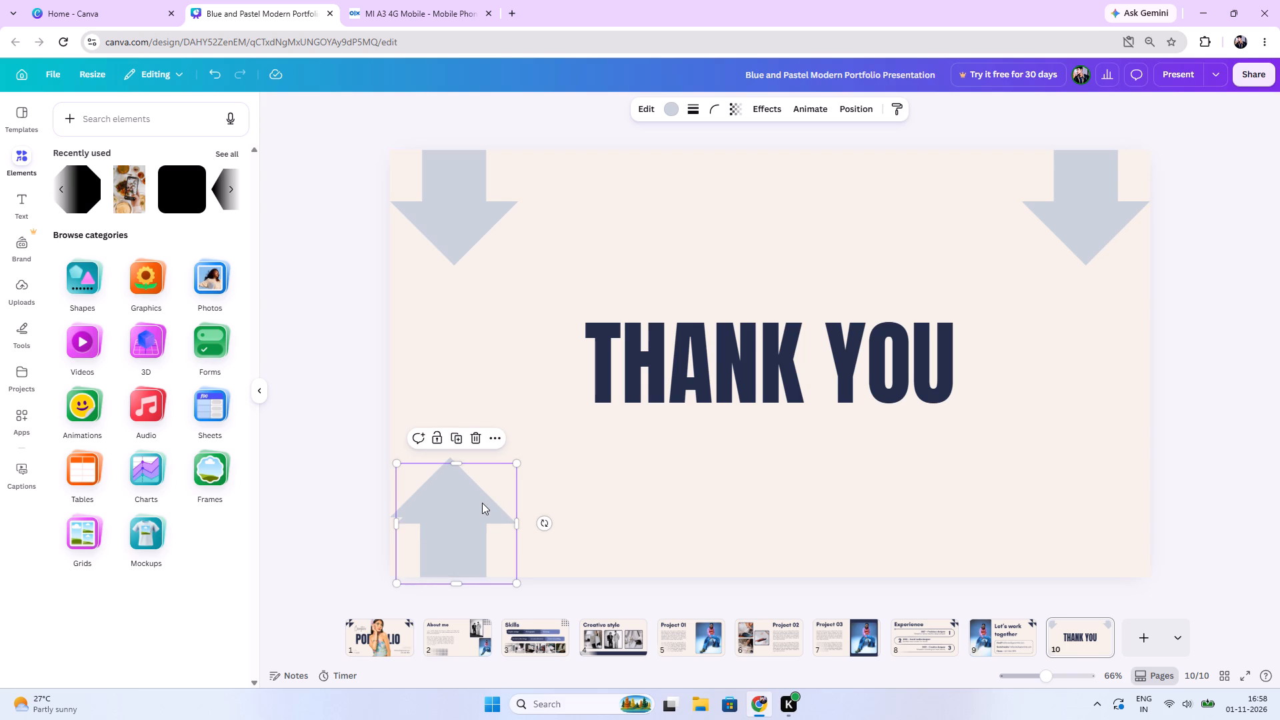
{"action": "left_click_drag", "start_coordinate": [482, 503], "coordinate": [1133, 499]}
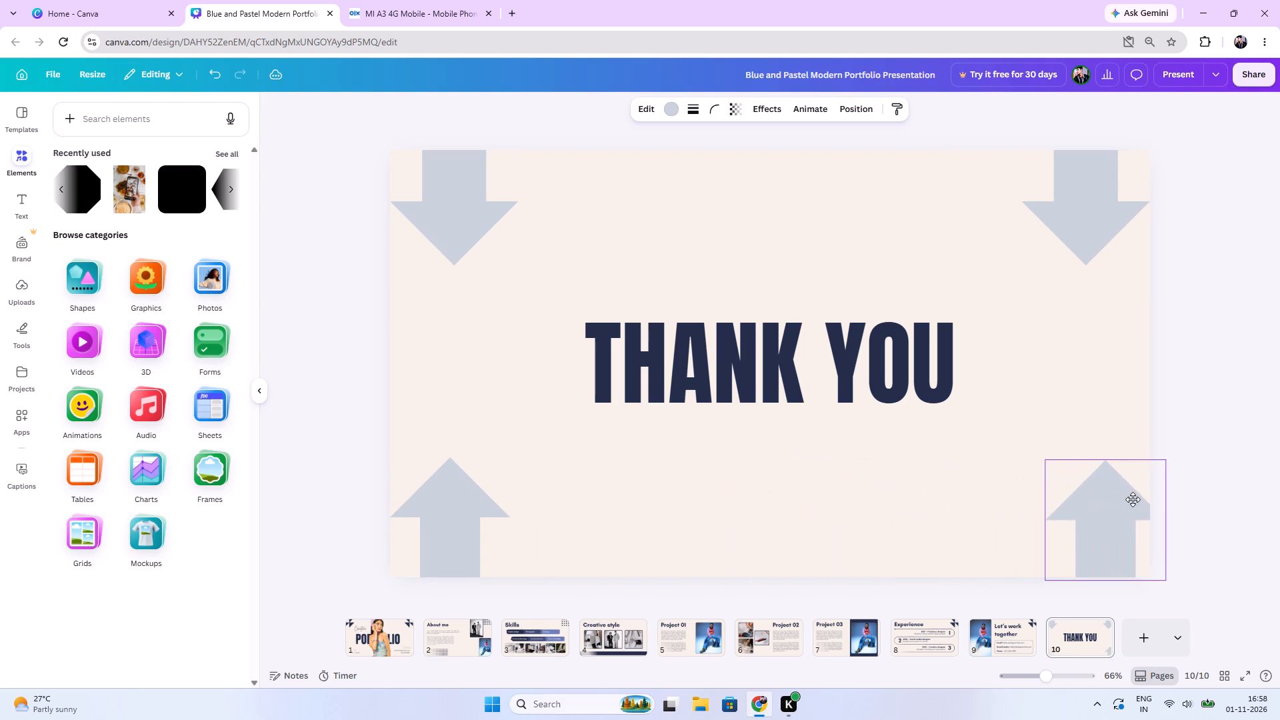
{"action": "left_click_drag", "start_coordinate": [1133, 499], "coordinate": [1119, 499]}
{"action": "left_click", "coordinate": [969, 507]}
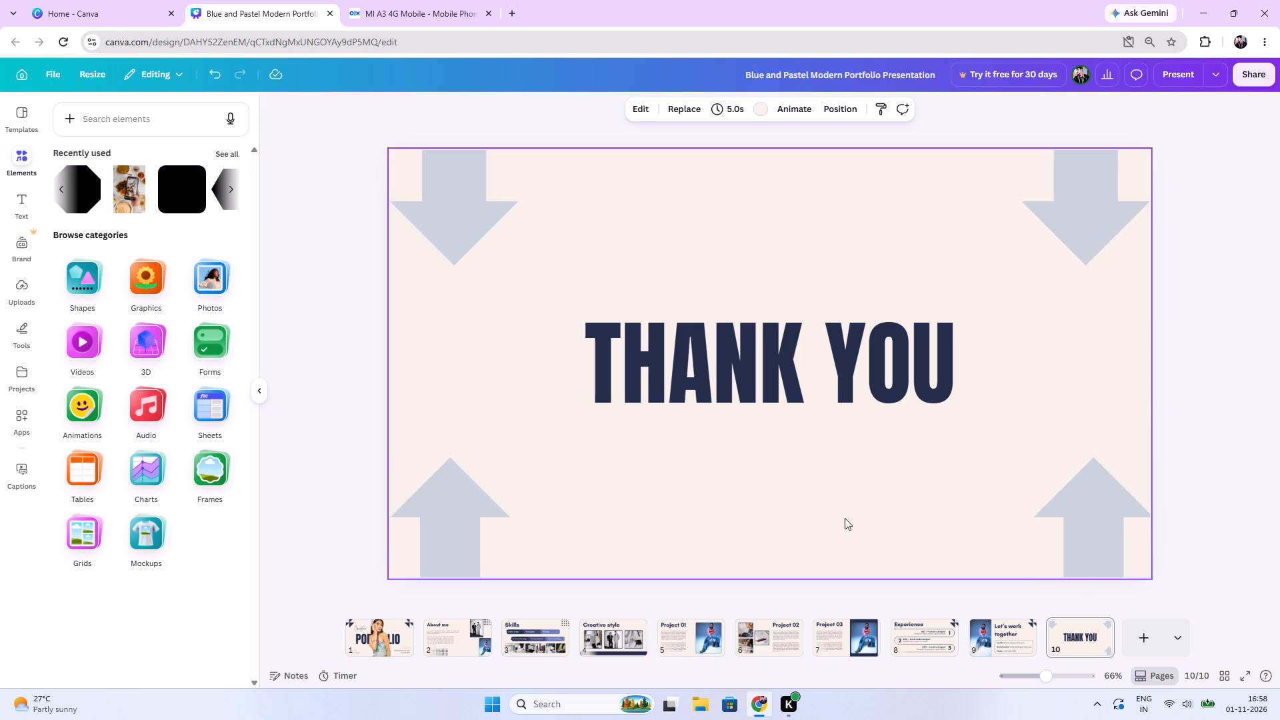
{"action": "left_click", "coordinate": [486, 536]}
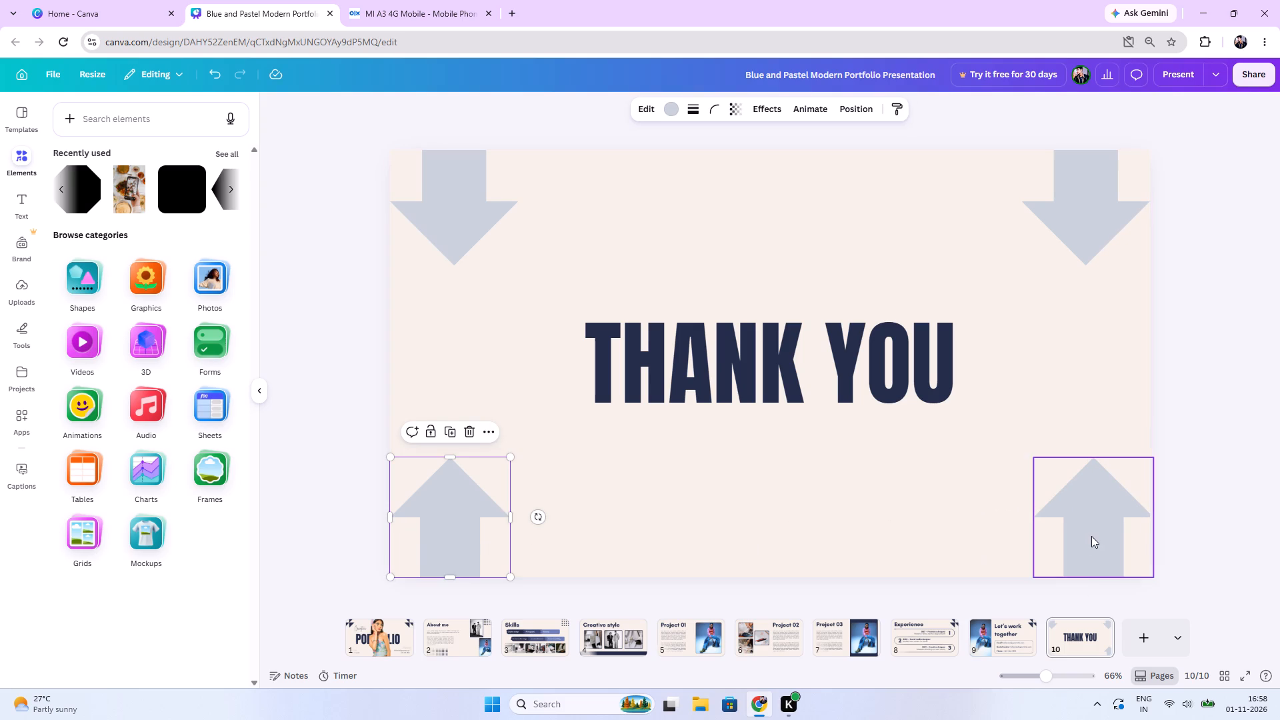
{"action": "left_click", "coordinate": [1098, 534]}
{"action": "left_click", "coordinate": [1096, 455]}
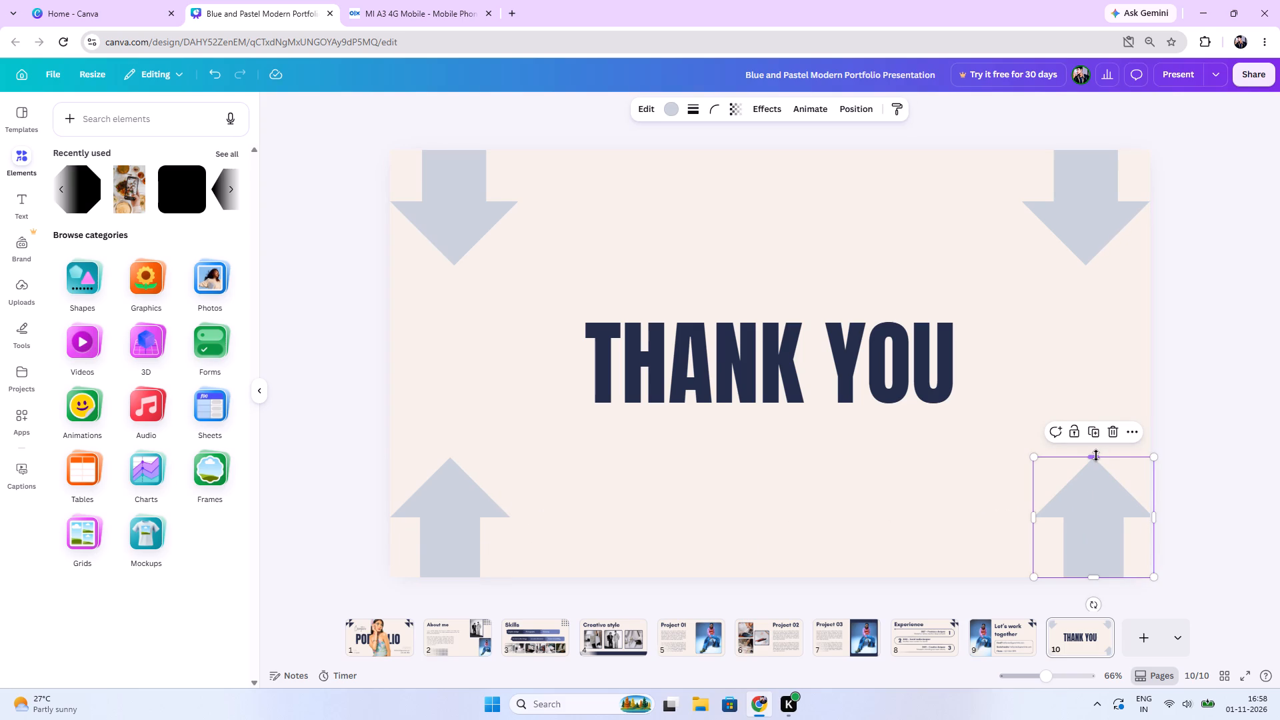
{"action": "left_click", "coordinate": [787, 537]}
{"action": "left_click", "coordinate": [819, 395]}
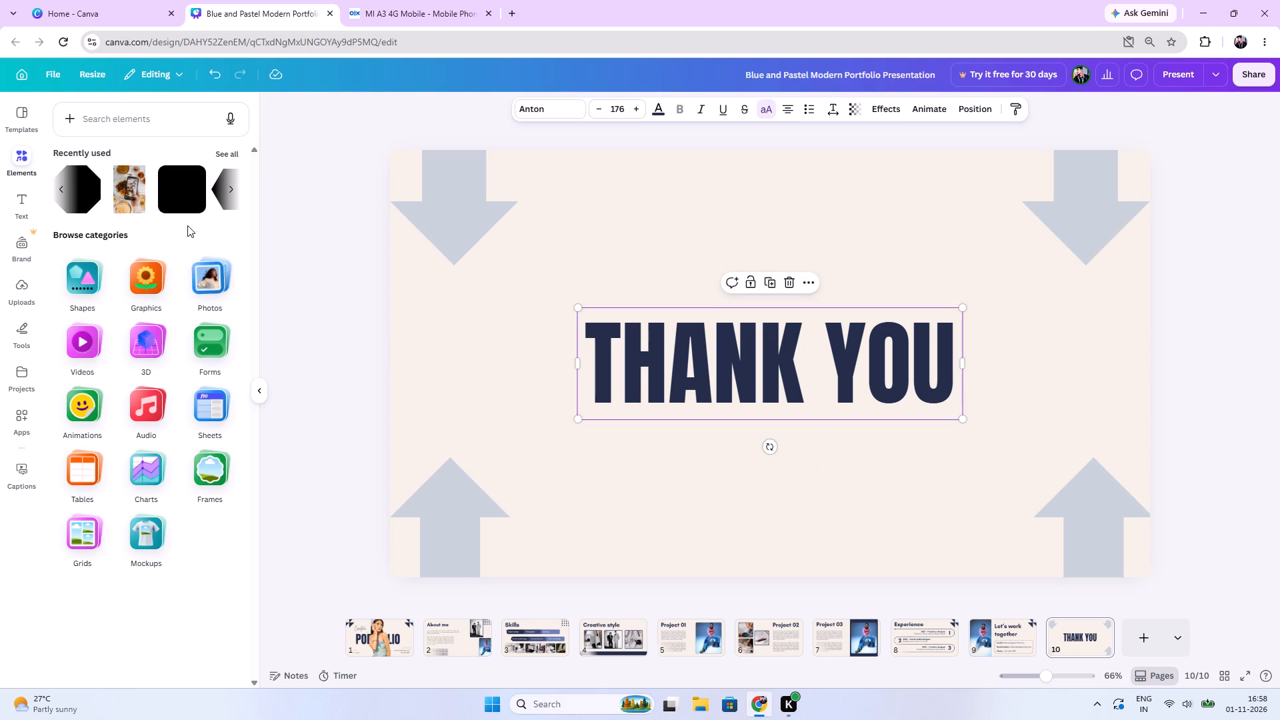
Add a left-pointing arrow from the recently used shapes and place it against the page's right edge, level with the heading.
{"action": "left_click", "coordinate": [233, 193]}
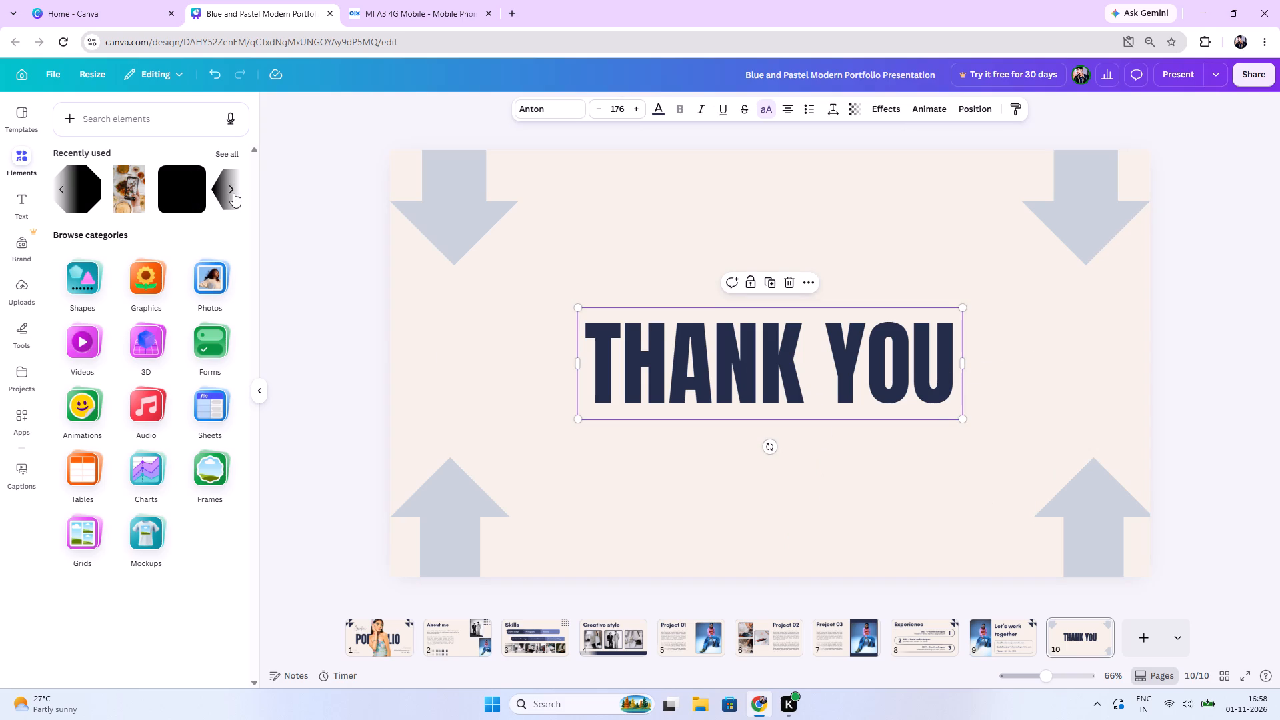
{"action": "left_click", "coordinate": [61, 191]}
{"action": "left_click", "coordinate": [61, 191]}
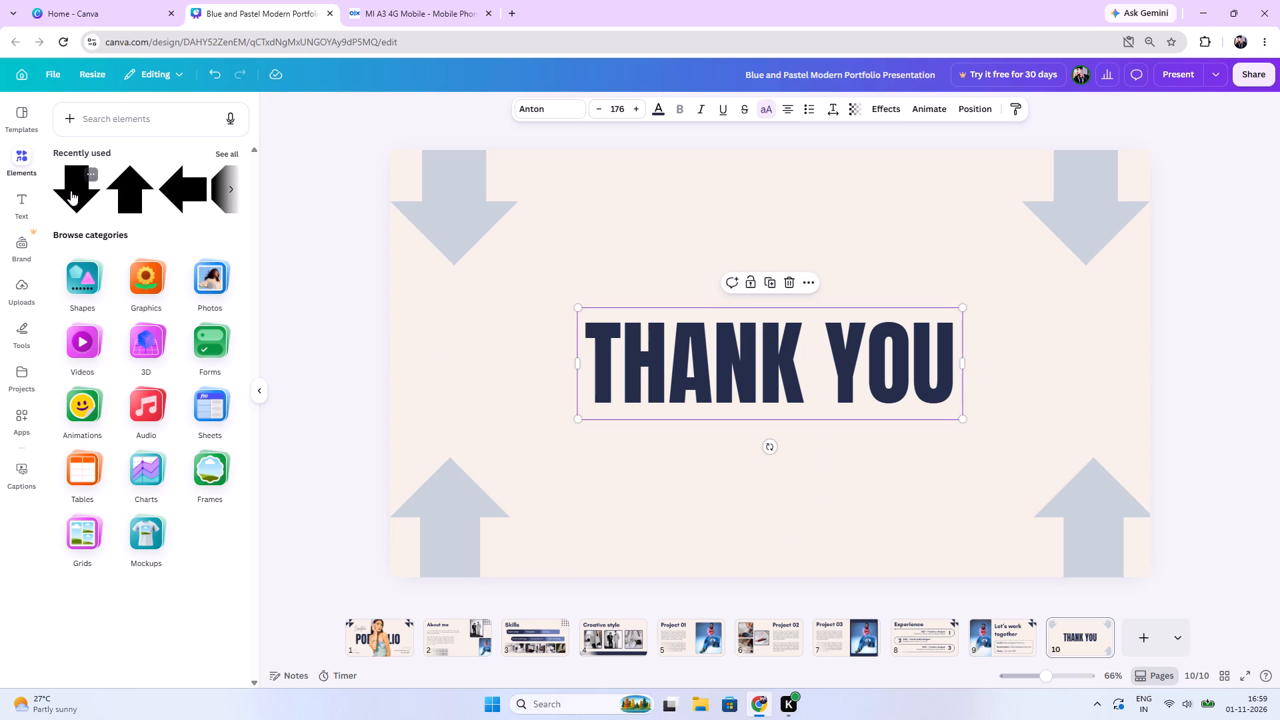
{"action": "left_click", "coordinate": [184, 199]}
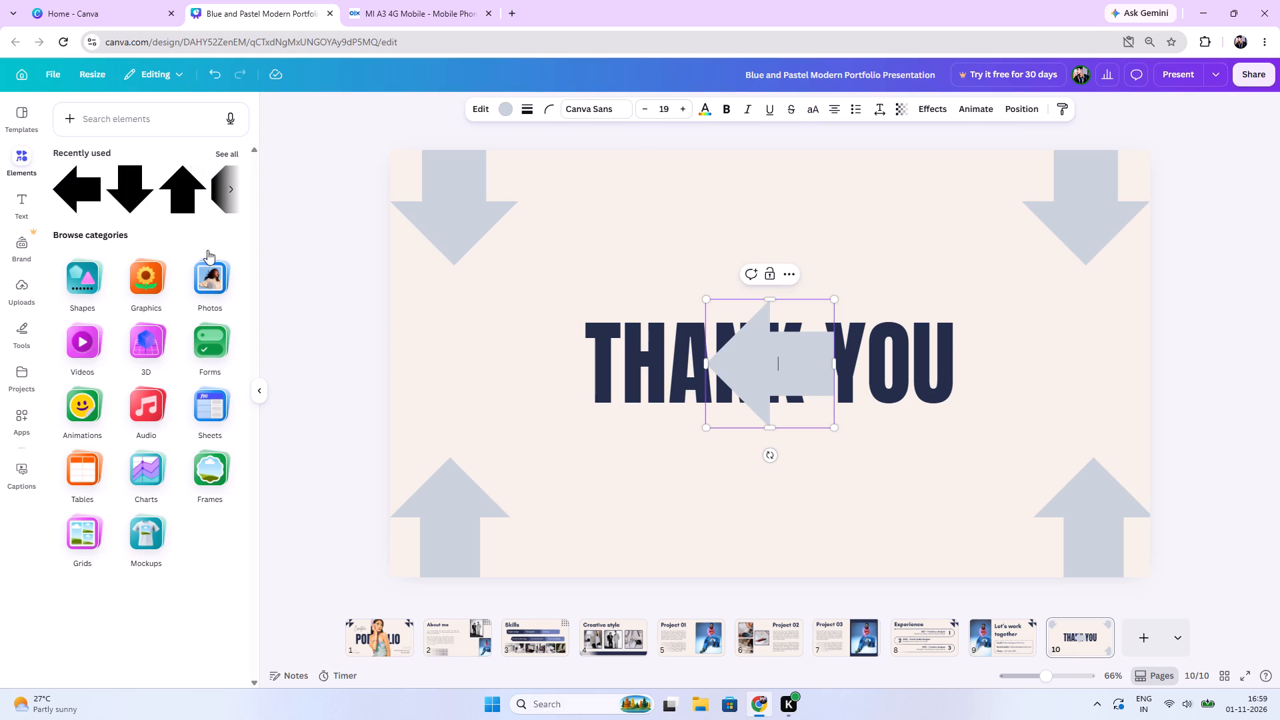
{"action": "left_click_drag", "start_coordinate": [763, 375], "coordinate": [1029, 385]}
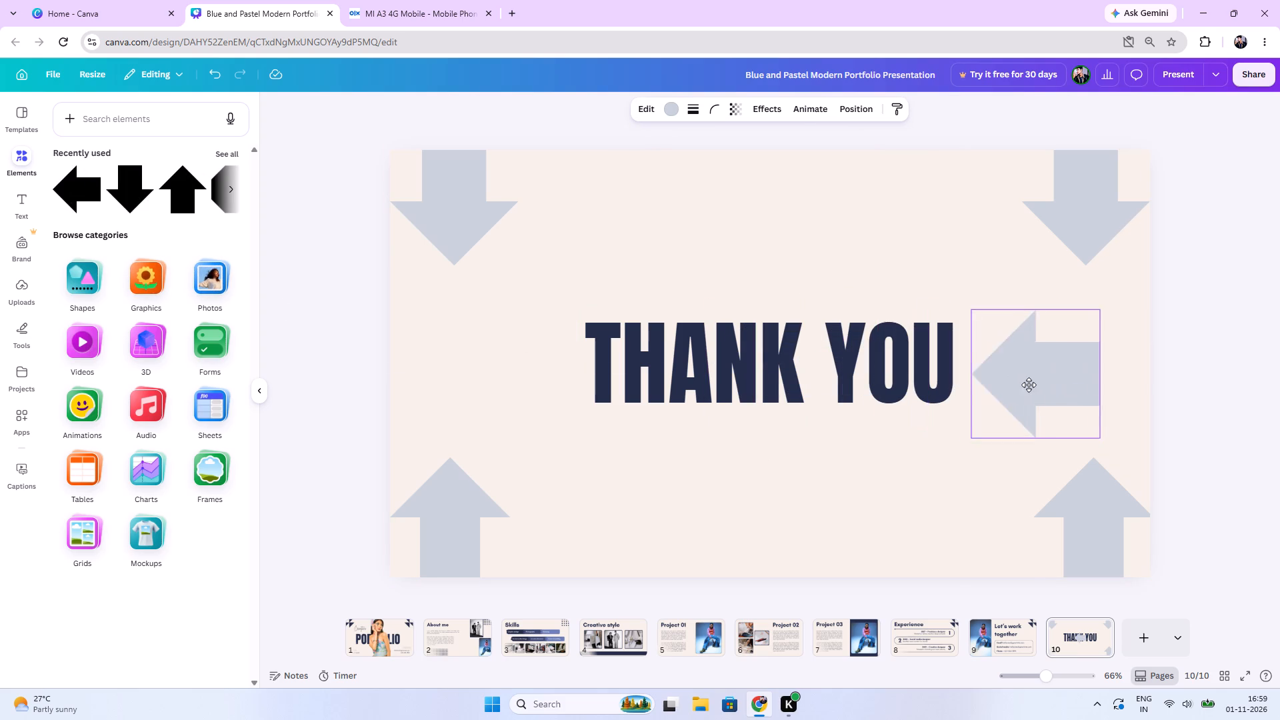
{"action": "left_click_drag", "start_coordinate": [1029, 385], "coordinate": [1071, 379]}
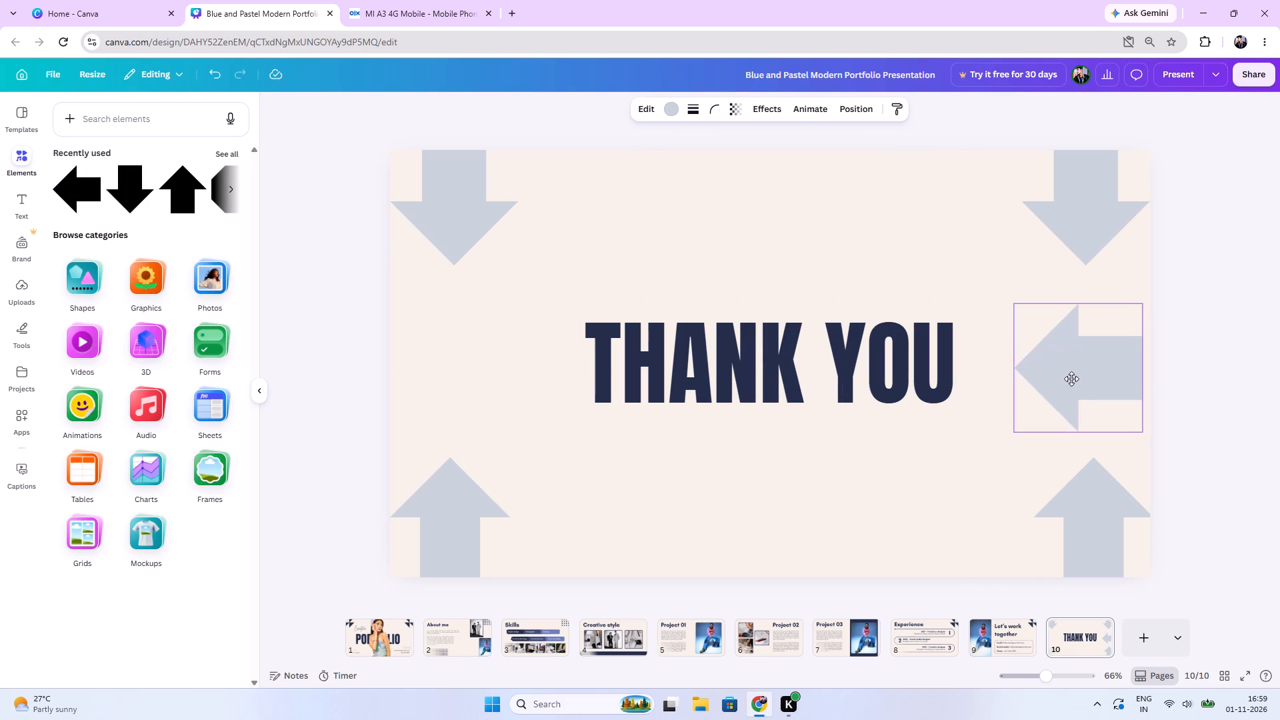
{"action": "left_click_drag", "start_coordinate": [1071, 379], "coordinate": [1077, 377]}
Stretch the new left-pointing arrow horizontally until its tip reaches the THANK YOU text box.
{"action": "left_click_drag", "start_coordinate": [1018, 367], "coordinate": [989, 367]}
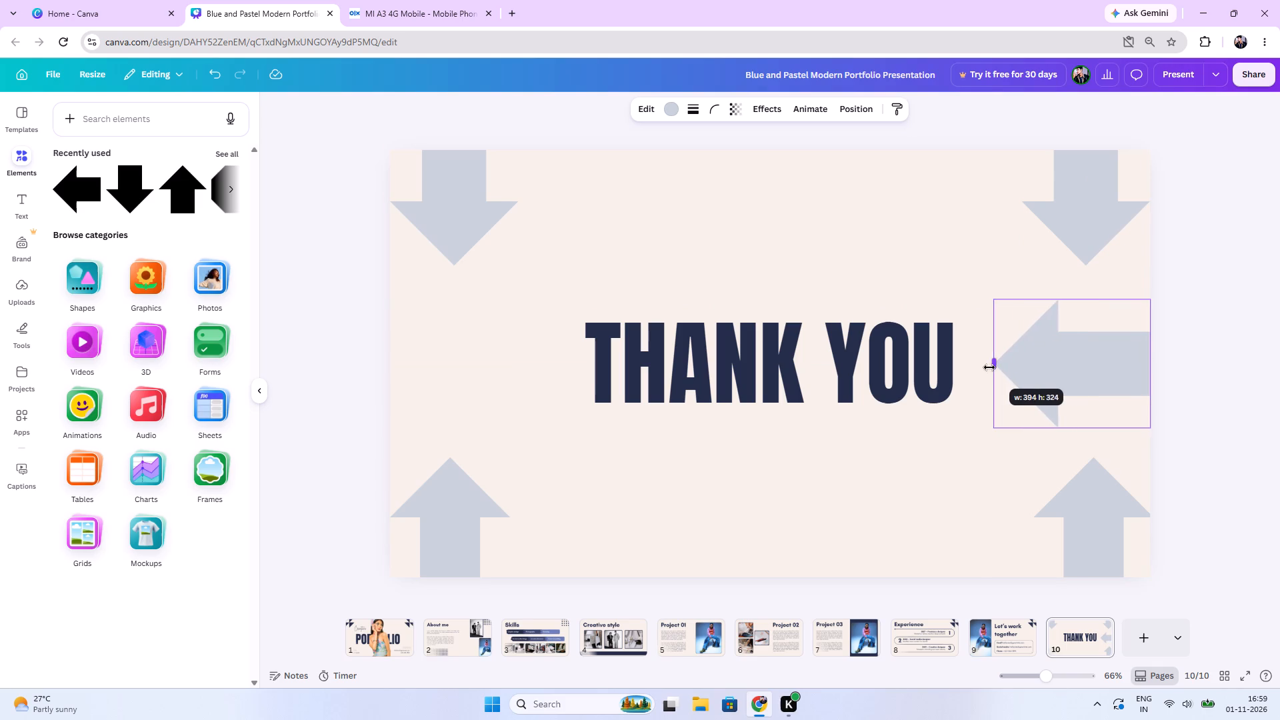
{"action": "left_click_drag", "start_coordinate": [989, 367], "coordinate": [961, 367]}
{"action": "left_click", "coordinate": [735, 459]}
Nudge the THANK YOU heading slightly left, away from the arrow tip, keeping it vertically centred.
{"action": "left_click", "coordinate": [688, 376]}
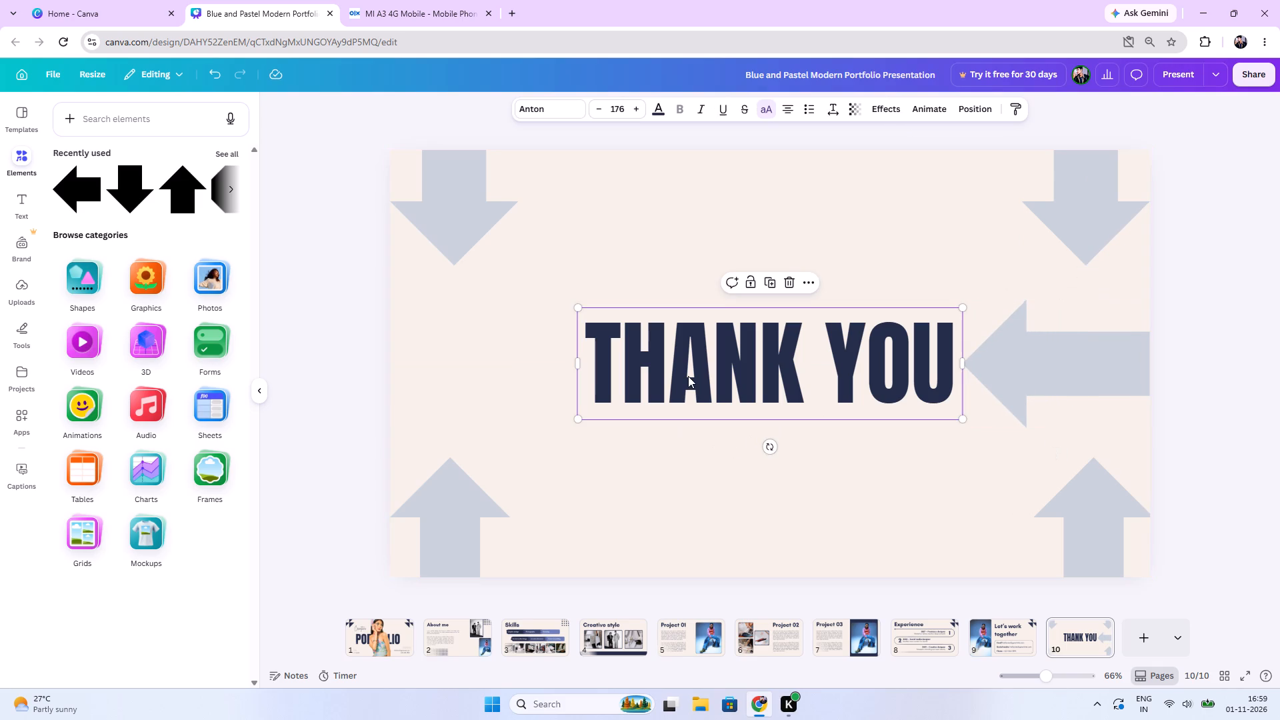
{"action": "left_click", "coordinate": [688, 376]}
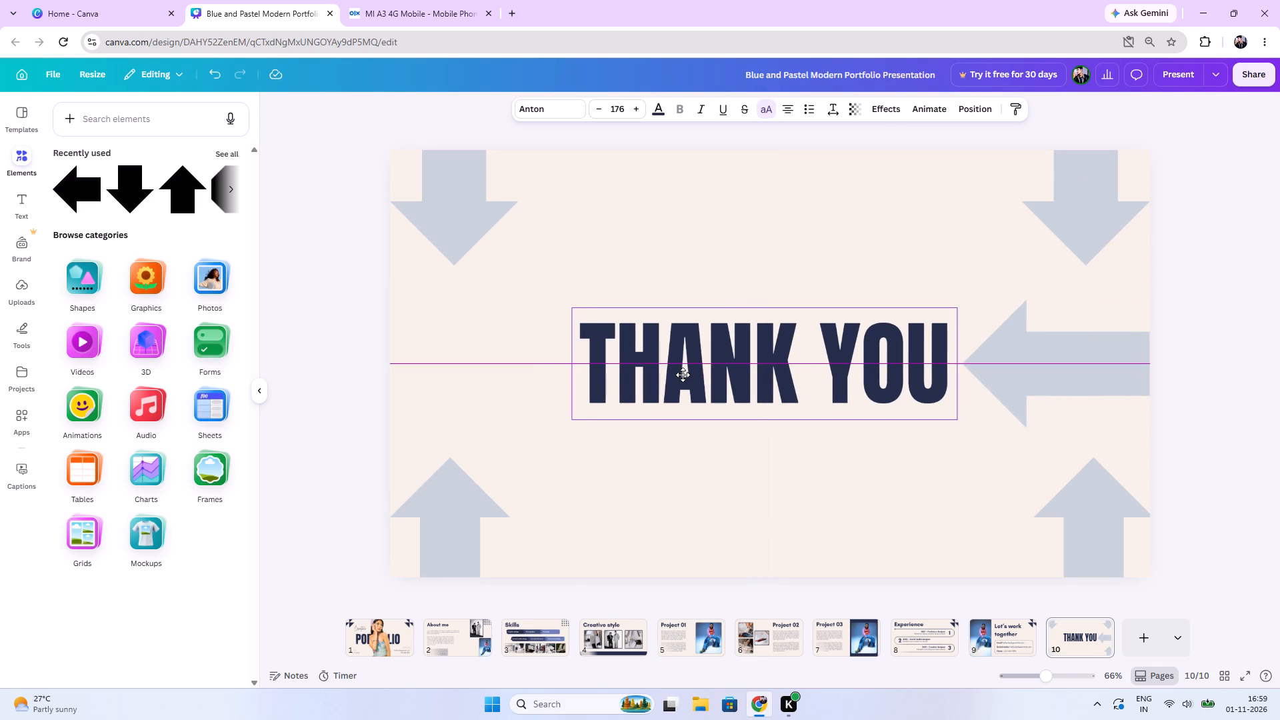
{"action": "left_click", "coordinate": [478, 374]}
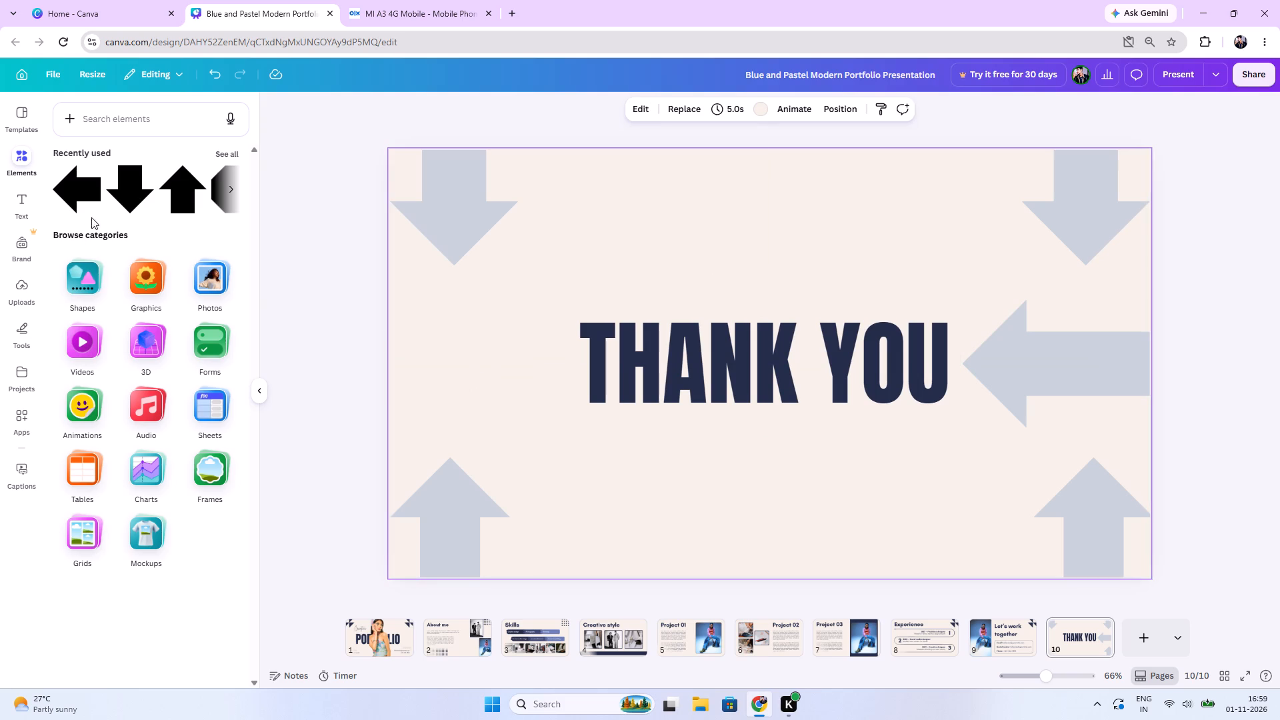
Add a recently used down arrow, shorten it slightly, and place it against the page's left edge between the two corner arrows.
{"action": "left_click", "coordinate": [229, 187]}
{"action": "left_click", "coordinate": [229, 187]}
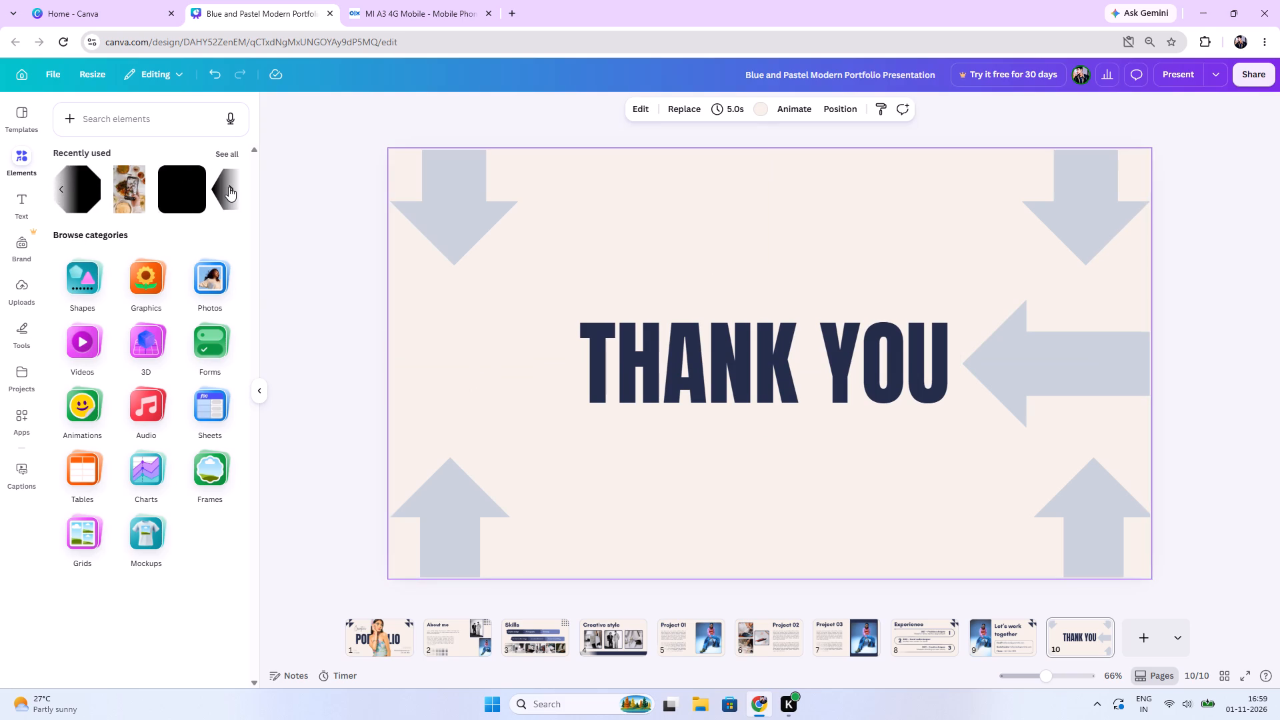
{"action": "left_click", "coordinate": [229, 187]}
{"action": "left_click", "coordinate": [215, 196]}
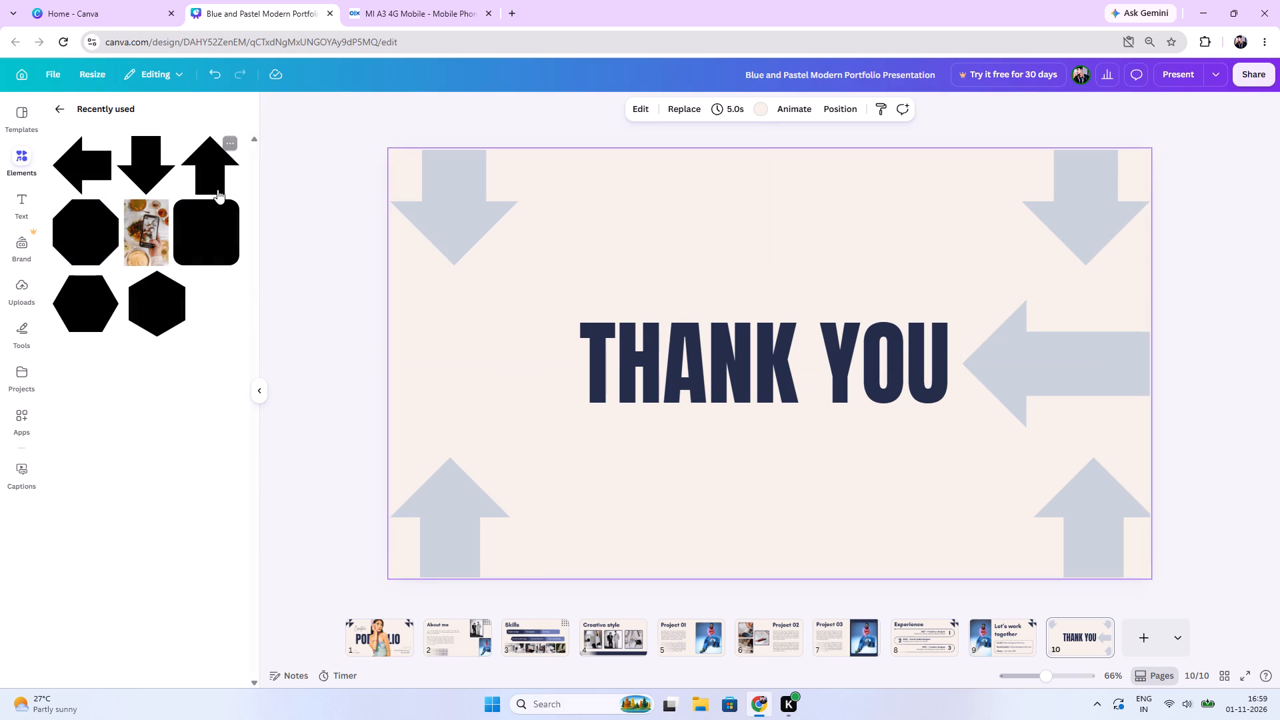
{"action": "left_click", "coordinate": [143, 173]}
{"action": "left_click_drag", "start_coordinate": [781, 357], "coordinate": [614, 336]}
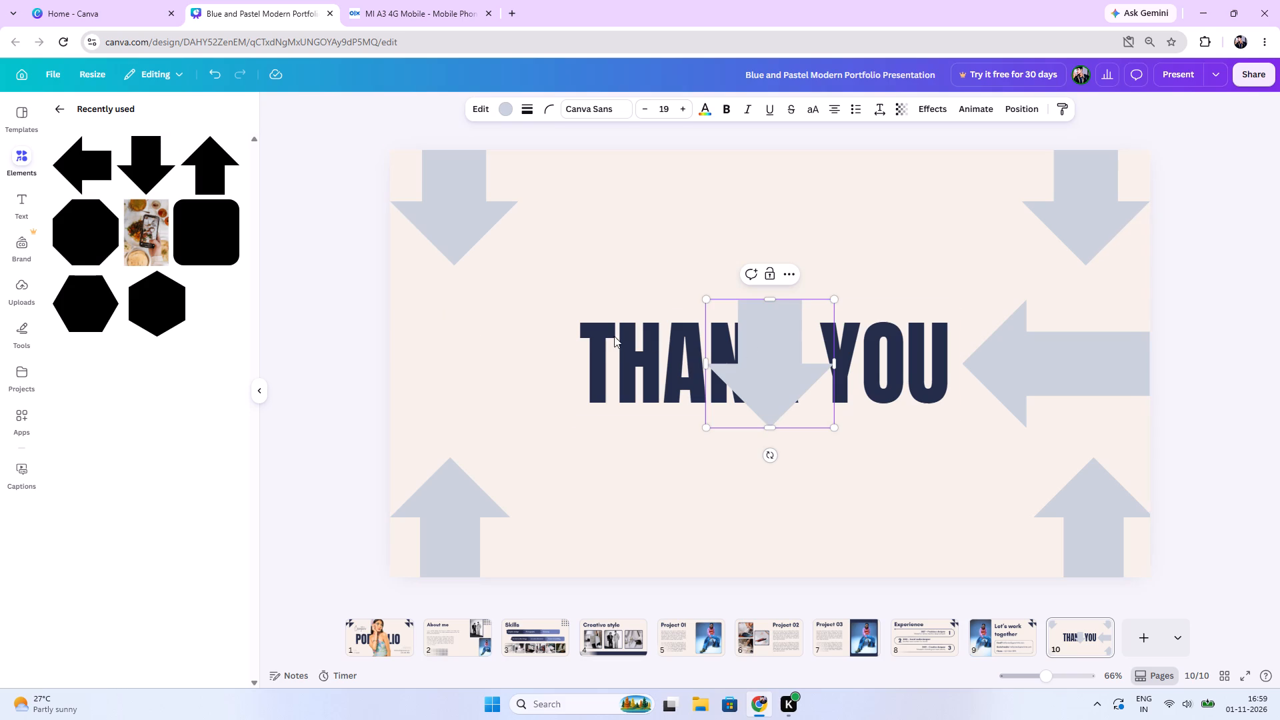
{"action": "left_click_drag", "start_coordinate": [614, 336], "coordinate": [604, 337]}
{"action": "left_click_drag", "start_coordinate": [735, 426], "coordinate": [621, 429]}
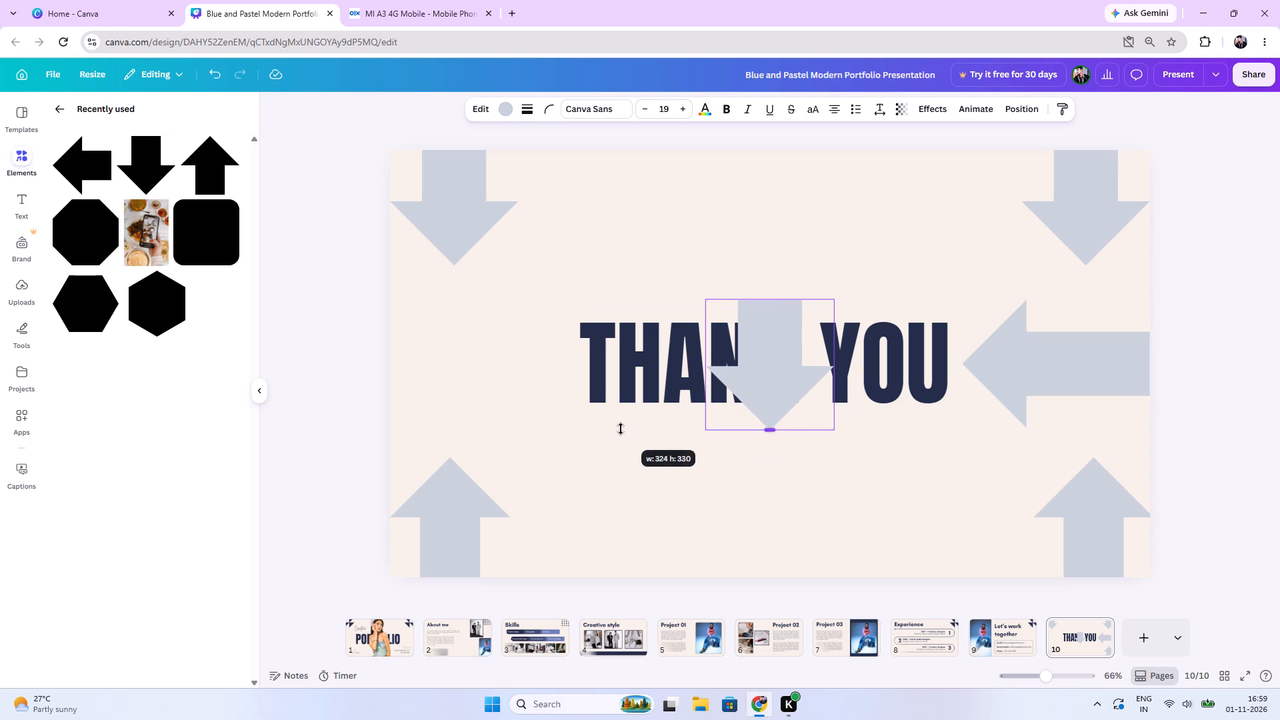
{"action": "left_click_drag", "start_coordinate": [621, 429], "coordinate": [687, 418]}
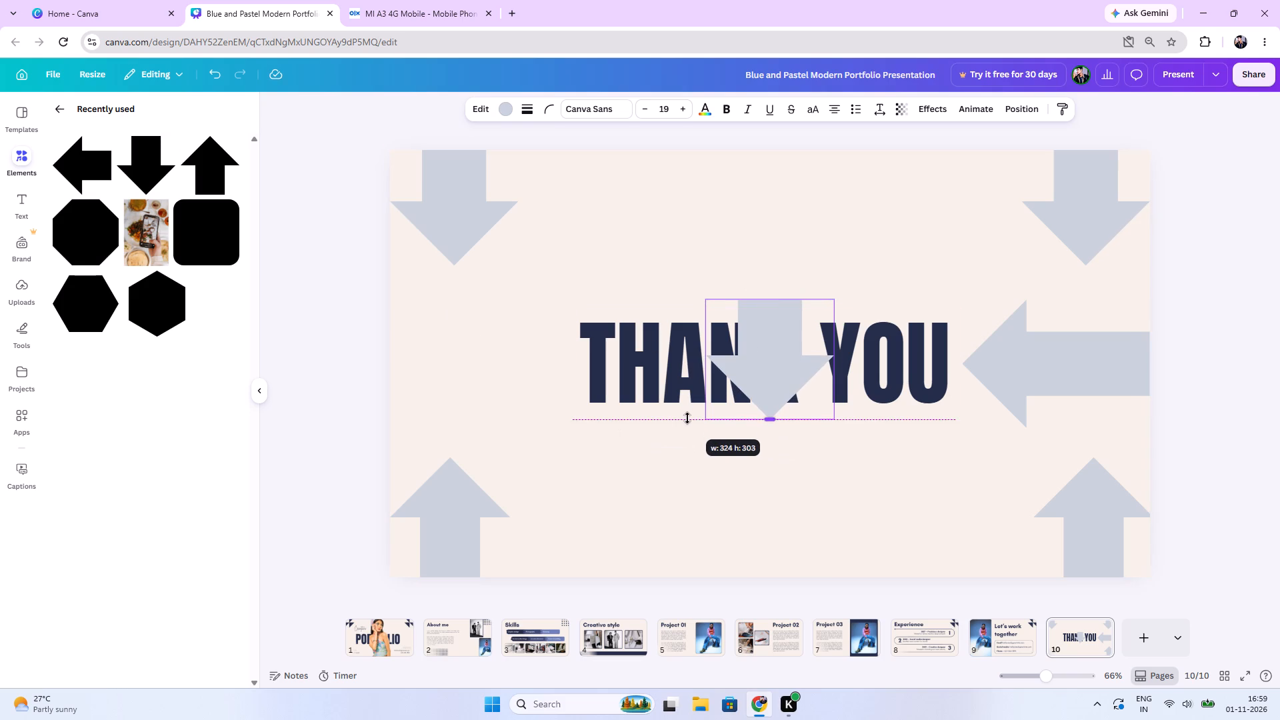
{"action": "left_click_drag", "start_coordinate": [687, 418], "coordinate": [687, 422]}
{"action": "left_click_drag", "start_coordinate": [752, 361], "coordinate": [463, 358]}
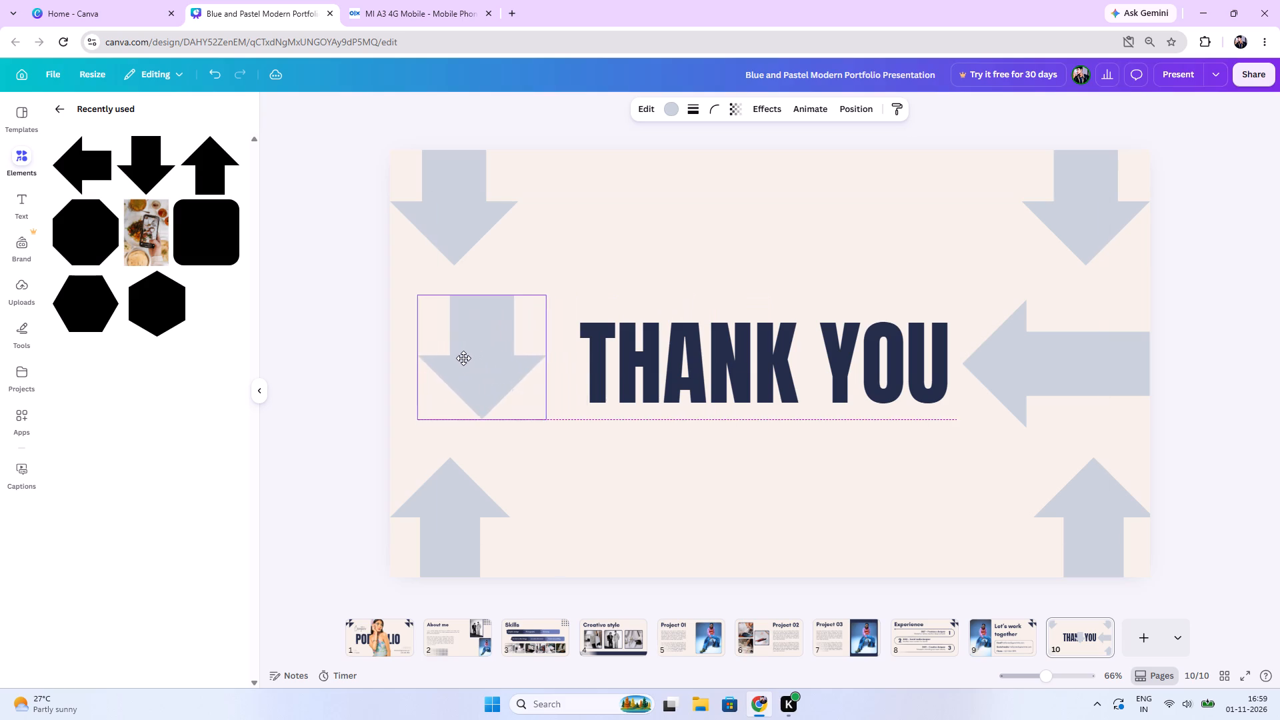
{"action": "left_click_drag", "start_coordinate": [463, 358], "coordinate": [441, 359]}
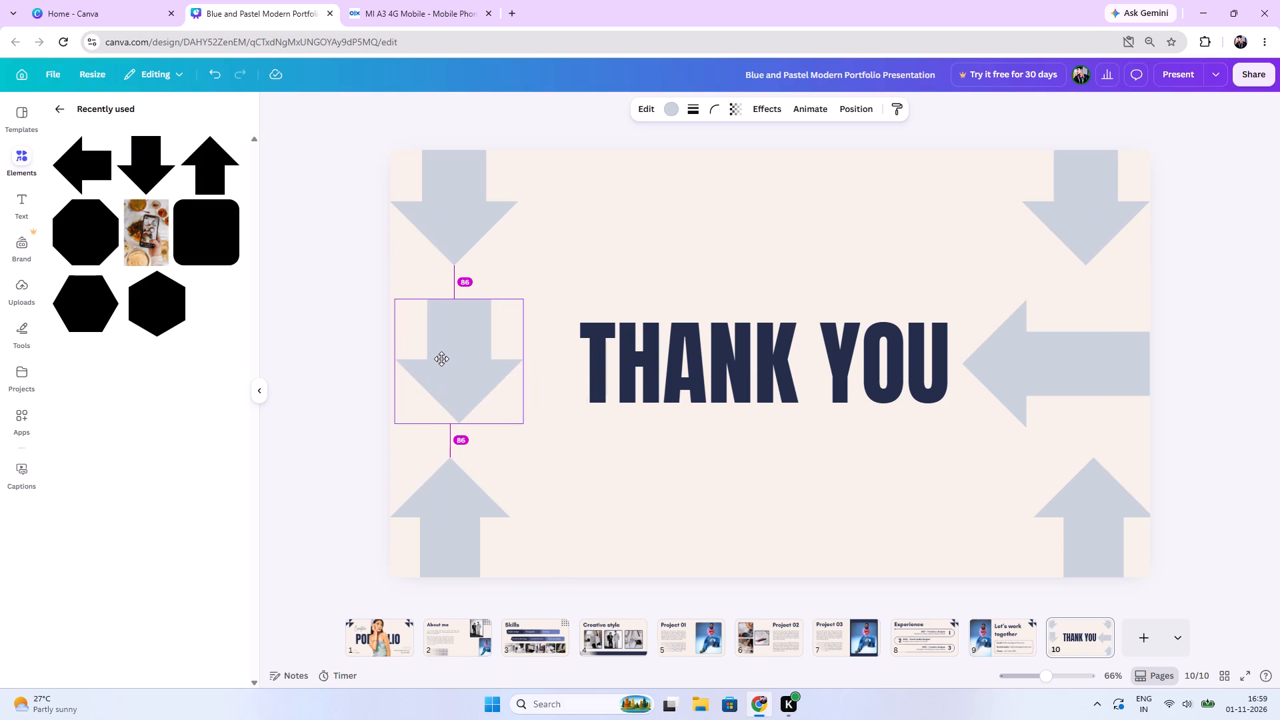
{"action": "left_click_drag", "start_coordinate": [441, 359], "coordinate": [439, 359]}
Resize the middle-left down arrow to about 304 wide and 303 tall, matching the width of the up arrow below.
{"action": "left_click", "coordinate": [447, 238]}
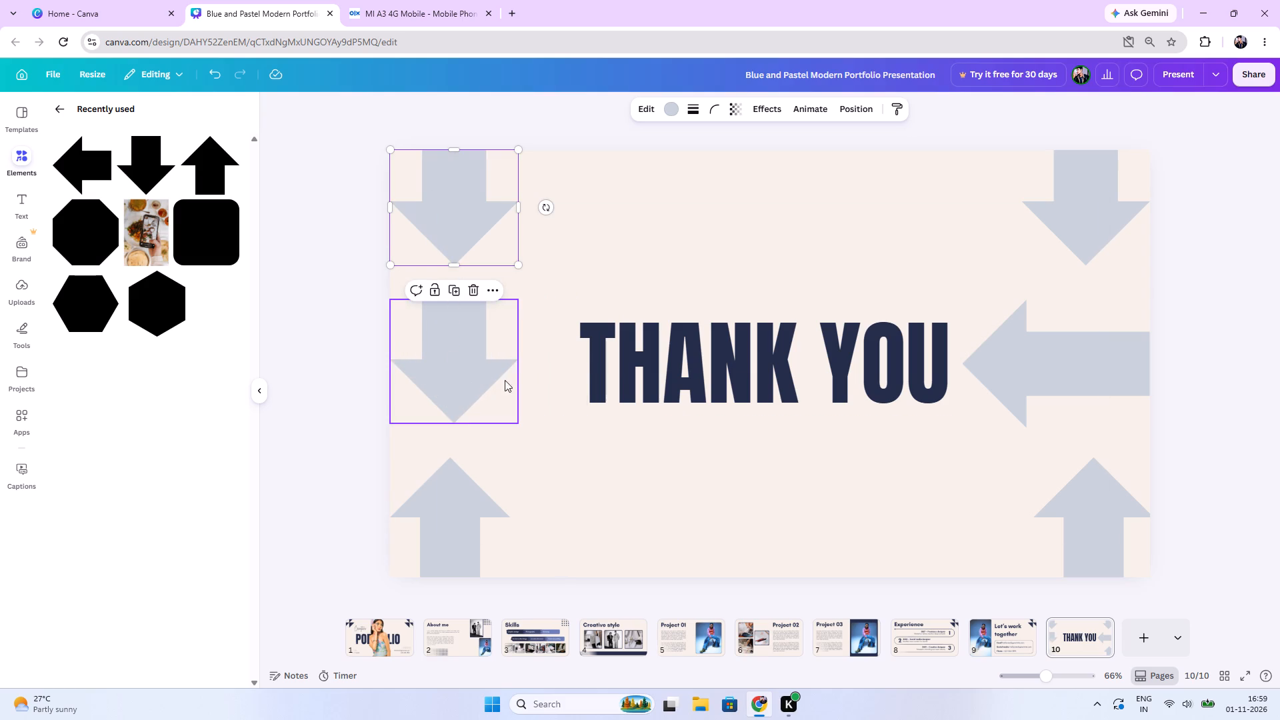
{"action": "left_click", "coordinate": [455, 419]}
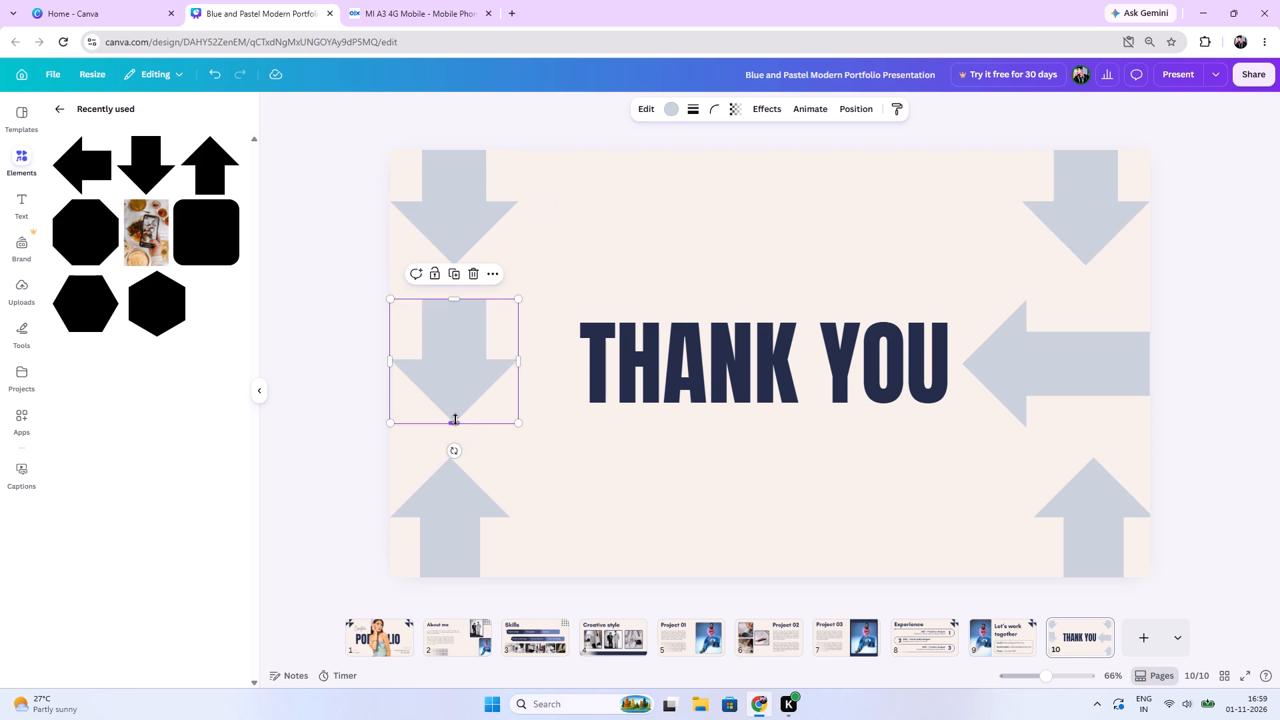
{"action": "left_click", "coordinate": [449, 425]}
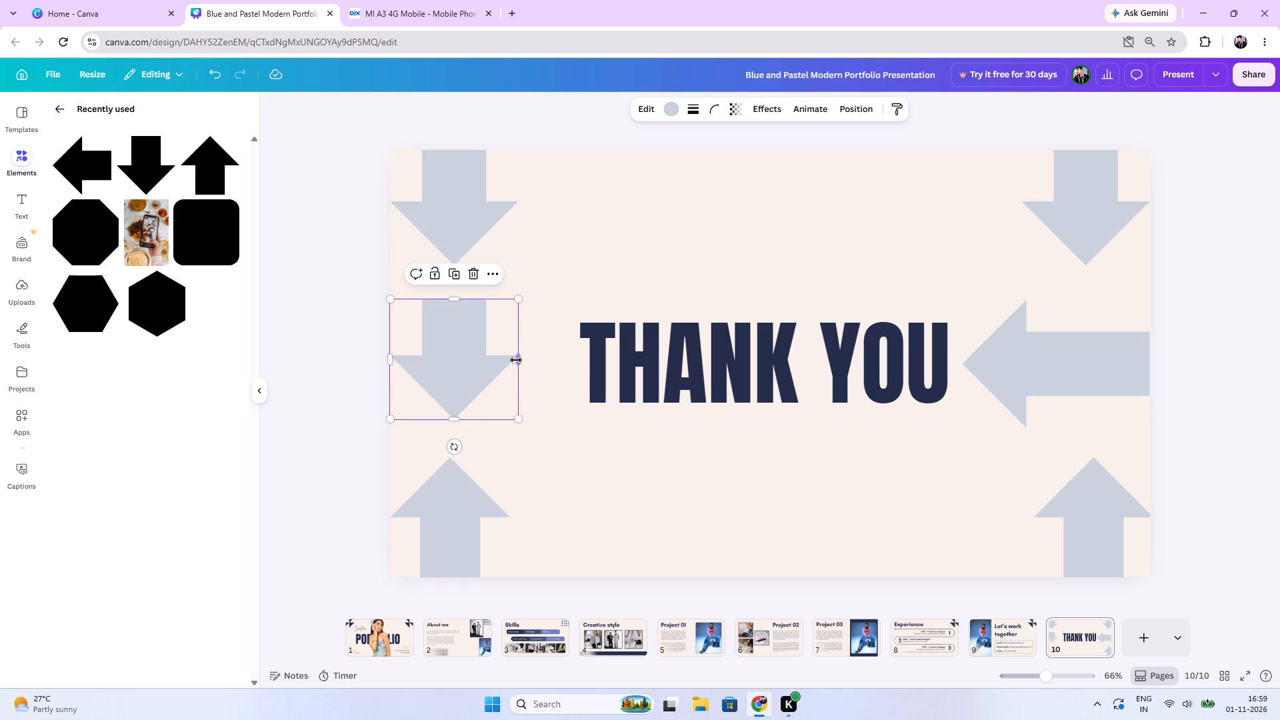
{"action": "left_click_drag", "start_coordinate": [517, 360], "coordinate": [509, 361]}
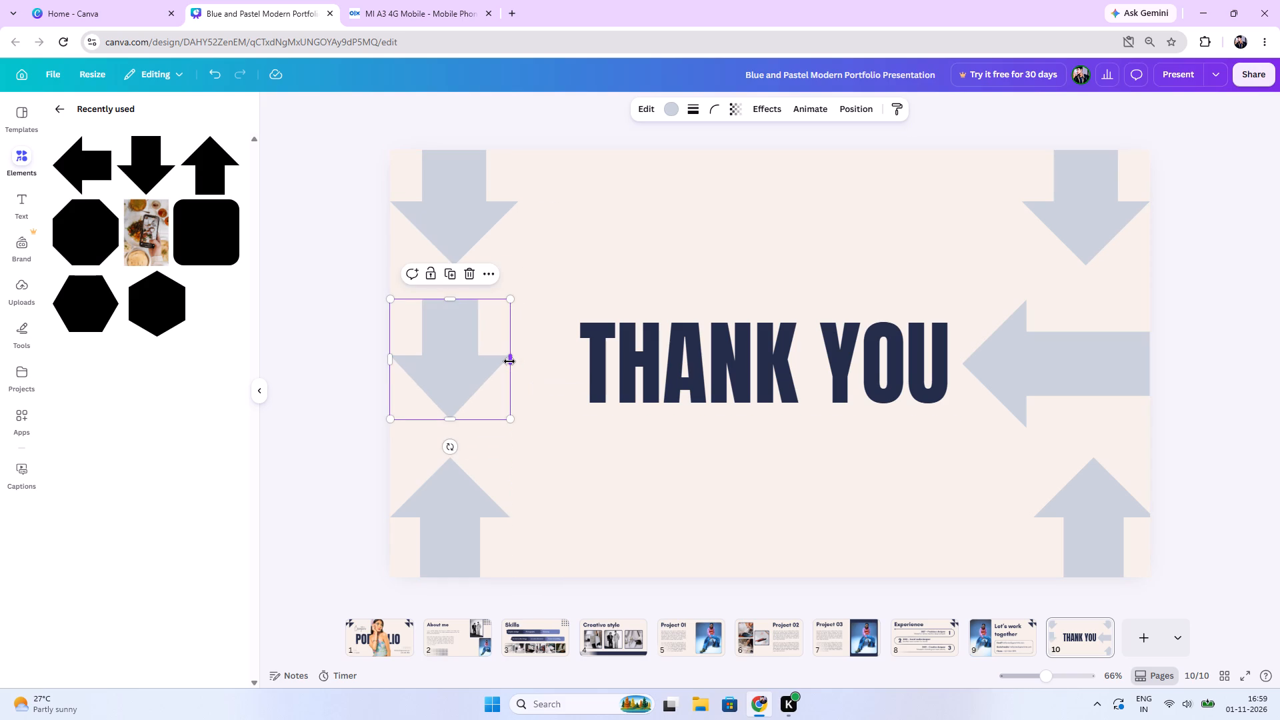
Delete the long left-pointing arrow beside the THANK YOU heading.
{"action": "left_click", "coordinate": [991, 367]}
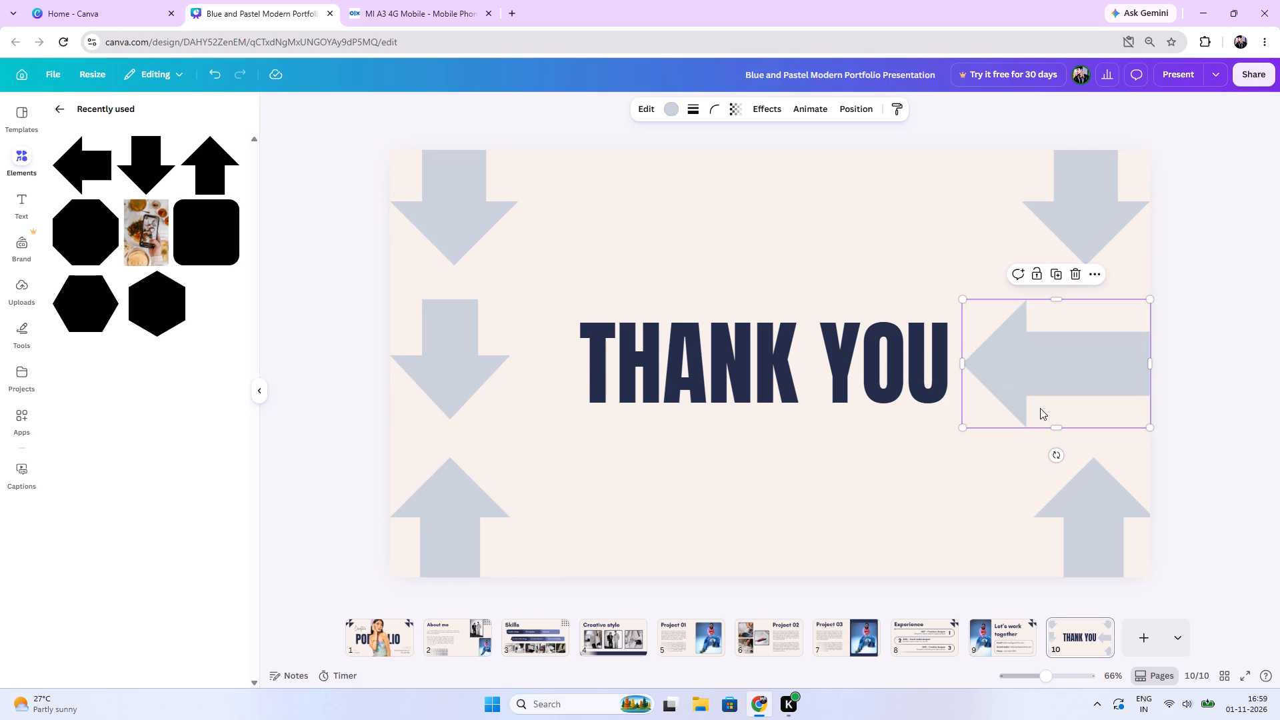
{"action": "key", "text": "Delete"}
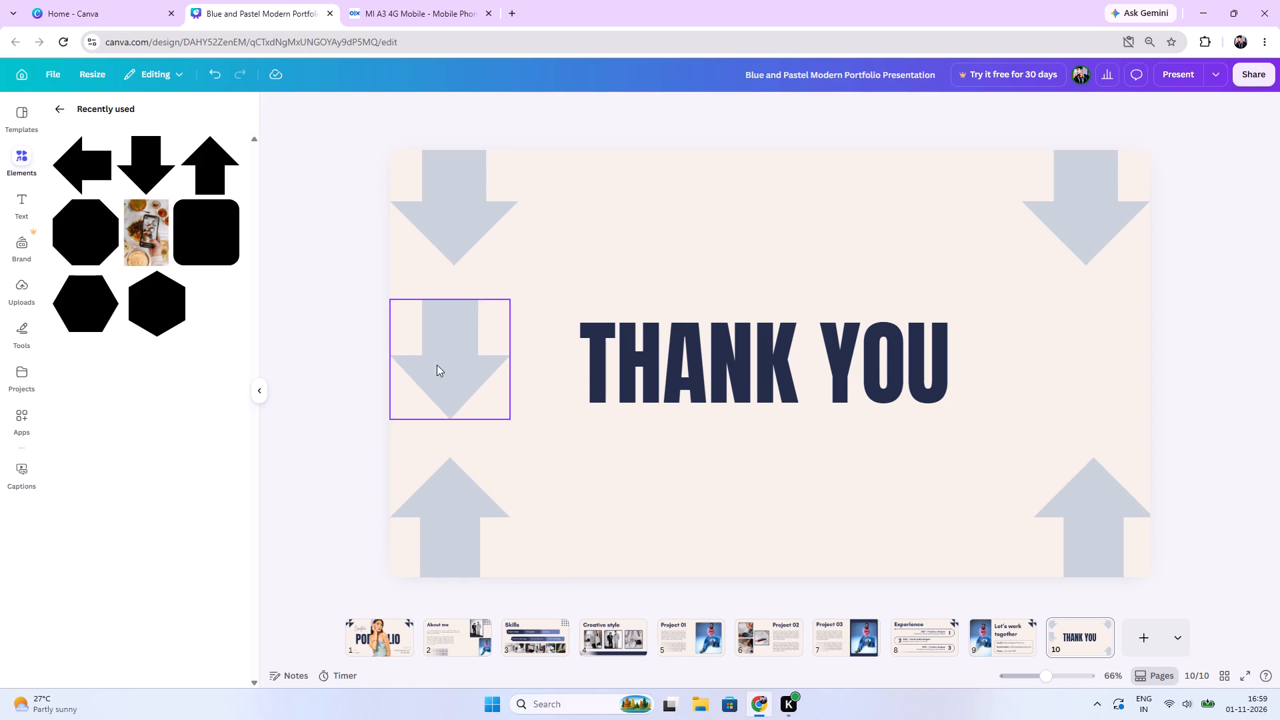
Copy the middle-left down arrow to the page's right edge between the corner arrows, widening the copy to about 314.
{"action": "left_click", "coordinate": [437, 365]}
{"action": "right_click", "coordinate": [437, 365]}
{"action": "left_click", "coordinate": [460, 380]}
{"action": "right_click", "coordinate": [705, 449]}
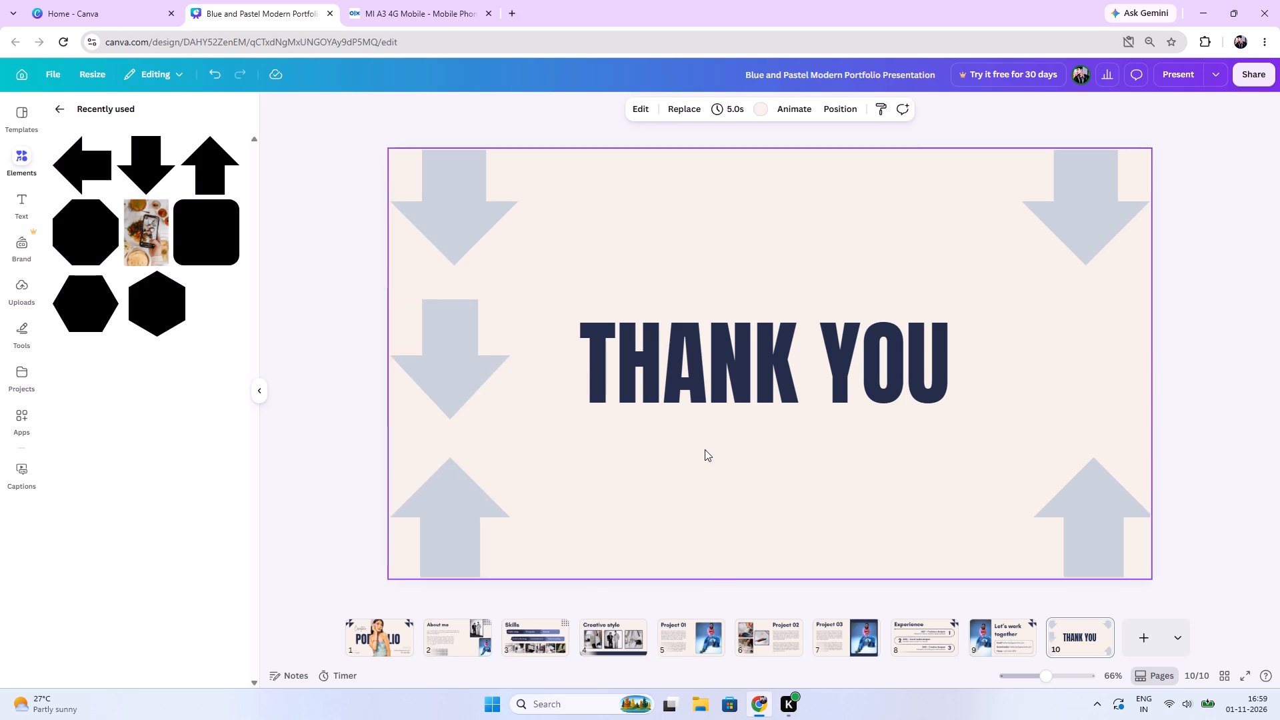
{"action": "left_click", "coordinate": [748, 443]}
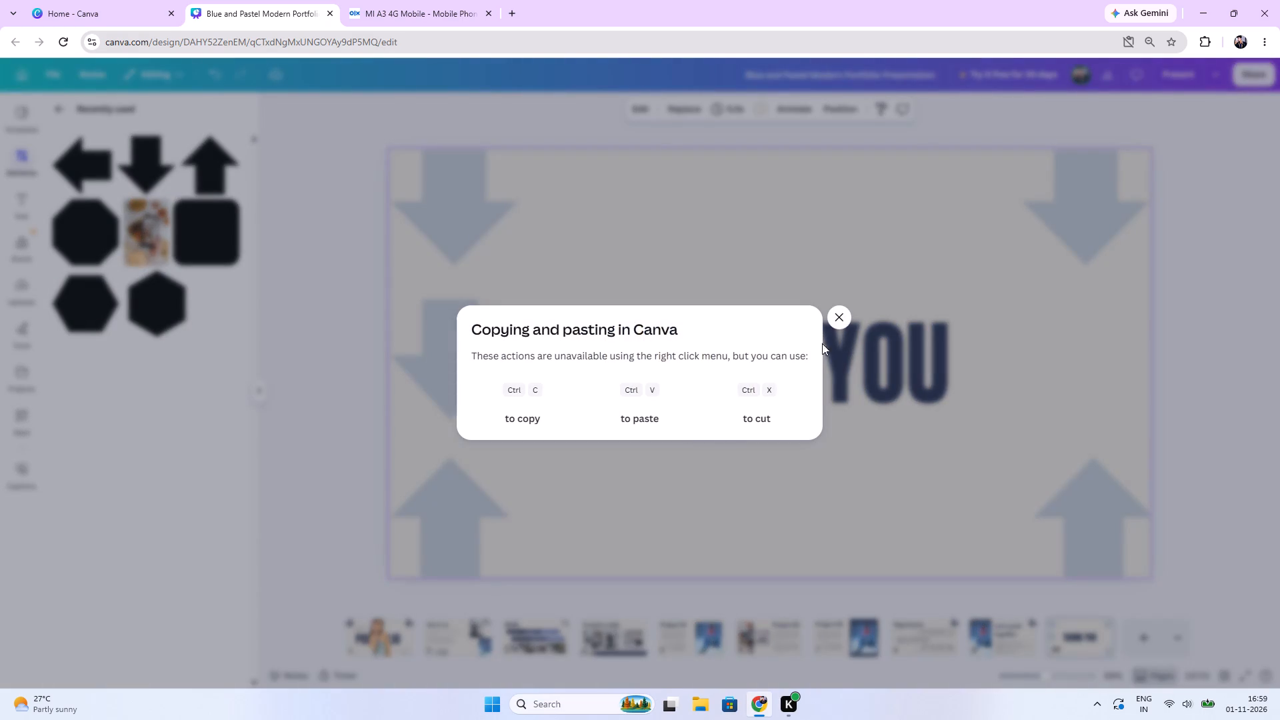
{"action": "left_click", "coordinate": [834, 318]}
{"action": "key", "text": "ctrl+v"}
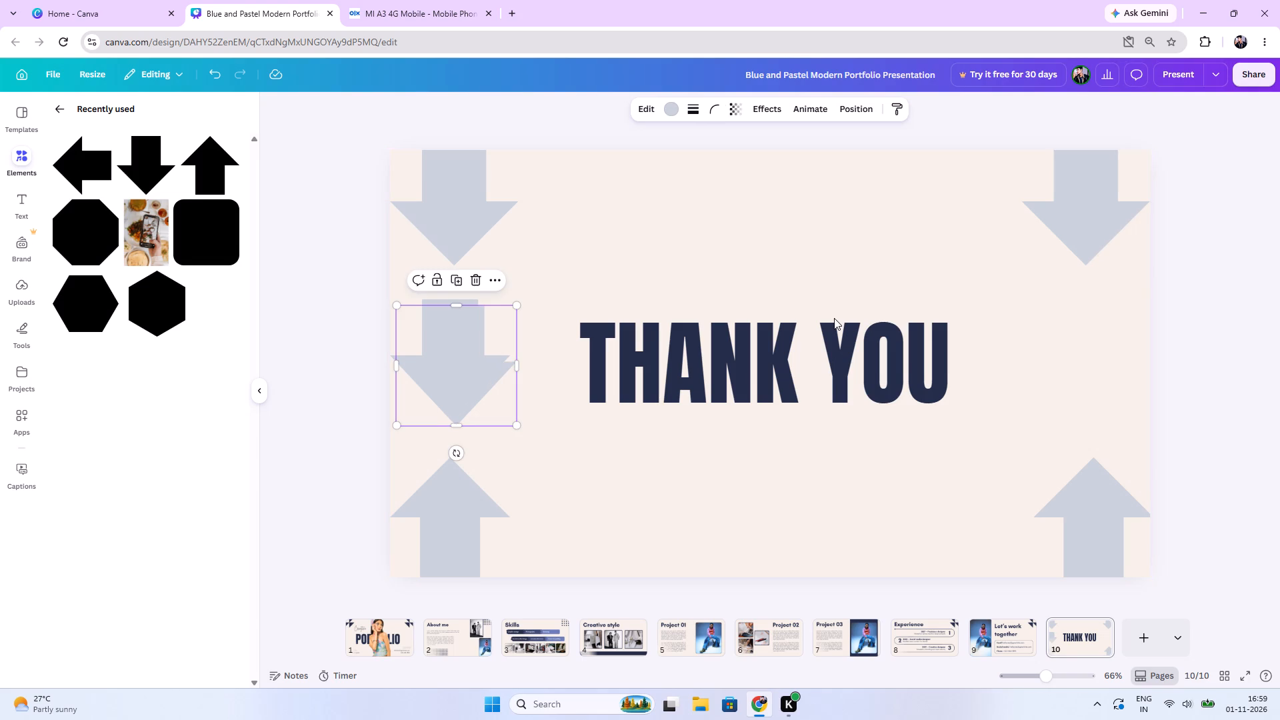
{"action": "left_click_drag", "start_coordinate": [469, 401], "coordinate": [1128, 397]}
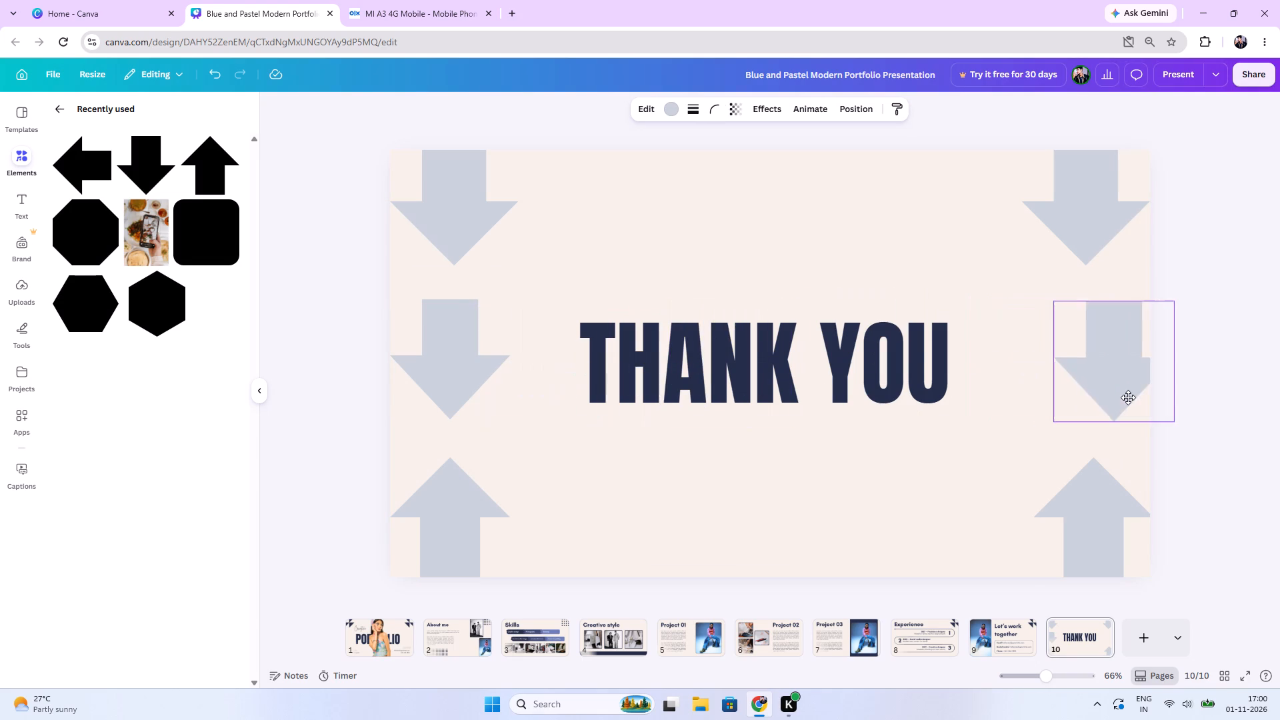
{"action": "left_click_drag", "start_coordinate": [1128, 397], "coordinate": [1104, 403]}
{"action": "left_click", "coordinate": [1035, 369]}
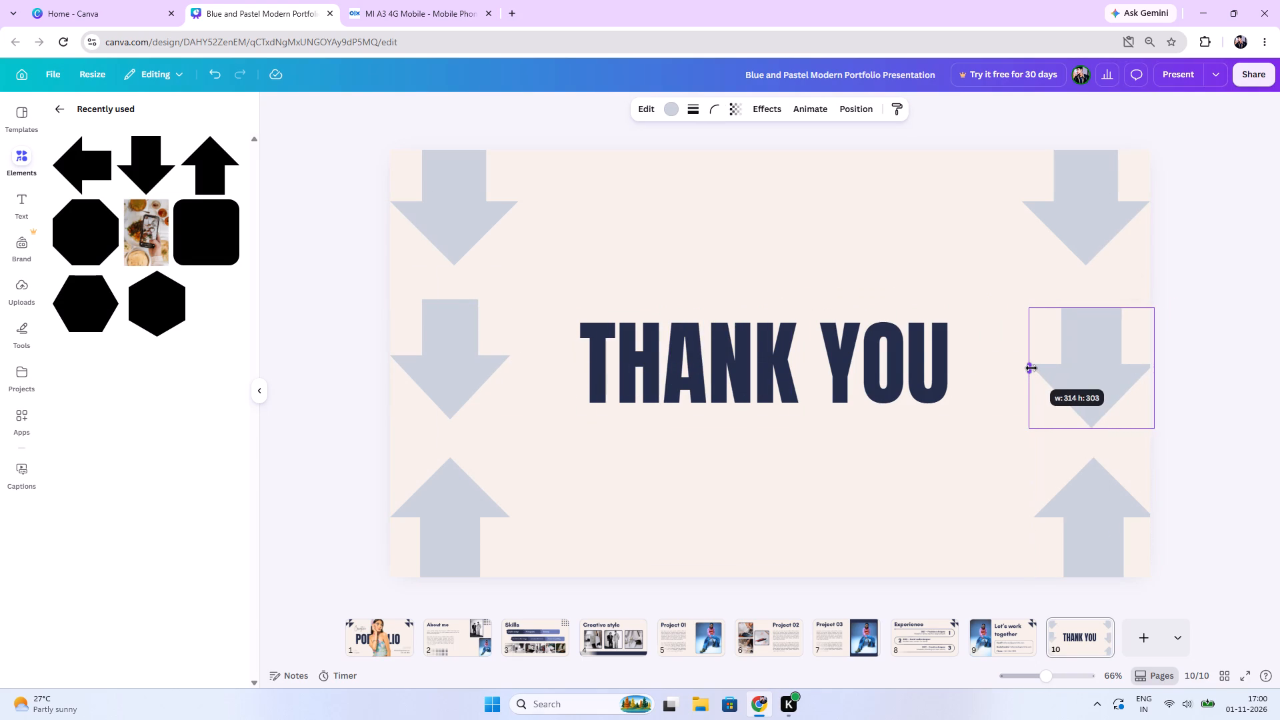
Stretch the middle-left down arrow vertically both ways until it spans the gap between the top and bottom corner arrows.
{"action": "left_click", "coordinate": [683, 468]}
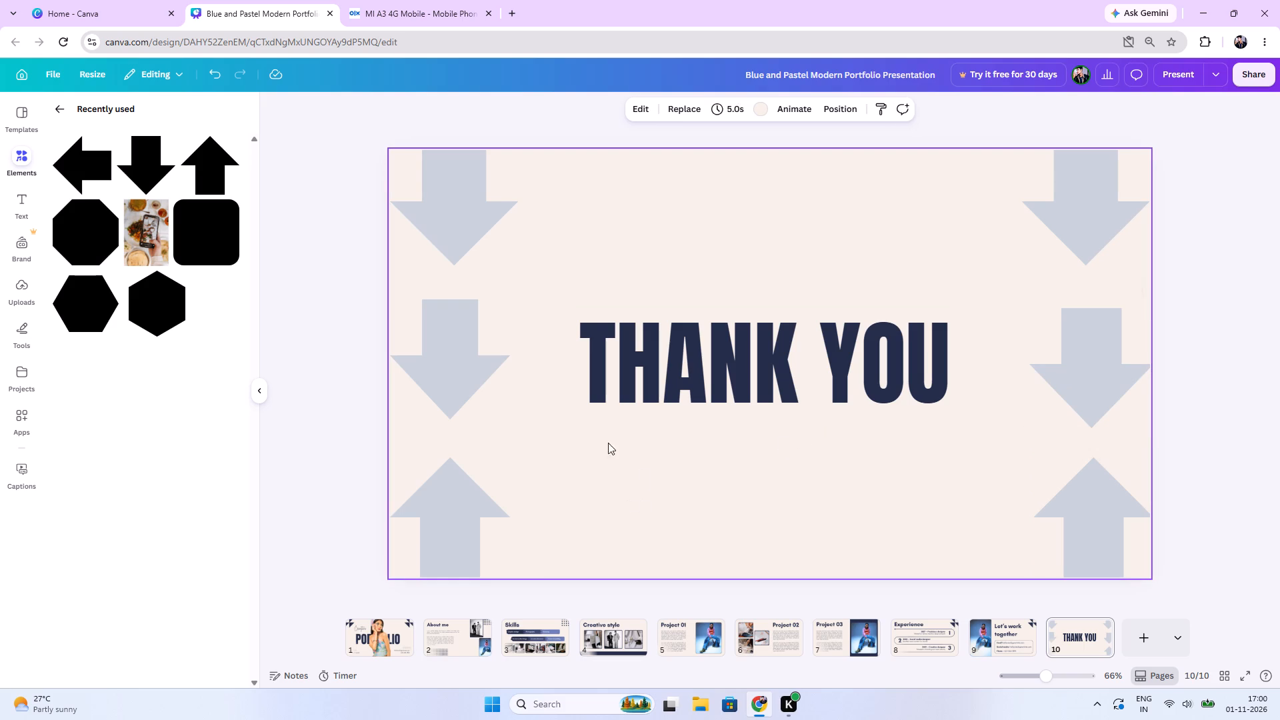
{"action": "left_click", "coordinate": [571, 254]}
{"action": "left_click", "coordinate": [450, 343]}
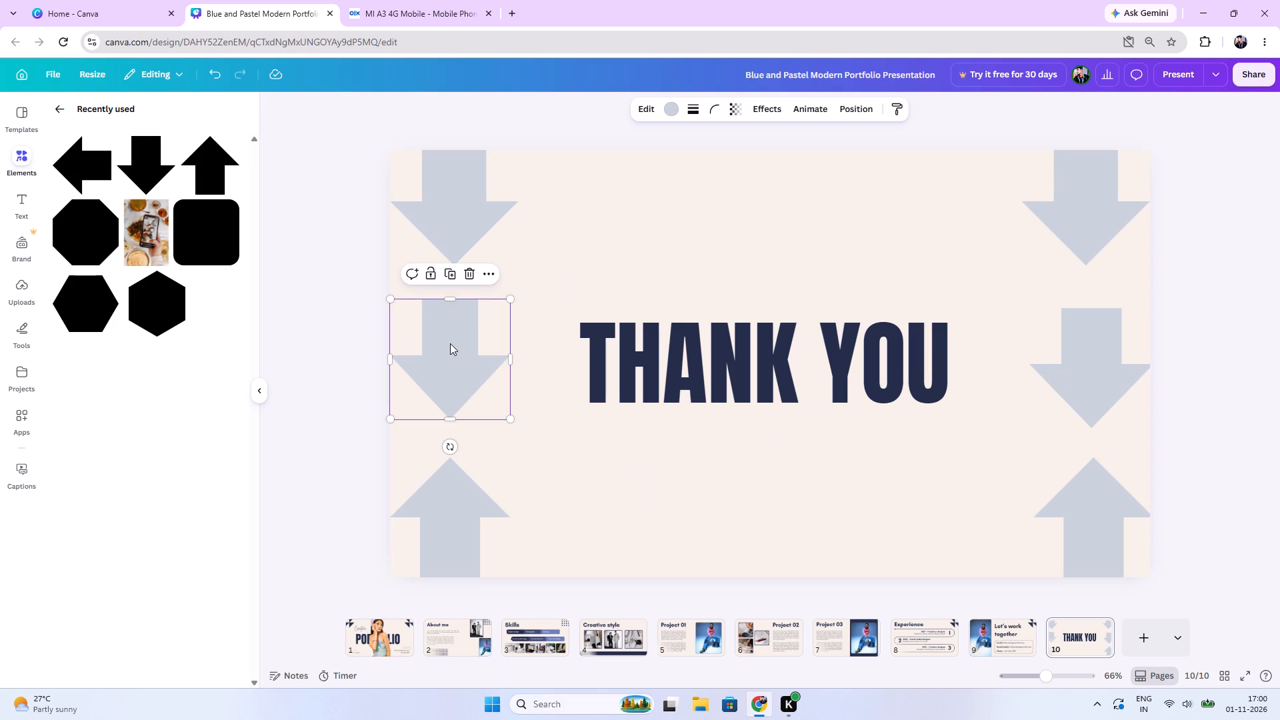
{"action": "left_click_drag", "start_coordinate": [448, 421], "coordinate": [447, 443]}
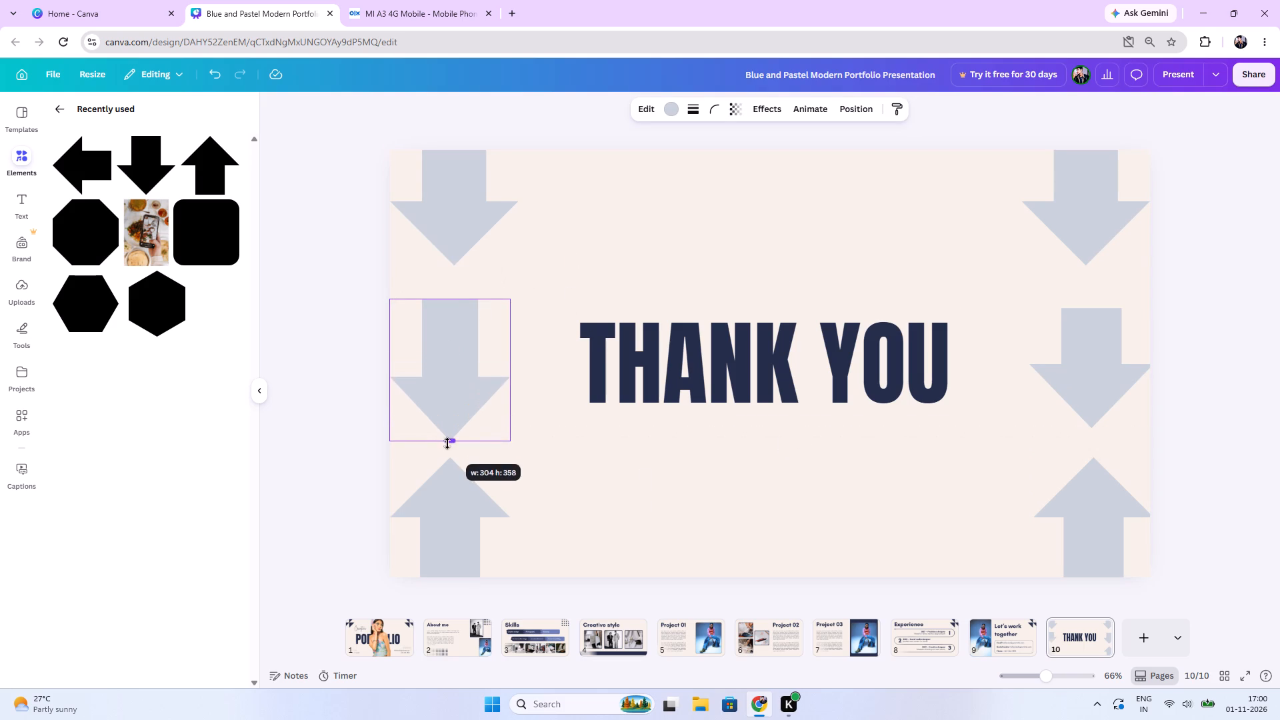
{"action": "left_click_drag", "start_coordinate": [447, 443], "coordinate": [447, 457]}
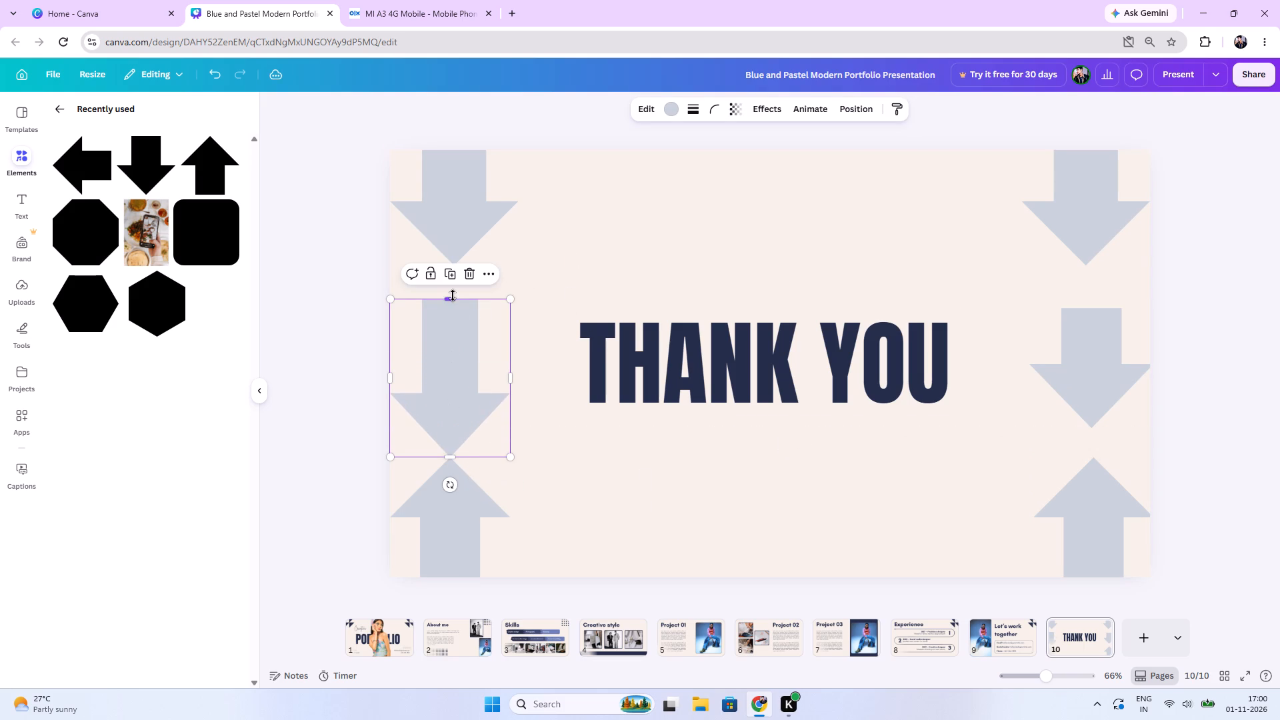
{"action": "left_click_drag", "start_coordinate": [449, 301], "coordinate": [453, 271]}
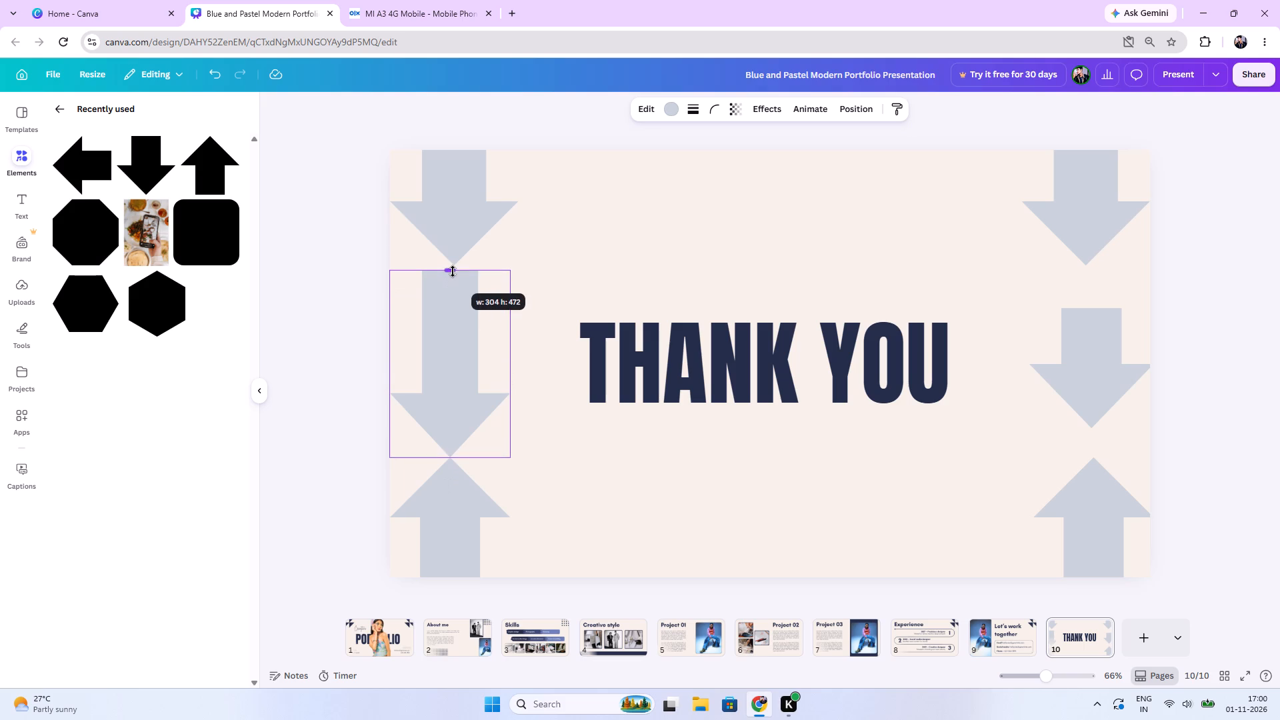
{"action": "left_click_drag", "start_coordinate": [453, 271], "coordinate": [453, 270]}
Shift the top-left corner arrow slightly left so its tip lines up with the long arrow below.
{"action": "left_click", "coordinate": [440, 193]}
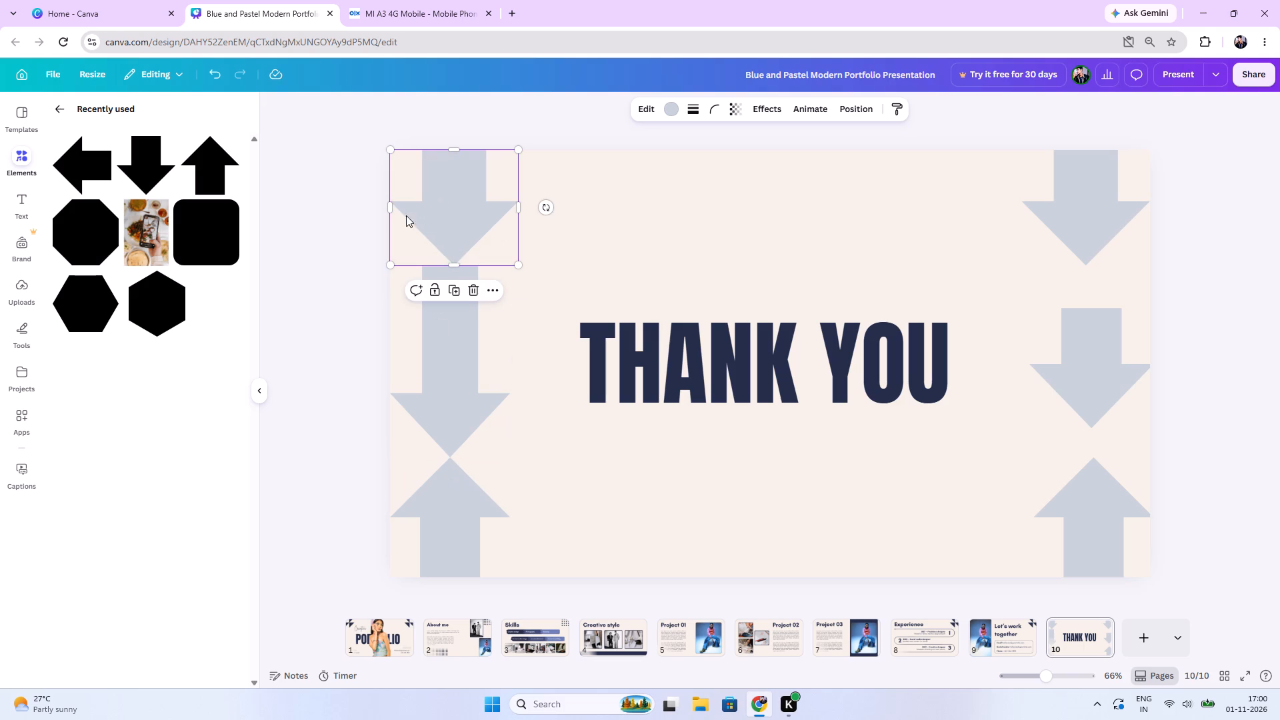
{"action": "left_click", "coordinate": [444, 206]}
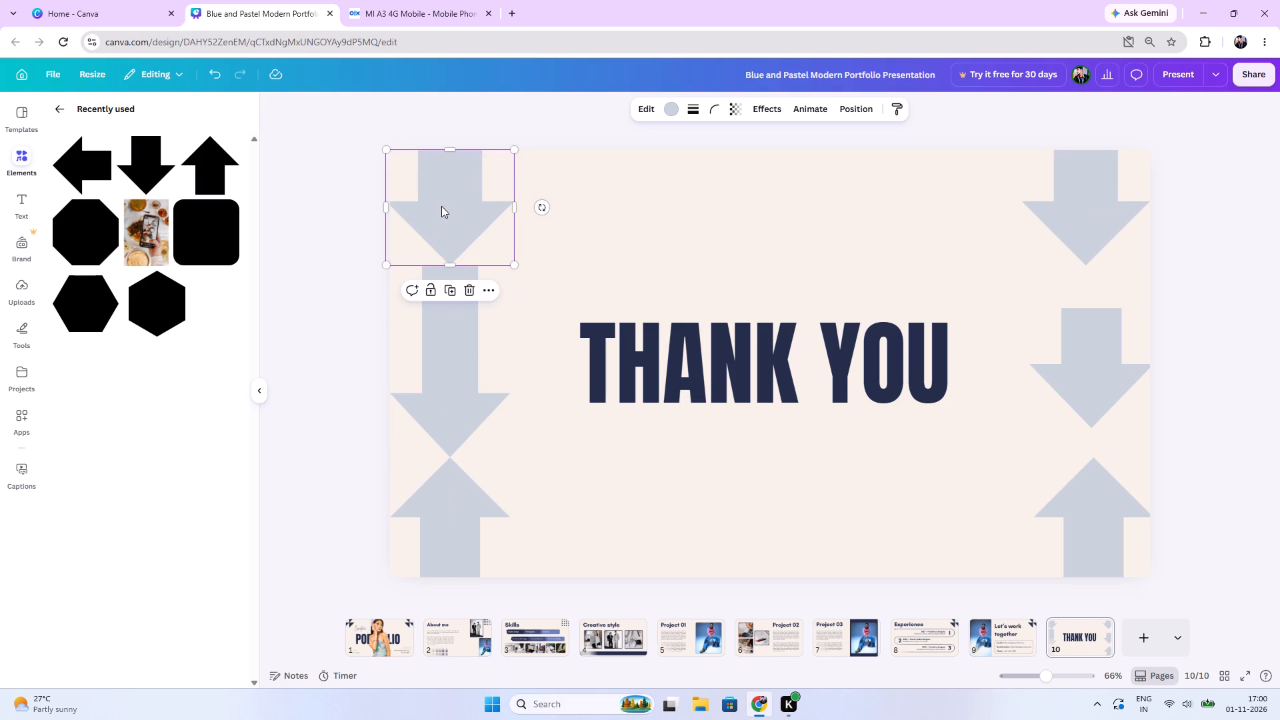
{"action": "left_click", "coordinate": [751, 243]}
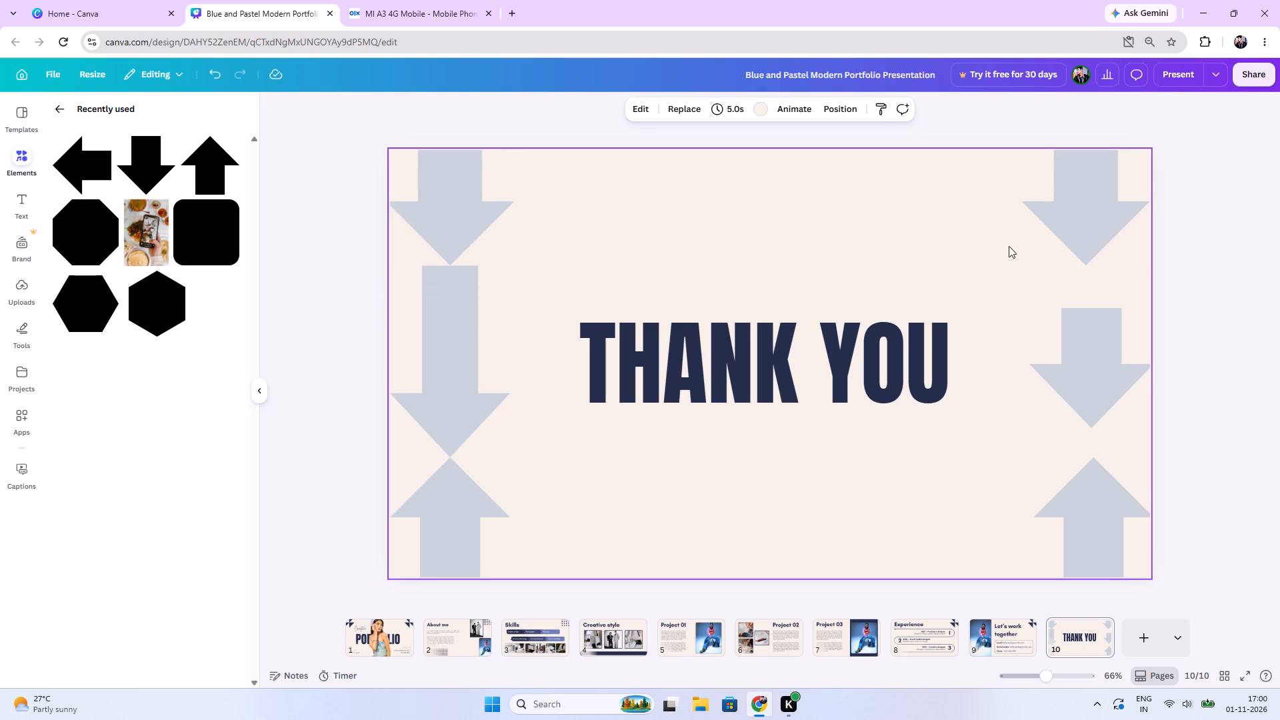
Stretch the middle-right down arrow vertically to span the gap between the corner arrows, and narrow it to the bottom arrow's width.
{"action": "left_click", "coordinate": [1080, 363]}
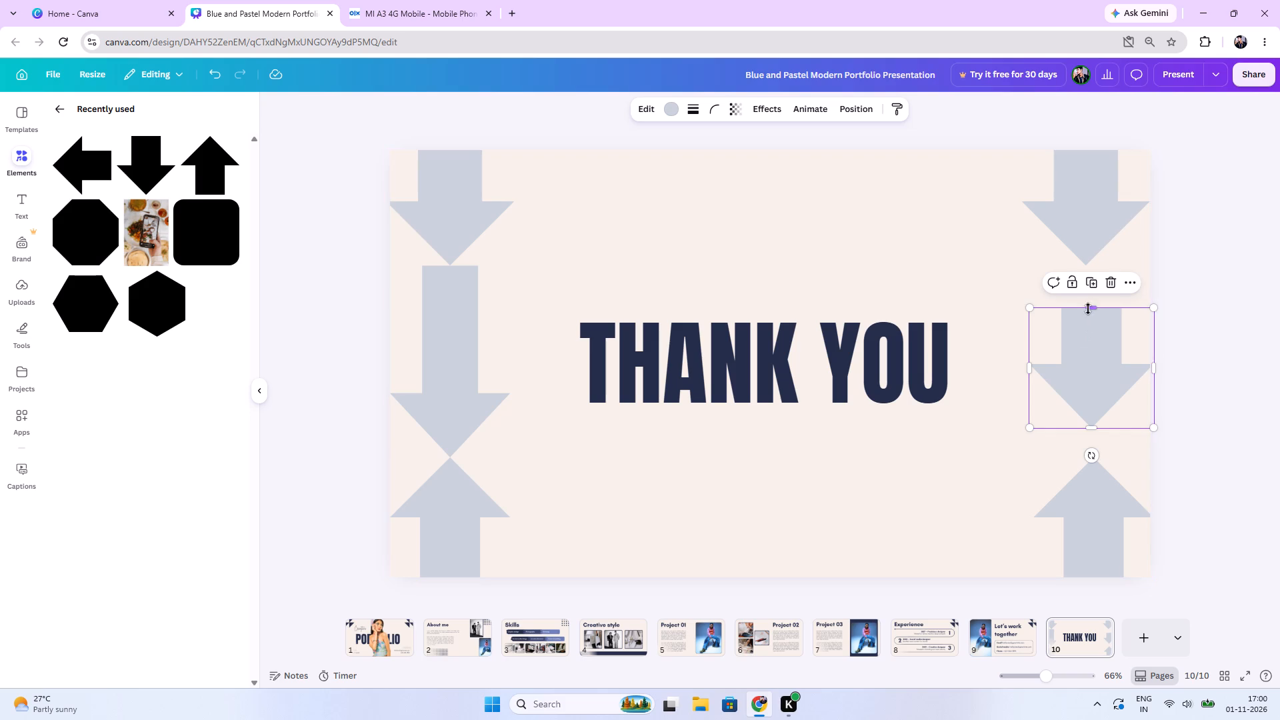
{"action": "left_click_drag", "start_coordinate": [1088, 309], "coordinate": [1083, 269]}
{"action": "left_click_drag", "start_coordinate": [1092, 429], "coordinate": [1092, 438]}
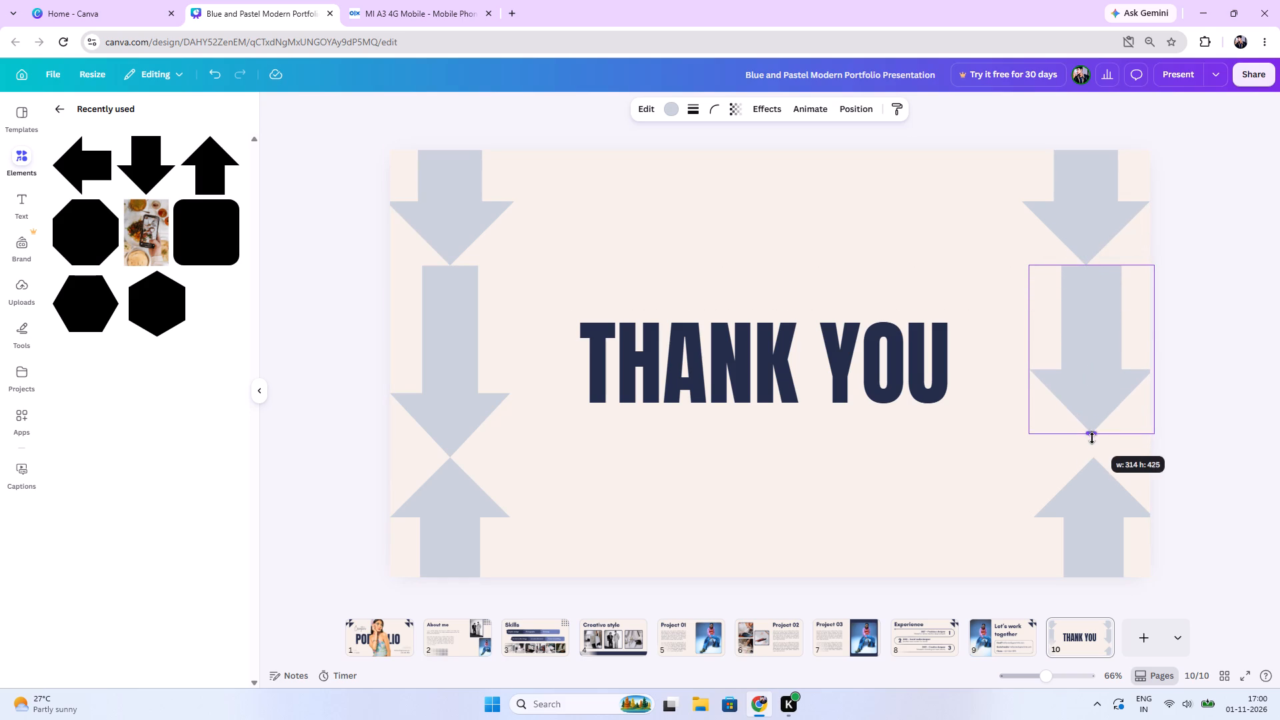
{"action": "left_click_drag", "start_coordinate": [1092, 438], "coordinate": [1095, 455]}
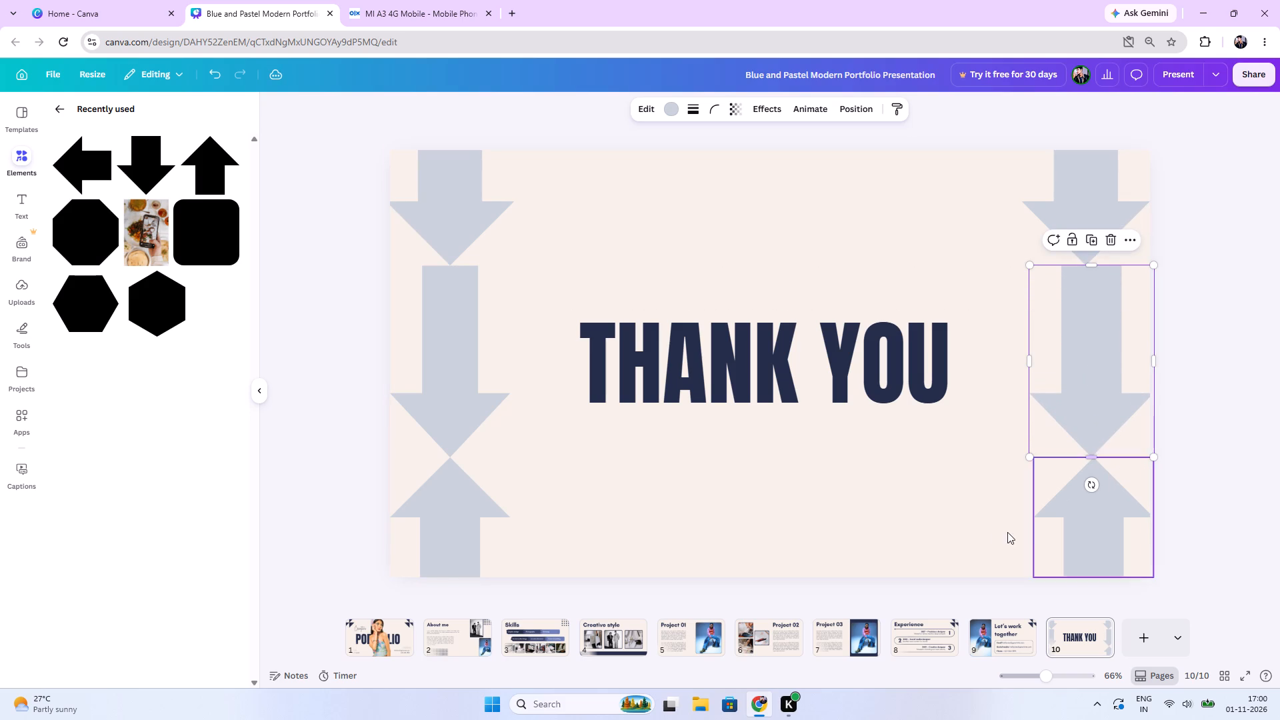
{"action": "left_click", "coordinate": [982, 415]}
{"action": "left_click", "coordinate": [1082, 408]}
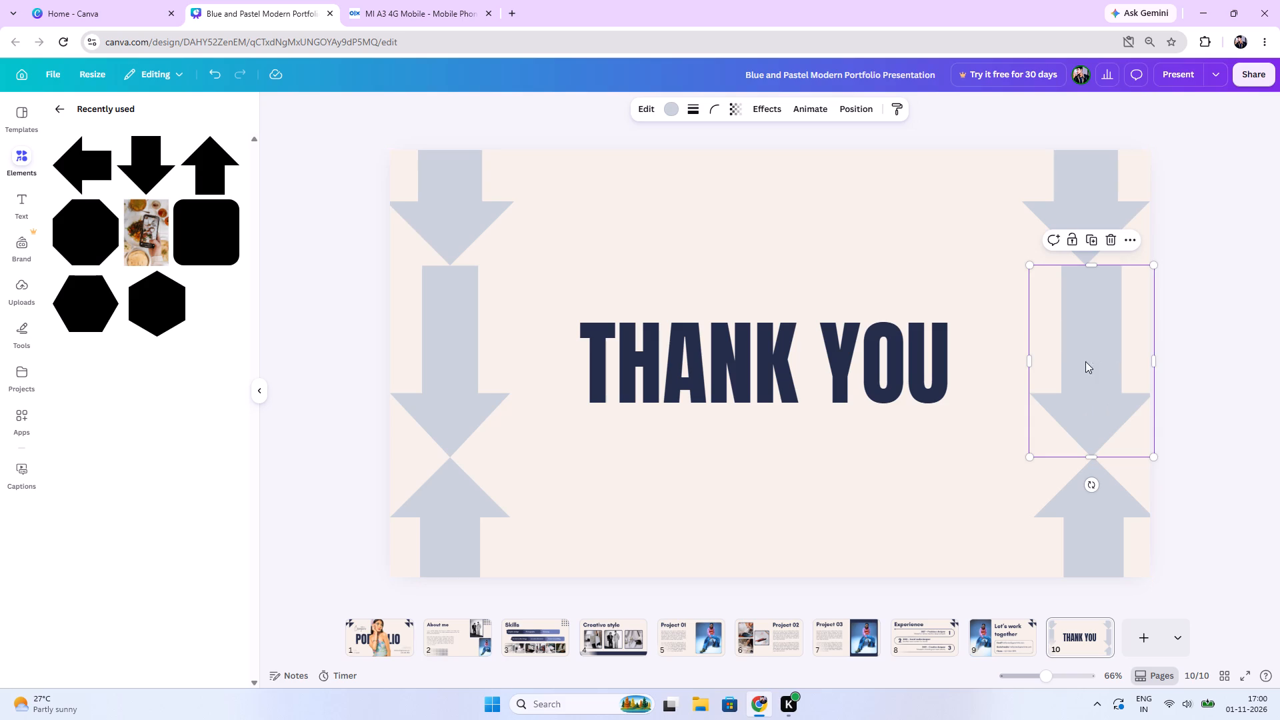
{"action": "left_click", "coordinate": [1031, 361]}
Narrow the top-right corner arrow from its left side to line up with the arrows below.
{"action": "left_click", "coordinate": [1088, 256]}
{"action": "left_click_drag", "start_coordinate": [1023, 209], "coordinate": [1027, 209]}
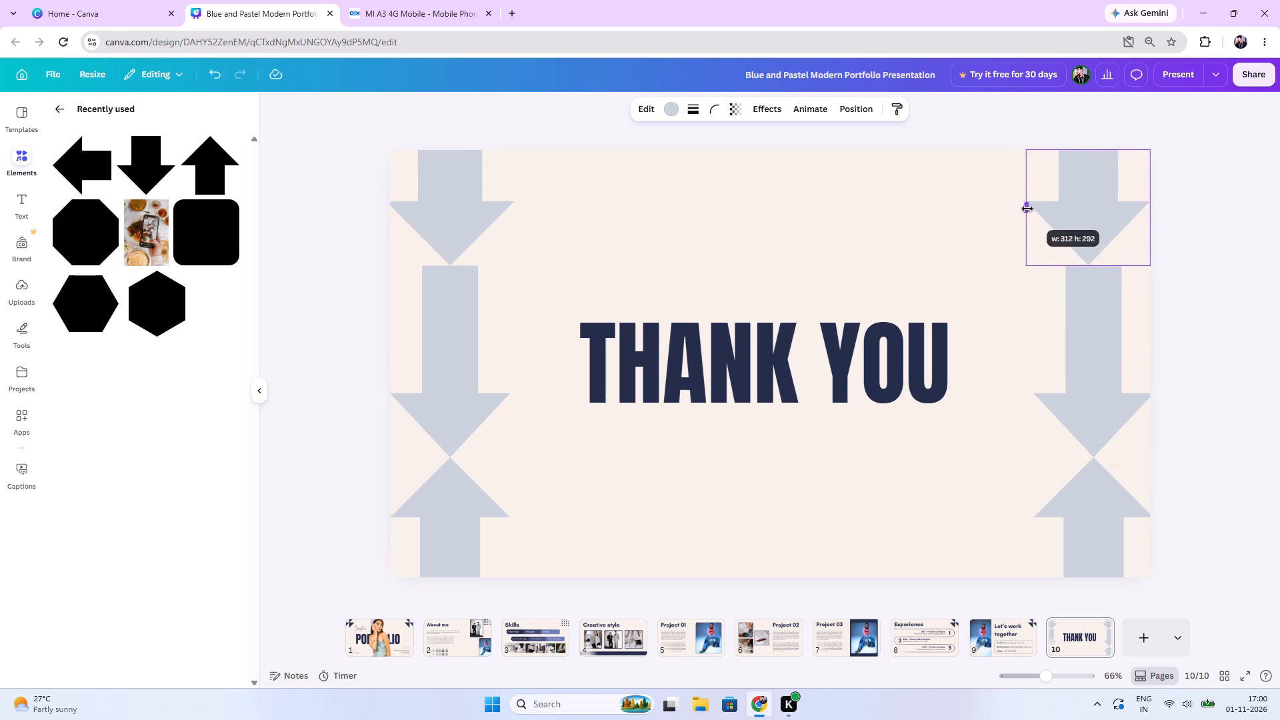
{"action": "left_click_drag", "start_coordinate": [1027, 209], "coordinate": [1033, 211]}
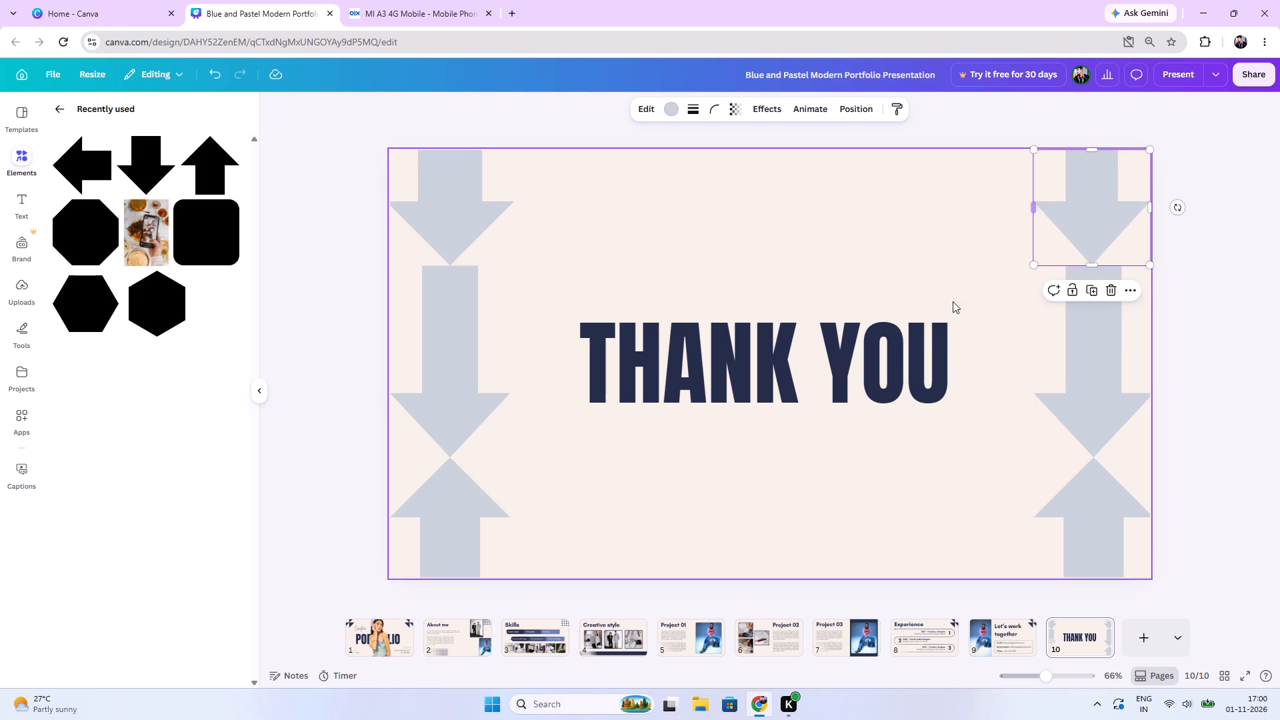
{"action": "left_click", "coordinate": [922, 263]}
{"action": "left_click", "coordinate": [692, 276]}
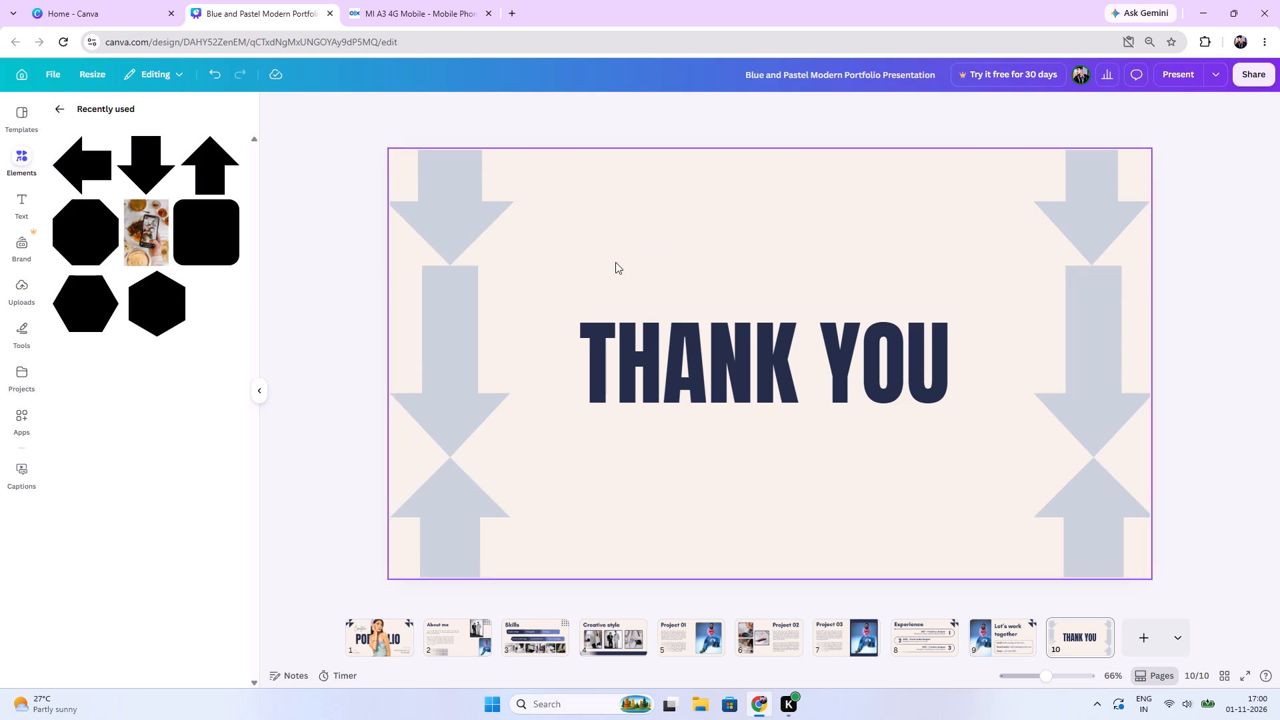
Add a hexagon to the THANK YOU page, flatten it to about 185 high, and place it against the page's top edge above the text.
{"action": "left_click", "coordinate": [167, 301]}
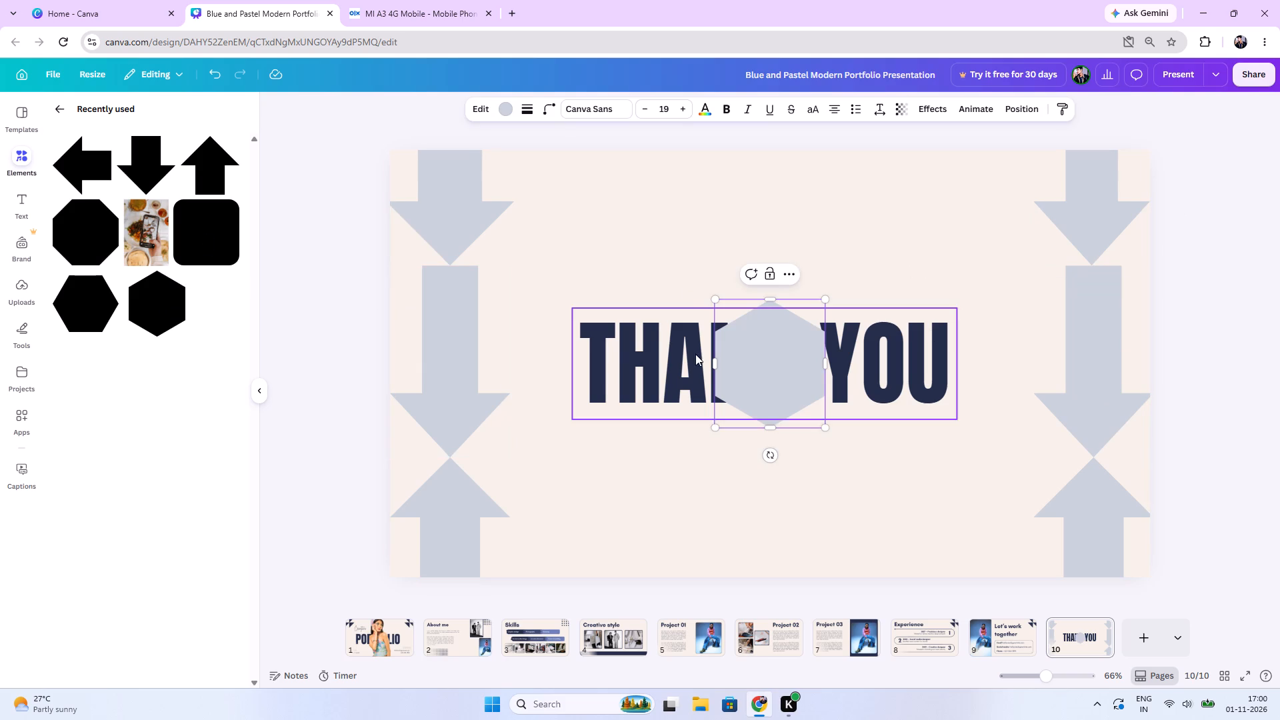
{"action": "left_click", "coordinate": [717, 345]}
{"action": "left_click_drag", "start_coordinate": [717, 345], "coordinate": [488, 365]}
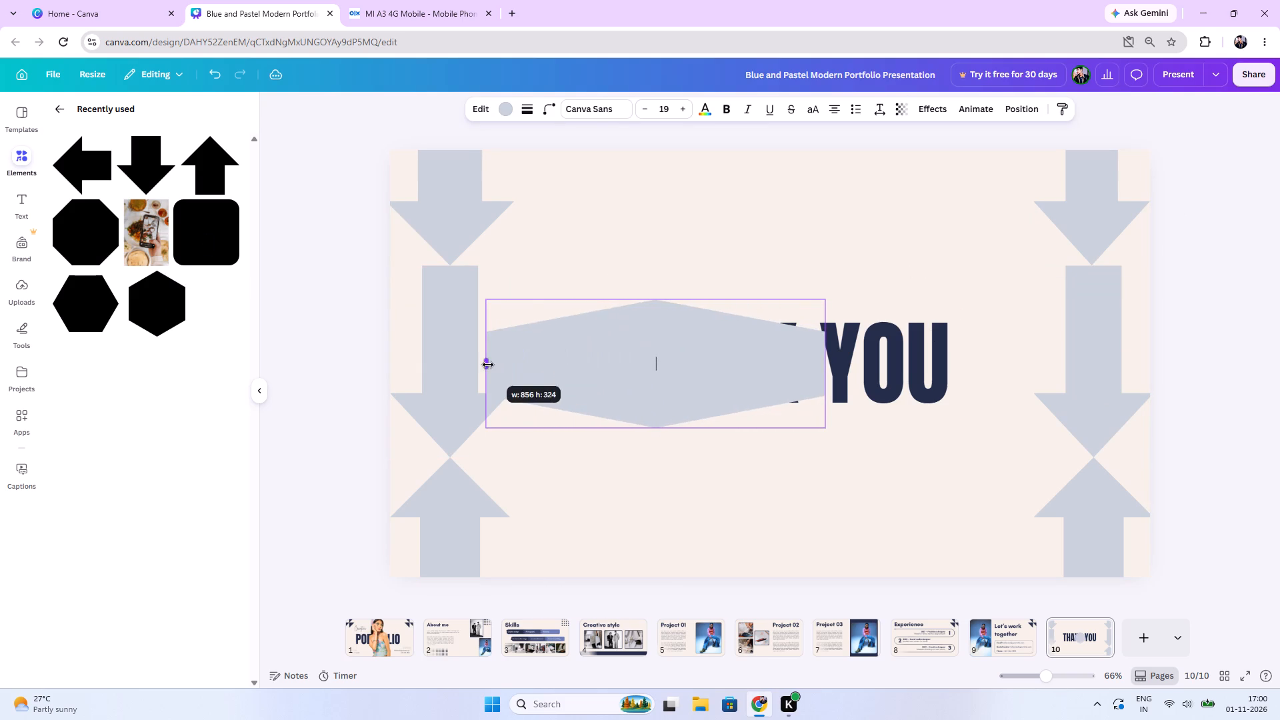
{"action": "left_click_drag", "start_coordinate": [488, 365], "coordinate": [728, 365]}
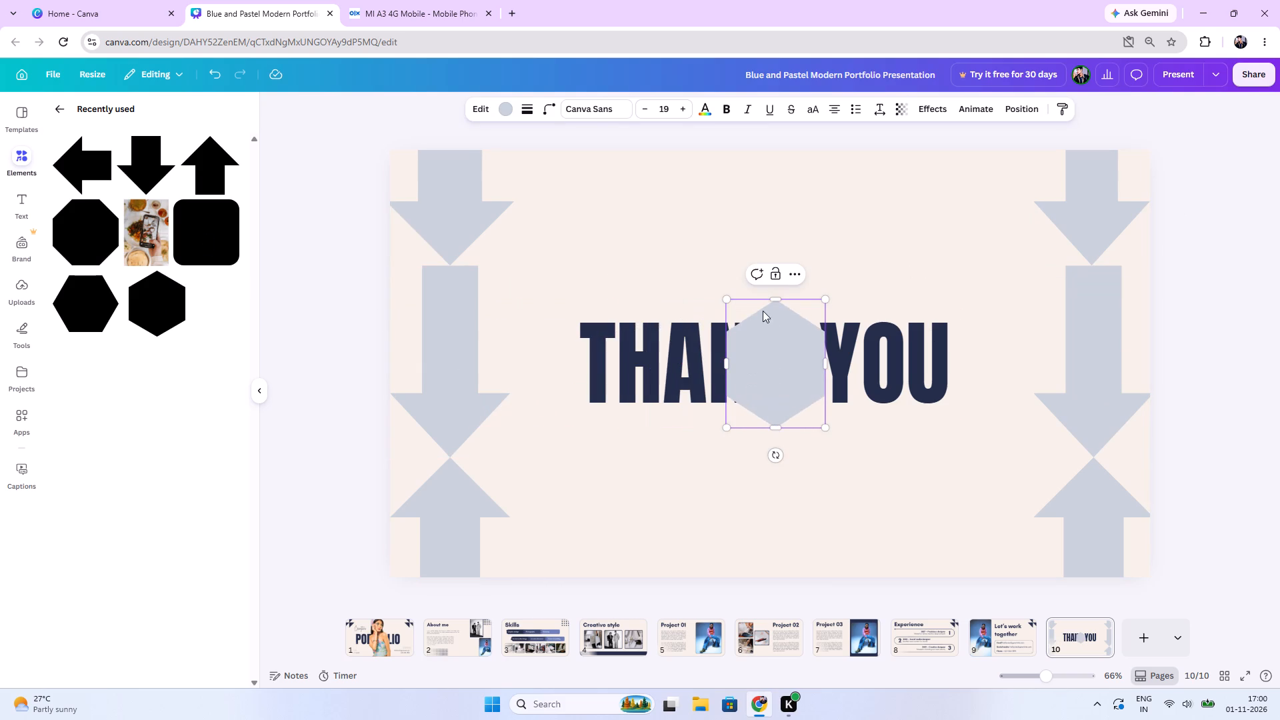
{"action": "left_click_drag", "start_coordinate": [761, 302], "coordinate": [712, 195]}
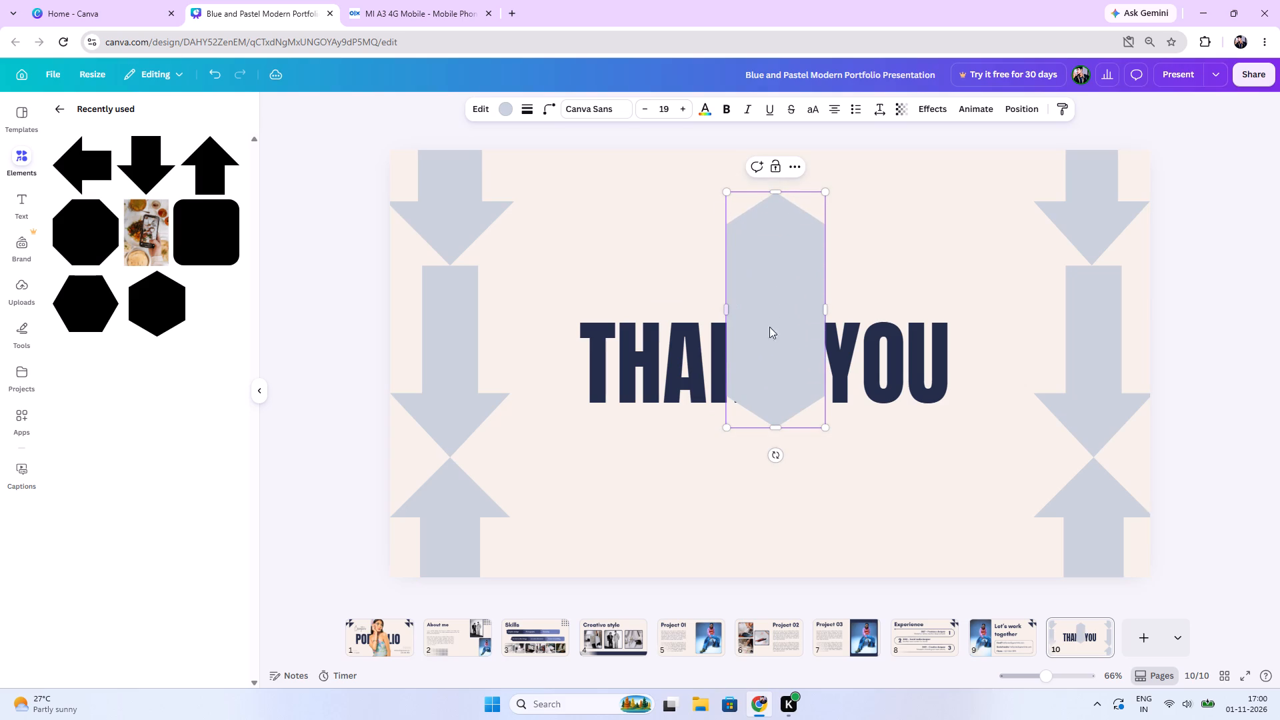
{"action": "left_click_drag", "start_coordinate": [801, 303], "coordinate": [779, 252]}
{"action": "left_click_drag", "start_coordinate": [779, 431], "coordinate": [779, 270]}
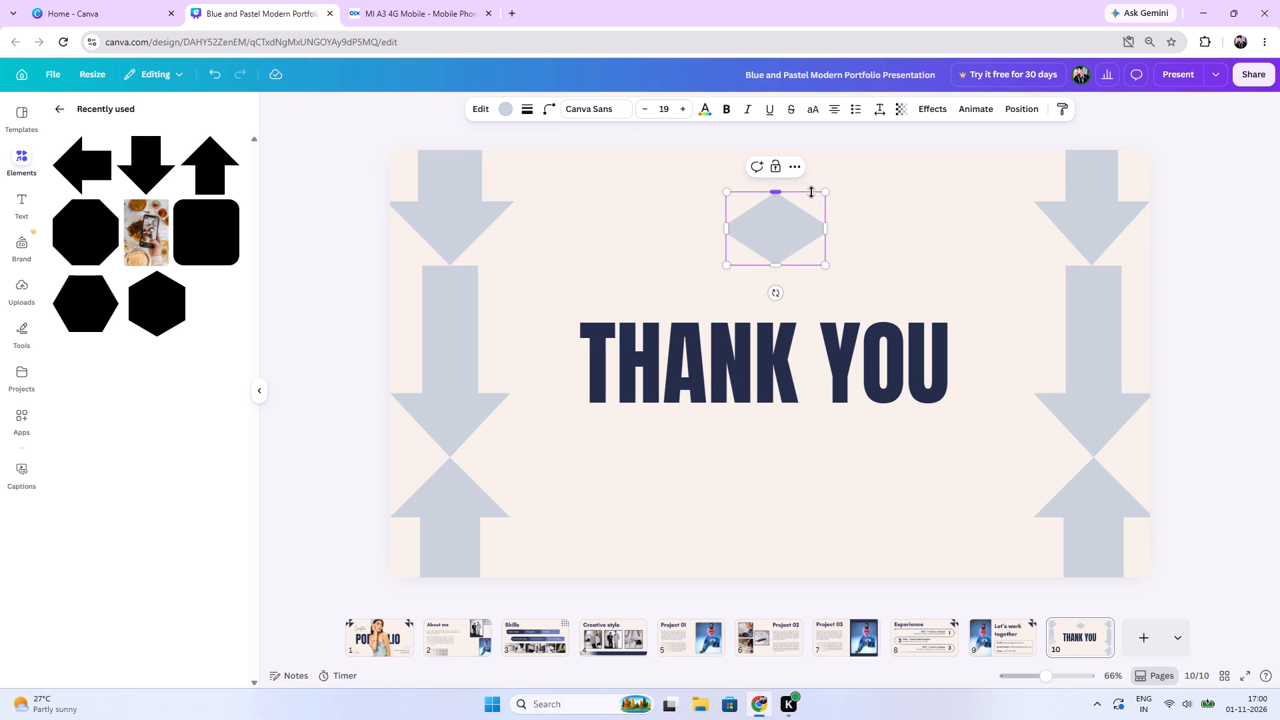
{"action": "left_click", "coordinate": [819, 205]}
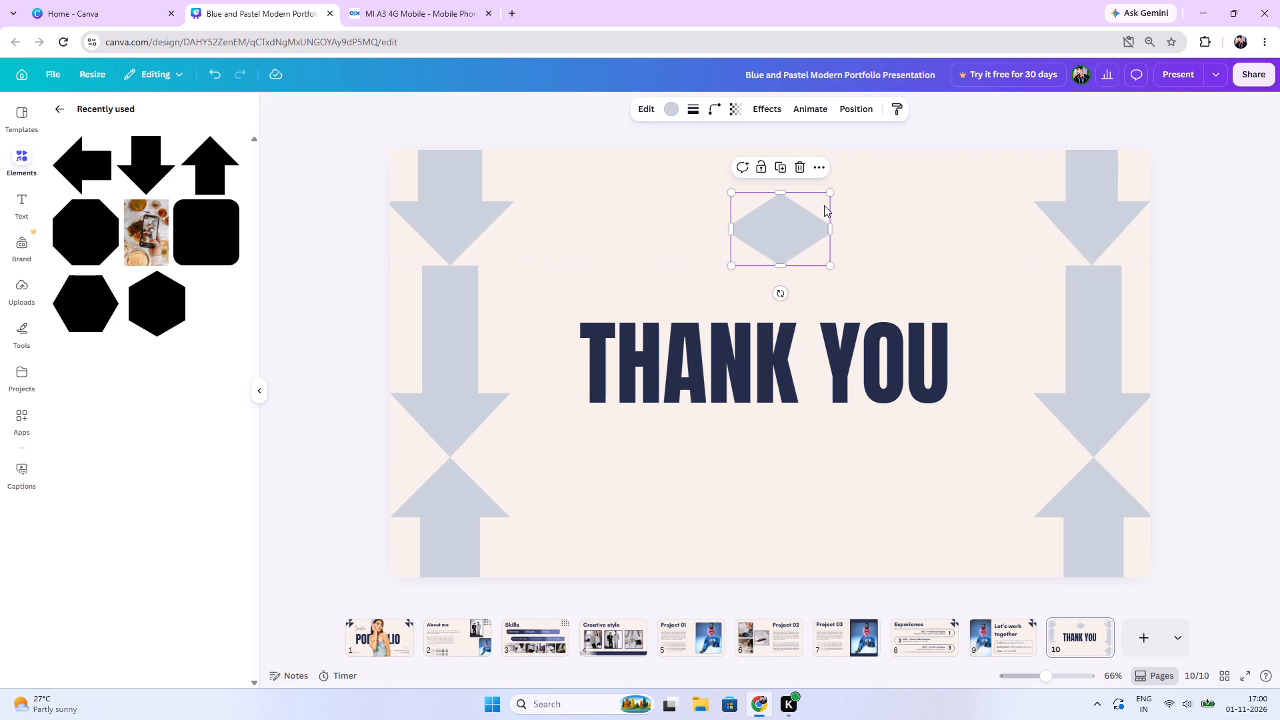
{"action": "left_click_drag", "start_coordinate": [823, 206], "coordinate": [824, 166]}
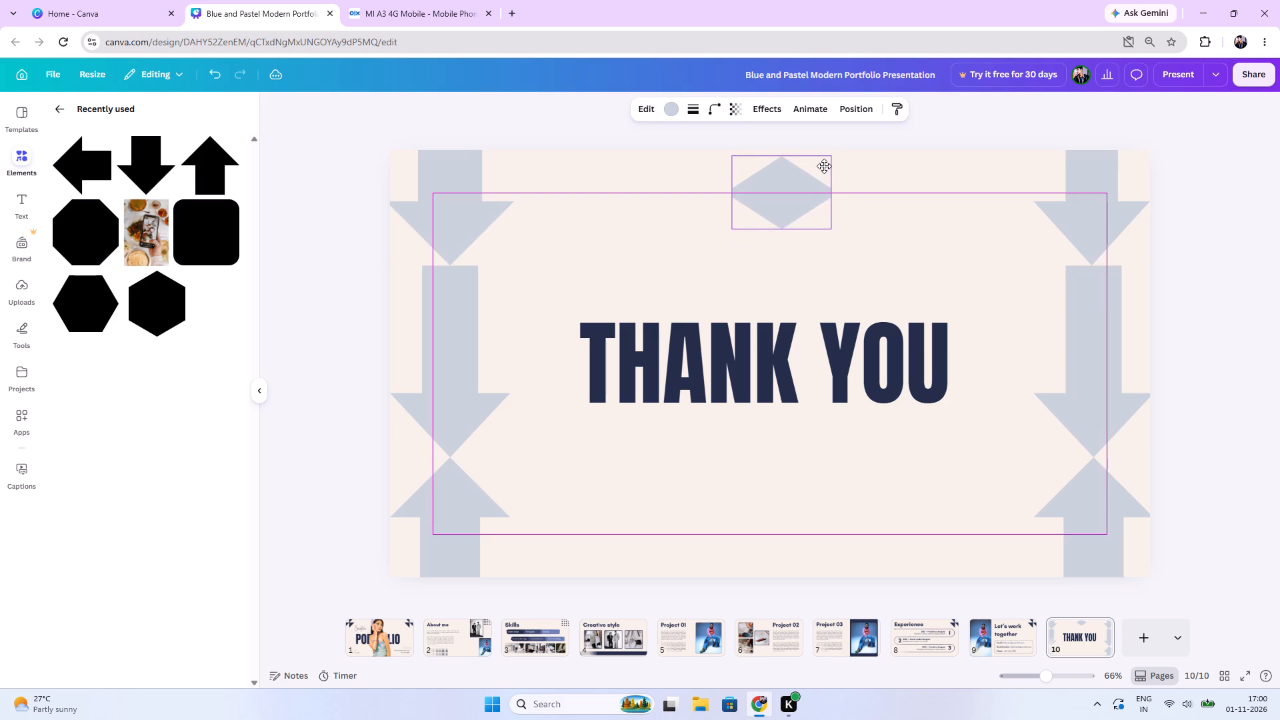
{"action": "left_click_drag", "start_coordinate": [824, 166], "coordinate": [823, 162]}
Stretch the top hexagon sideways both ways to about 1,312 wide so it spans the gap between the two top corner arrows.
{"action": "left_click_drag", "start_coordinate": [727, 186], "coordinate": [686, 191]}
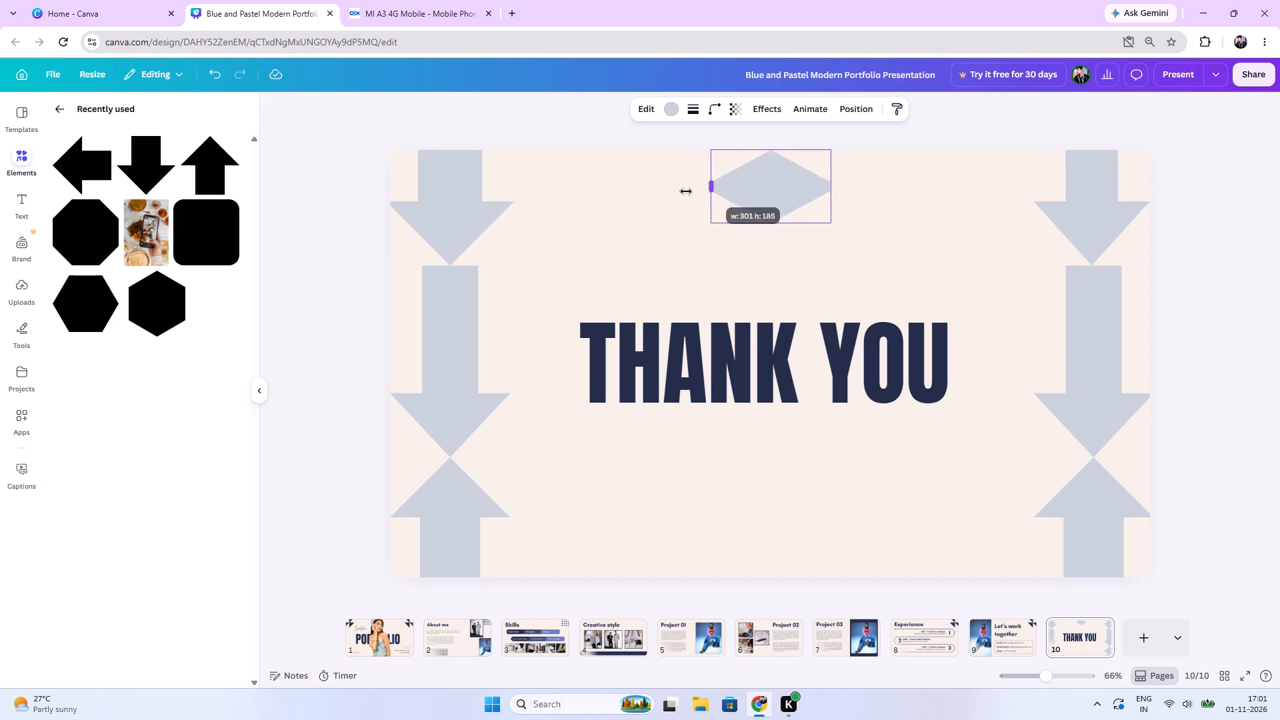
{"action": "left_click_drag", "start_coordinate": [686, 191], "coordinate": [531, 215]}
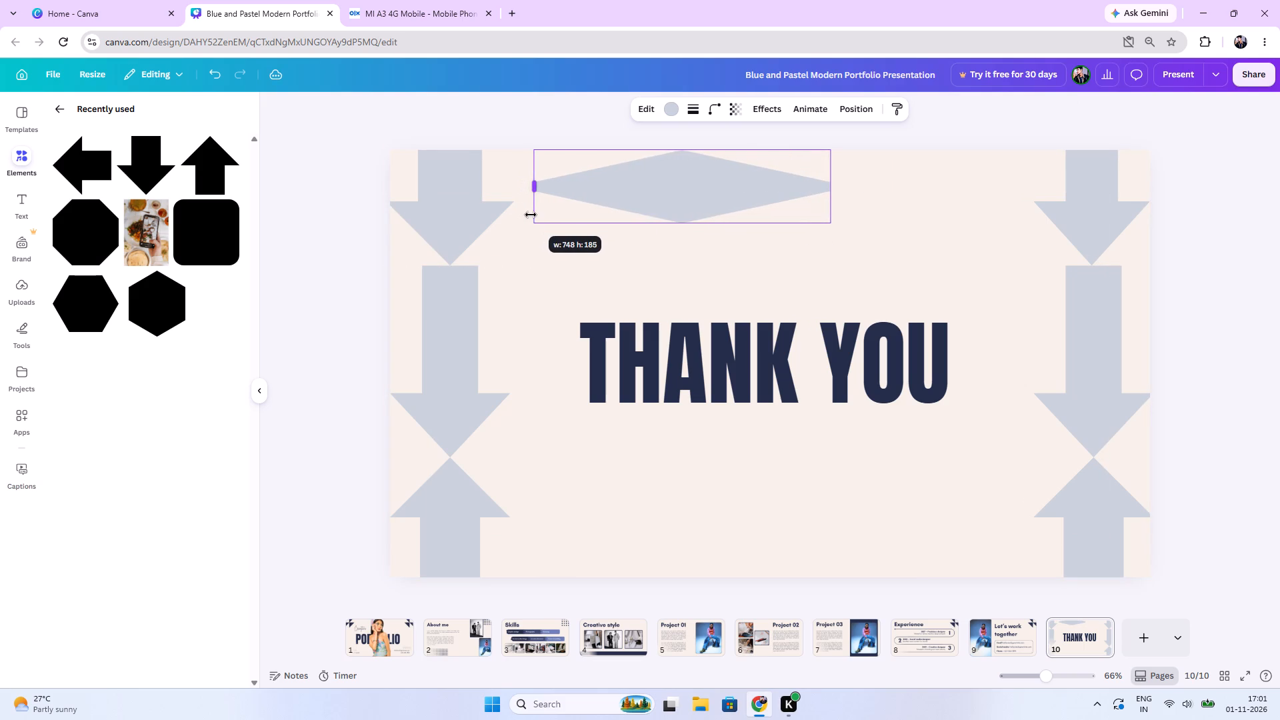
{"action": "left_click_drag", "start_coordinate": [531, 215], "coordinate": [533, 215]}
{"action": "left_click_drag", "start_coordinate": [833, 188], "coordinate": [885, 195]}
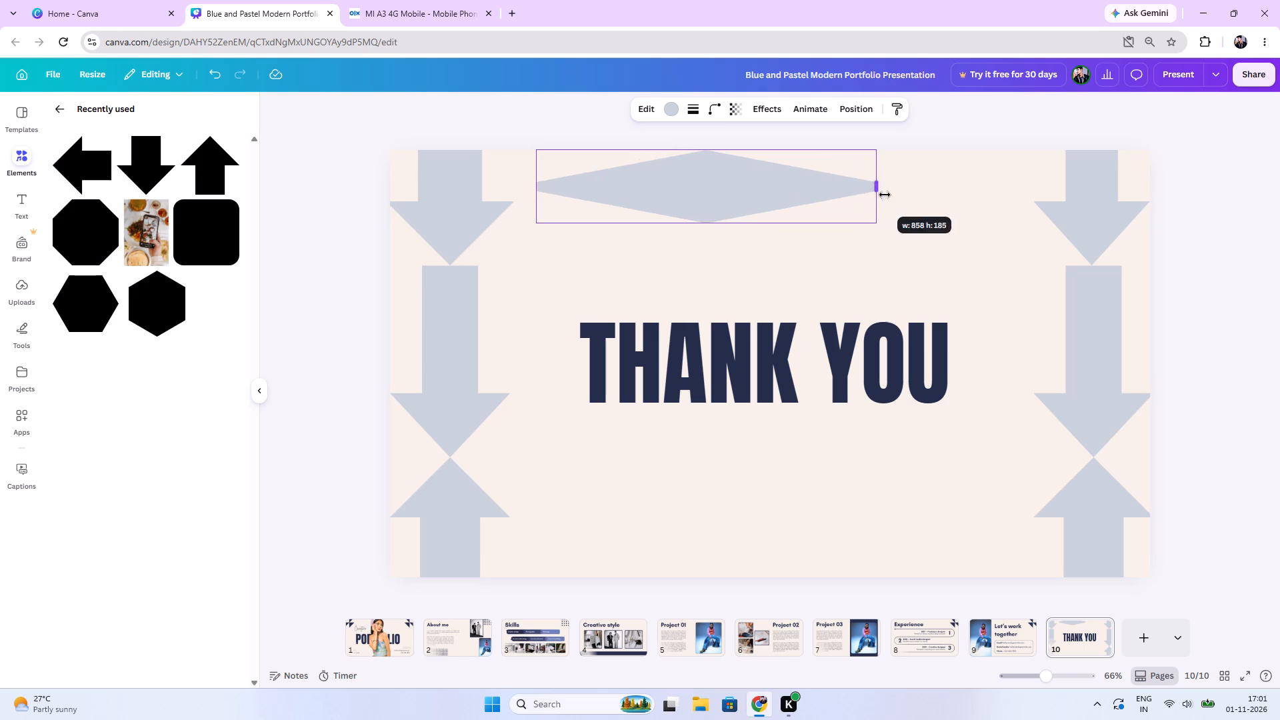
{"action": "left_click_drag", "start_coordinate": [885, 195], "coordinate": [1029, 214]}
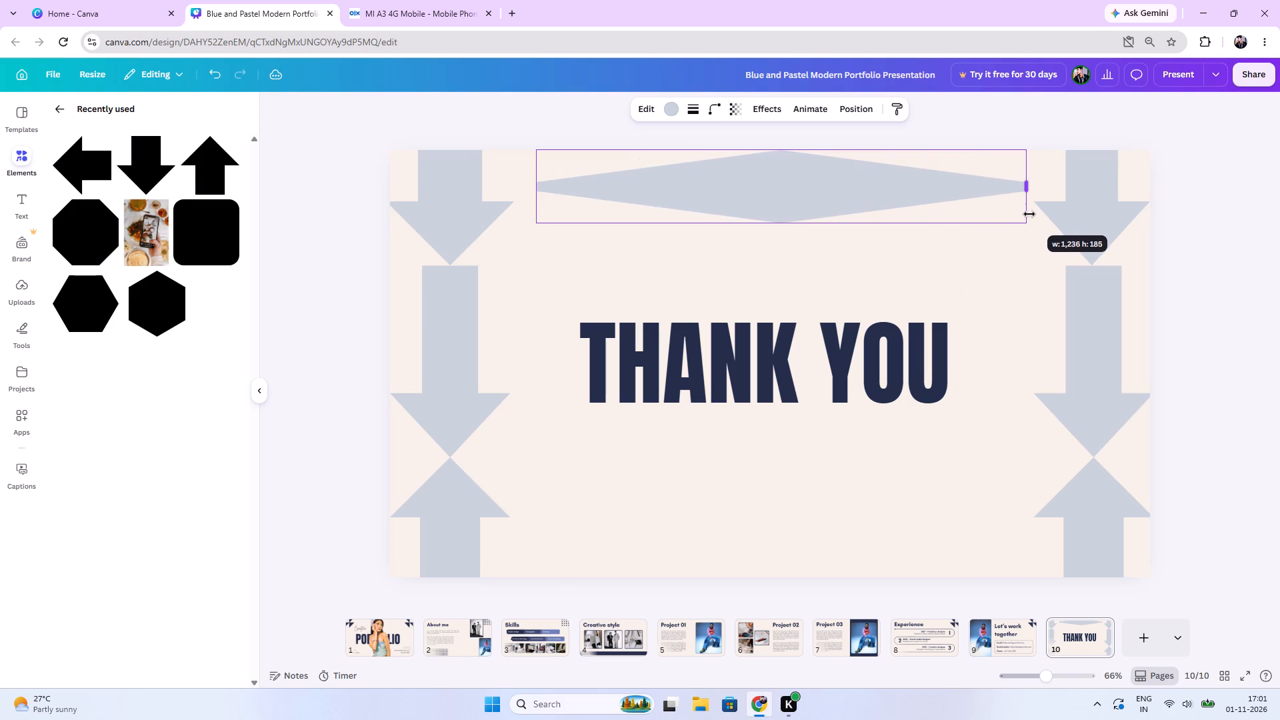
{"action": "left_click_drag", "start_coordinate": [1029, 214], "coordinate": [1033, 216]}
{"action": "left_click_drag", "start_coordinate": [537, 189], "coordinate": [529, 188]}
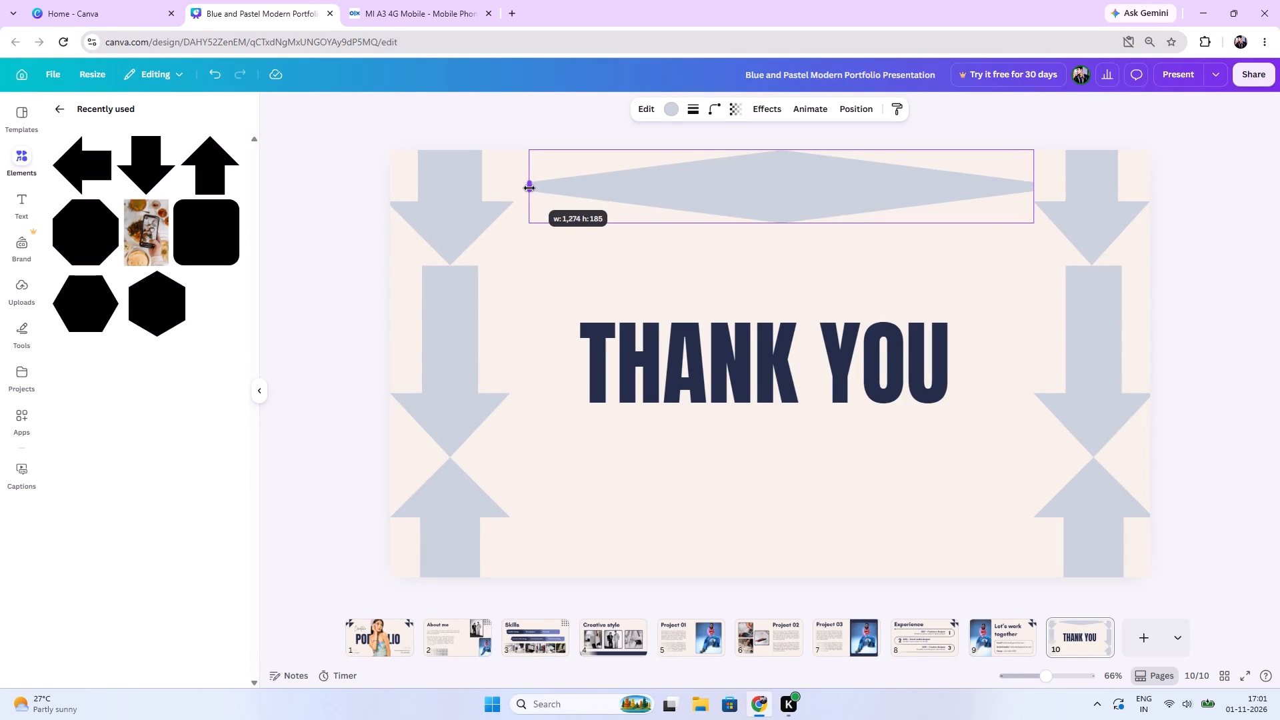
{"action": "left_click_drag", "start_coordinate": [529, 188], "coordinate": [517, 191]}
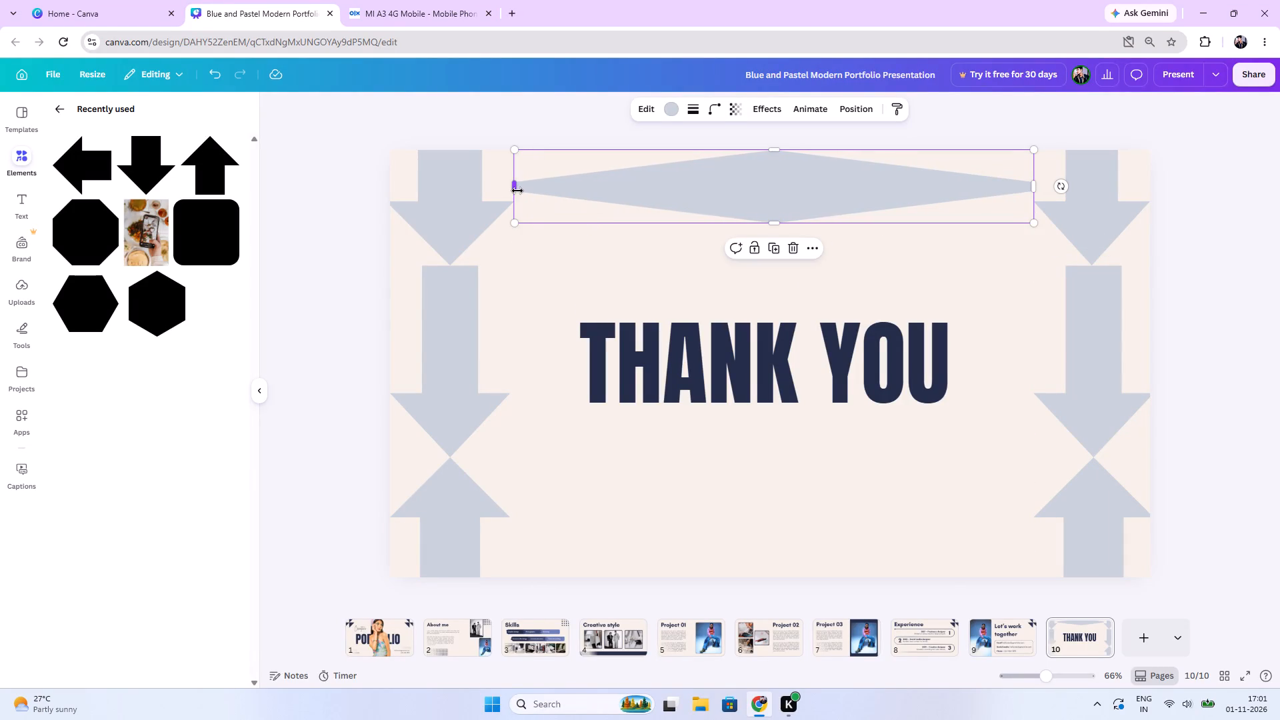
{"action": "left_click", "coordinate": [611, 267]}
Copy the stretched hexagon to the space between the two bottom corner arrows and extend its lower side to the page's bottom edge.
{"action": "left_click", "coordinate": [641, 175]}
{"action": "right_click", "coordinate": [641, 175]}
{"action": "left_click", "coordinate": [666, 189]}
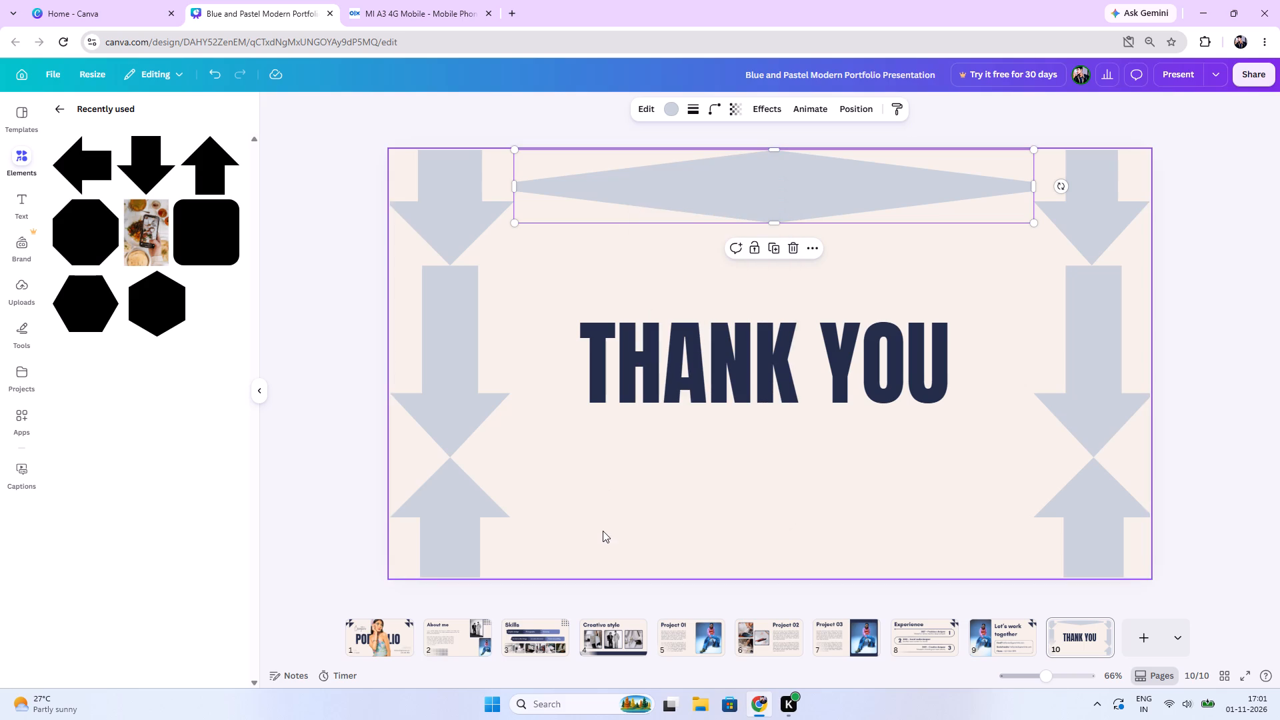
{"action": "key", "text": "ctrl+v"}
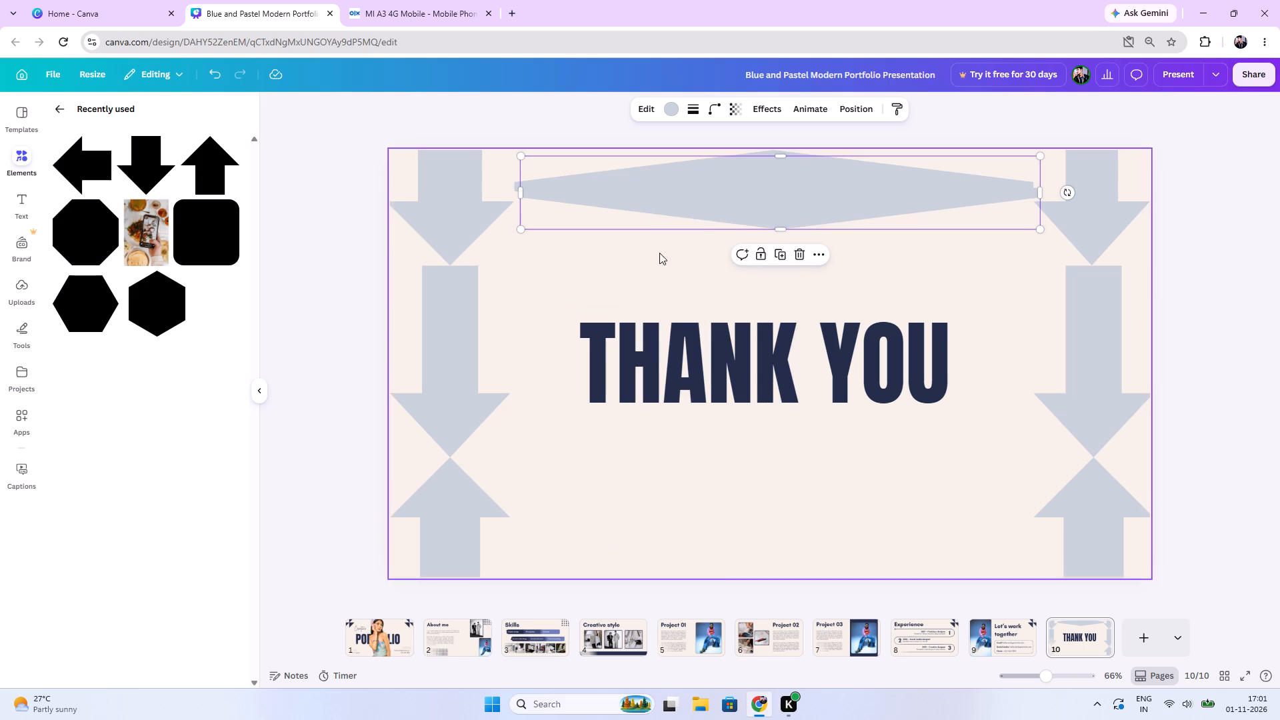
{"action": "left_click_drag", "start_coordinate": [725, 205], "coordinate": [729, 553]}
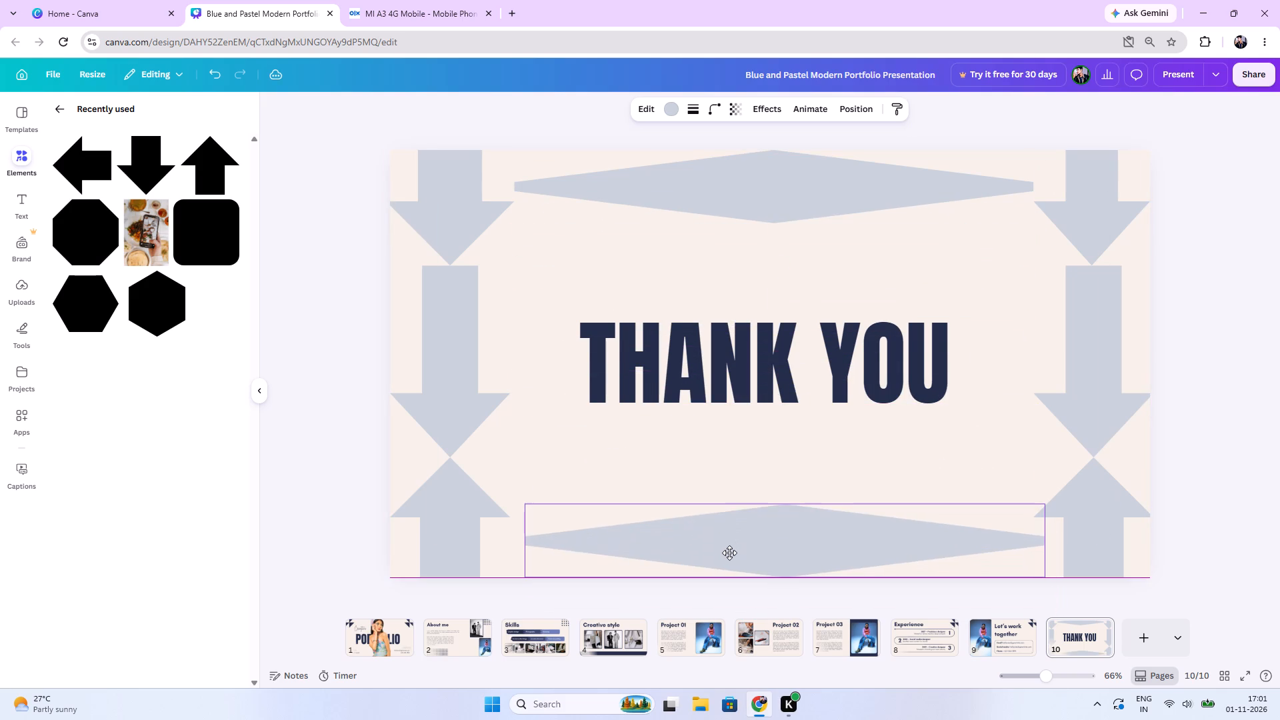
{"action": "left_click_drag", "start_coordinate": [729, 553], "coordinate": [725, 543]}
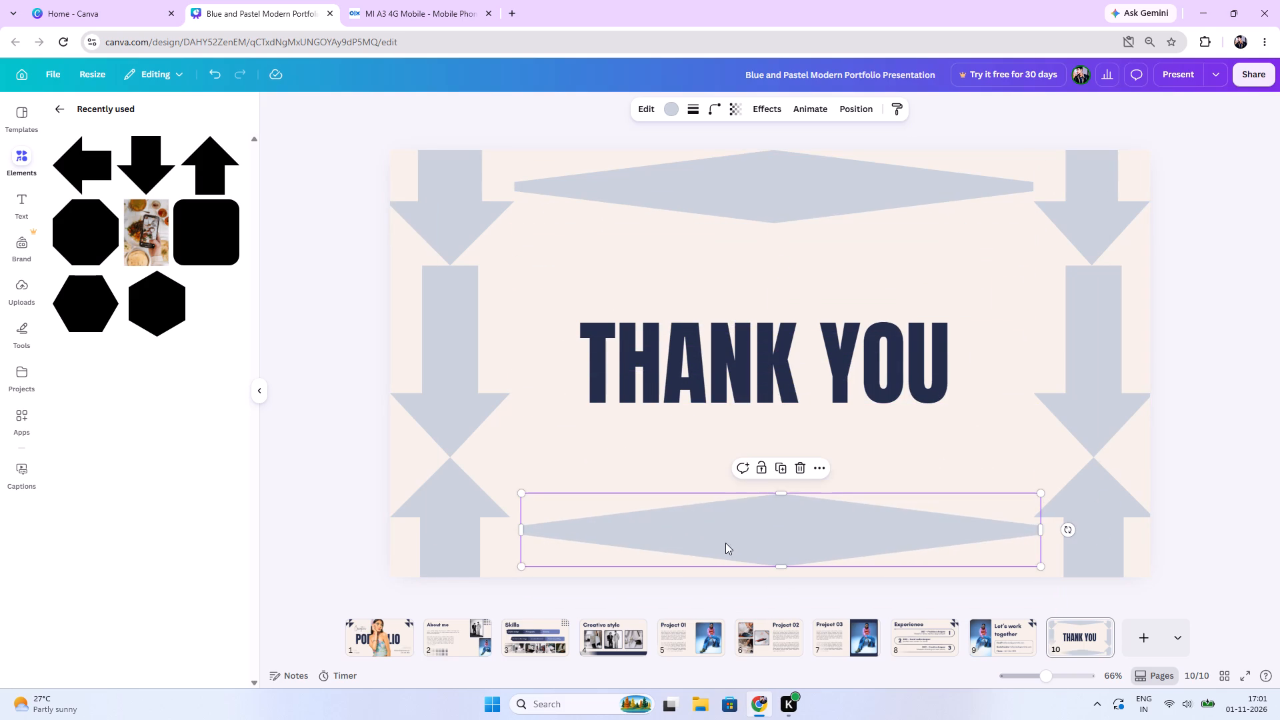
{"action": "left_click_drag", "start_coordinate": [785, 569], "coordinate": [784, 572]}
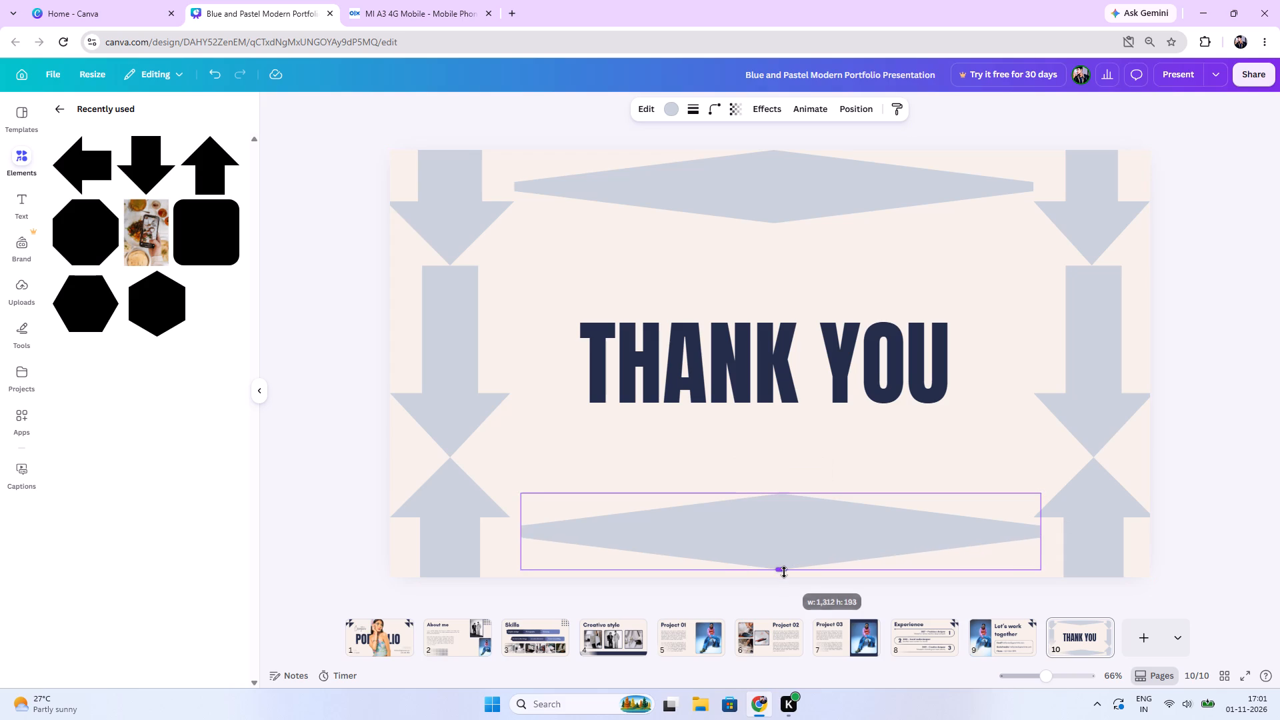
{"action": "left_click_drag", "start_coordinate": [784, 572], "coordinate": [783, 576]}
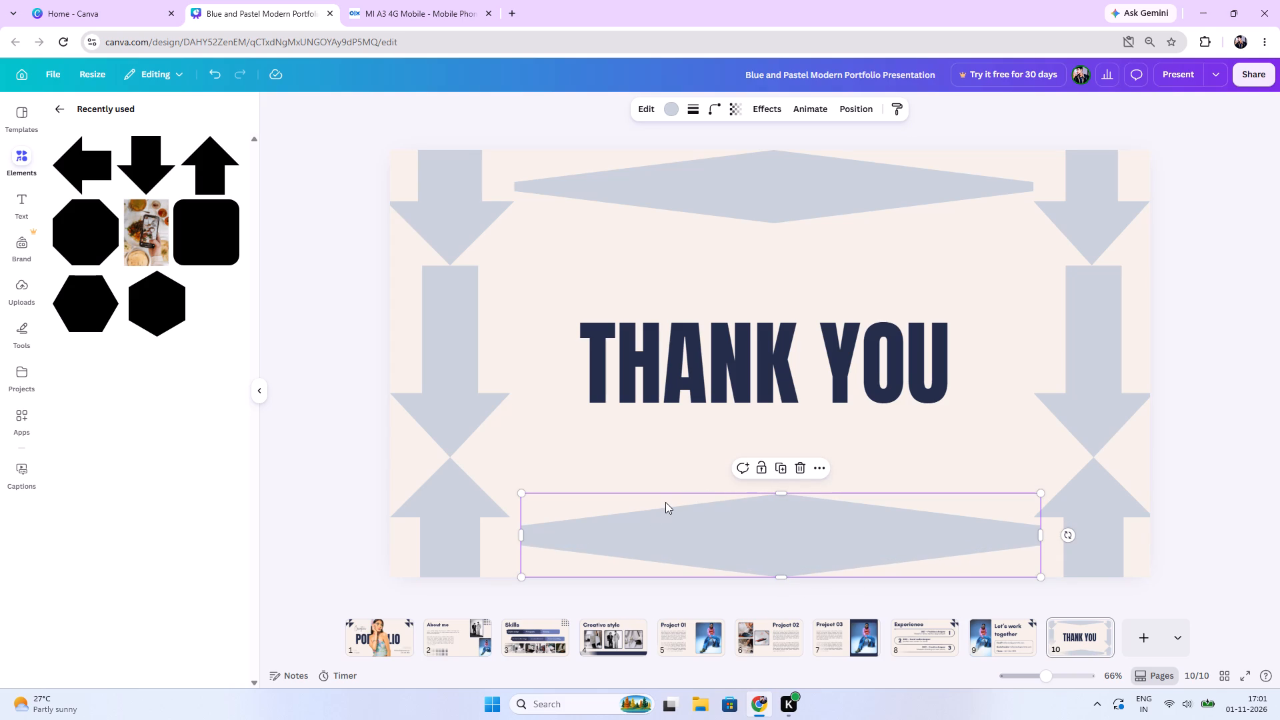
{"action": "left_click", "coordinate": [581, 446]}
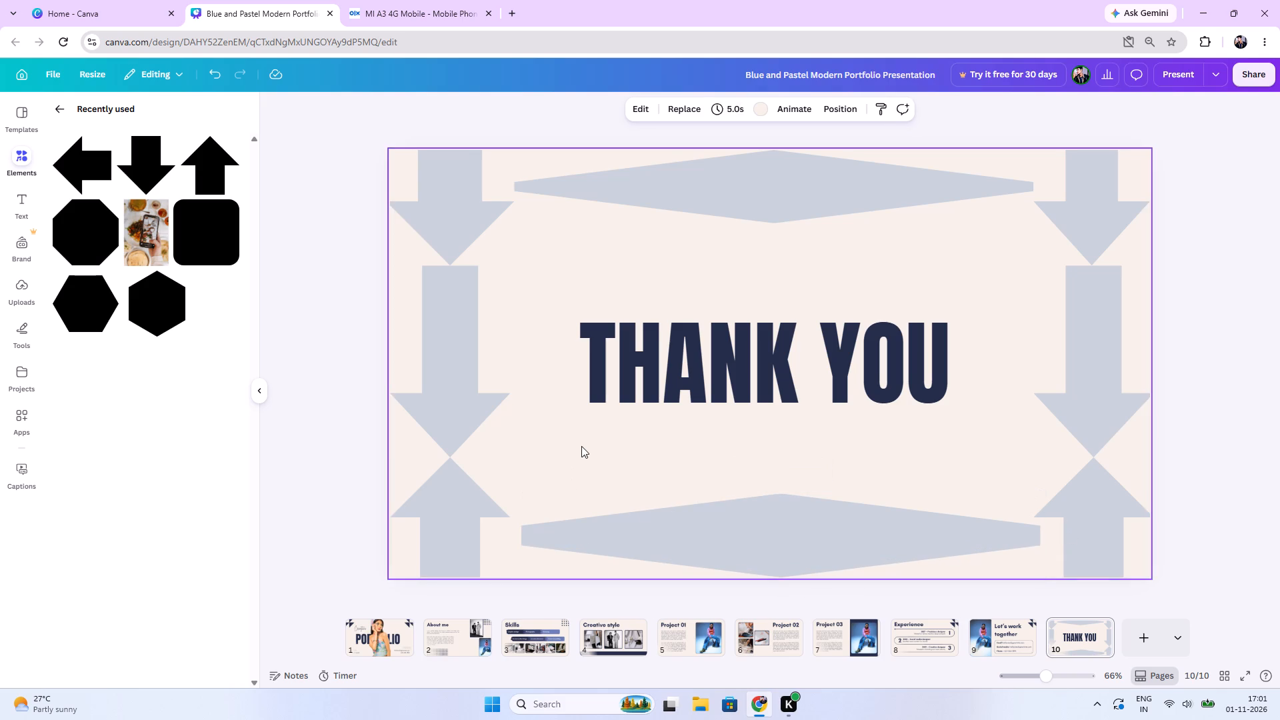
Add a rounded square, shrink it into a wider-than-tall block, and place it just below the left end of the top hexagon.
{"action": "left_click", "coordinate": [207, 240]}
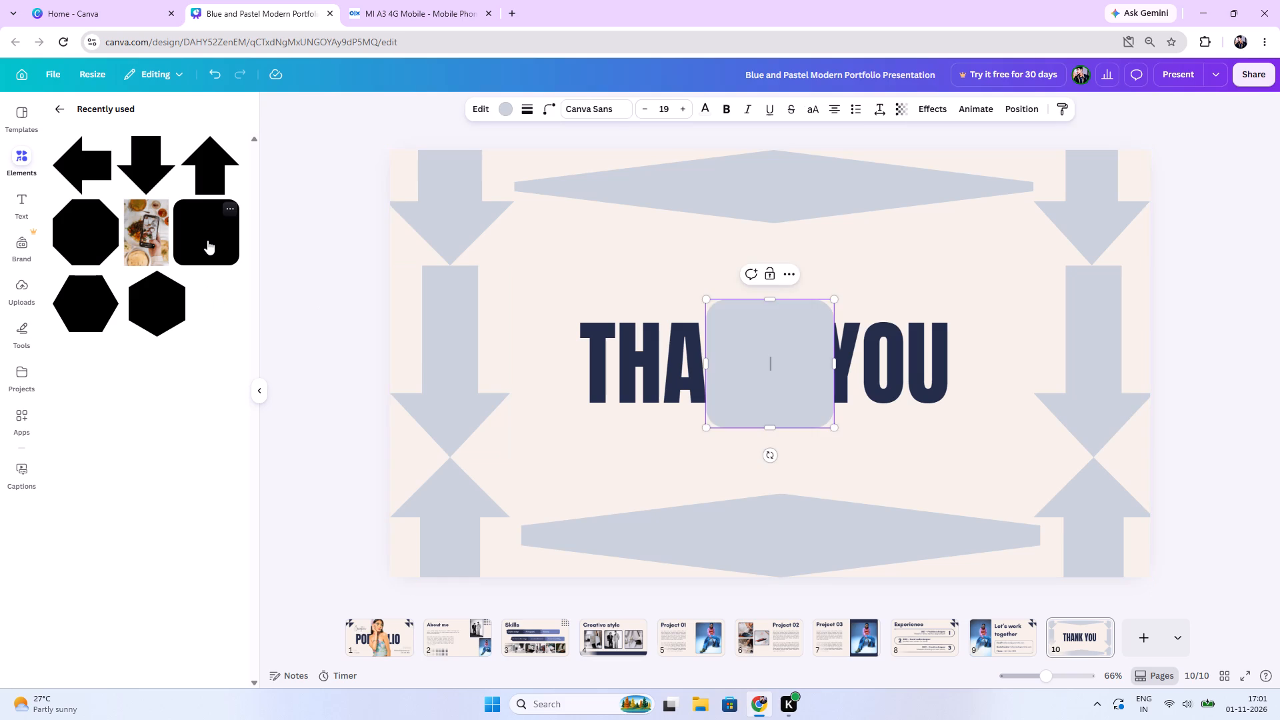
{"action": "left_click_drag", "start_coordinate": [784, 345], "coordinate": [585, 263]}
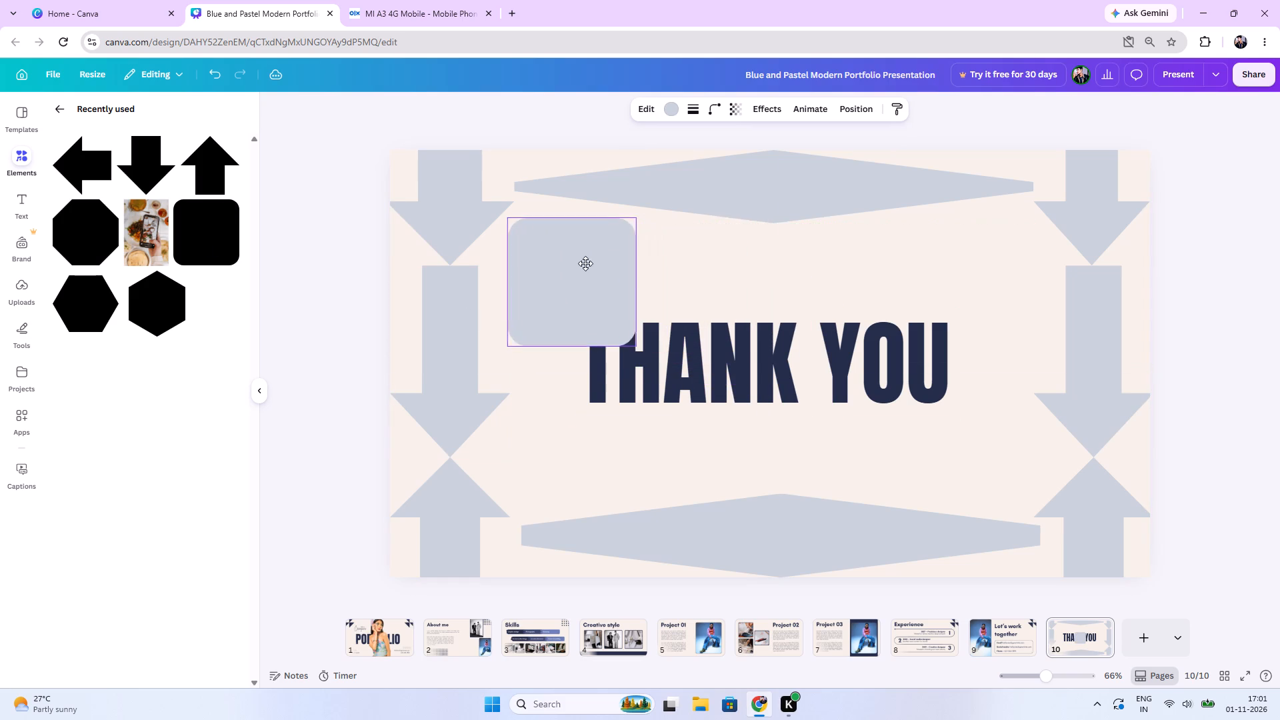
{"action": "left_click_drag", "start_coordinate": [585, 263], "coordinate": [587, 259]}
{"action": "left_click_drag", "start_coordinate": [636, 337], "coordinate": [626, 305]}
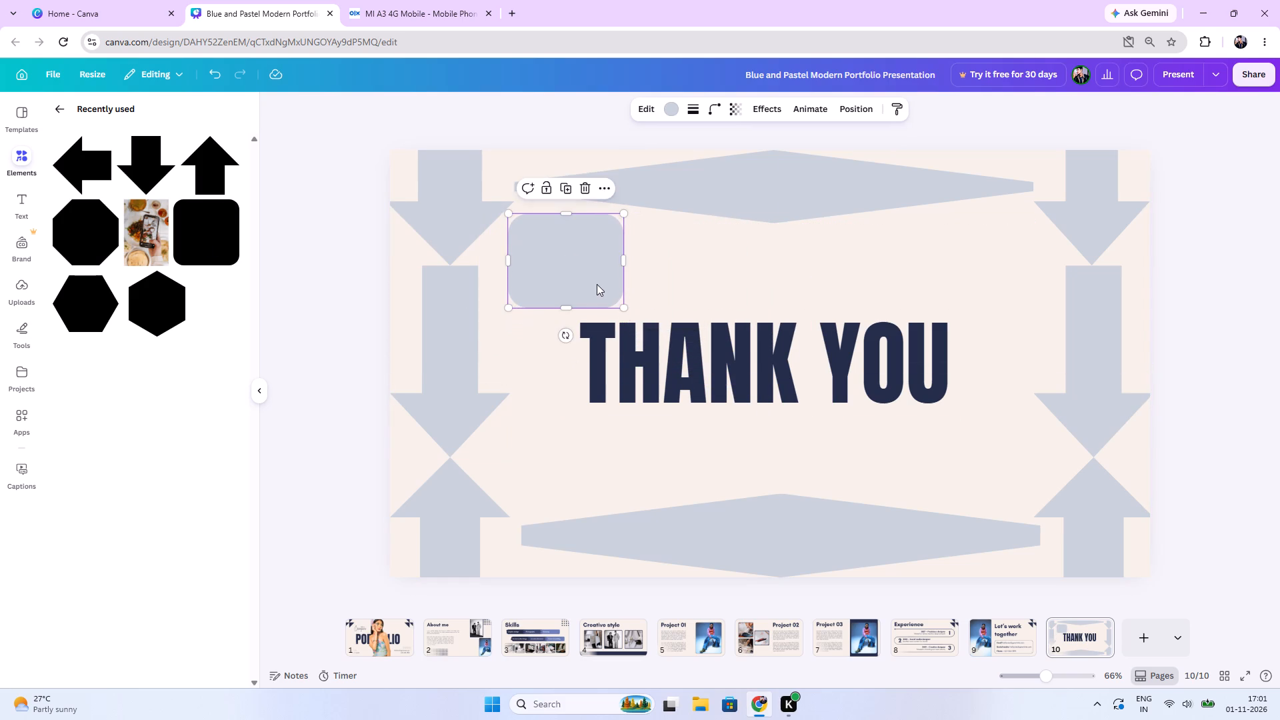
{"action": "left_click_drag", "start_coordinate": [596, 284], "coordinate": [599, 297]}
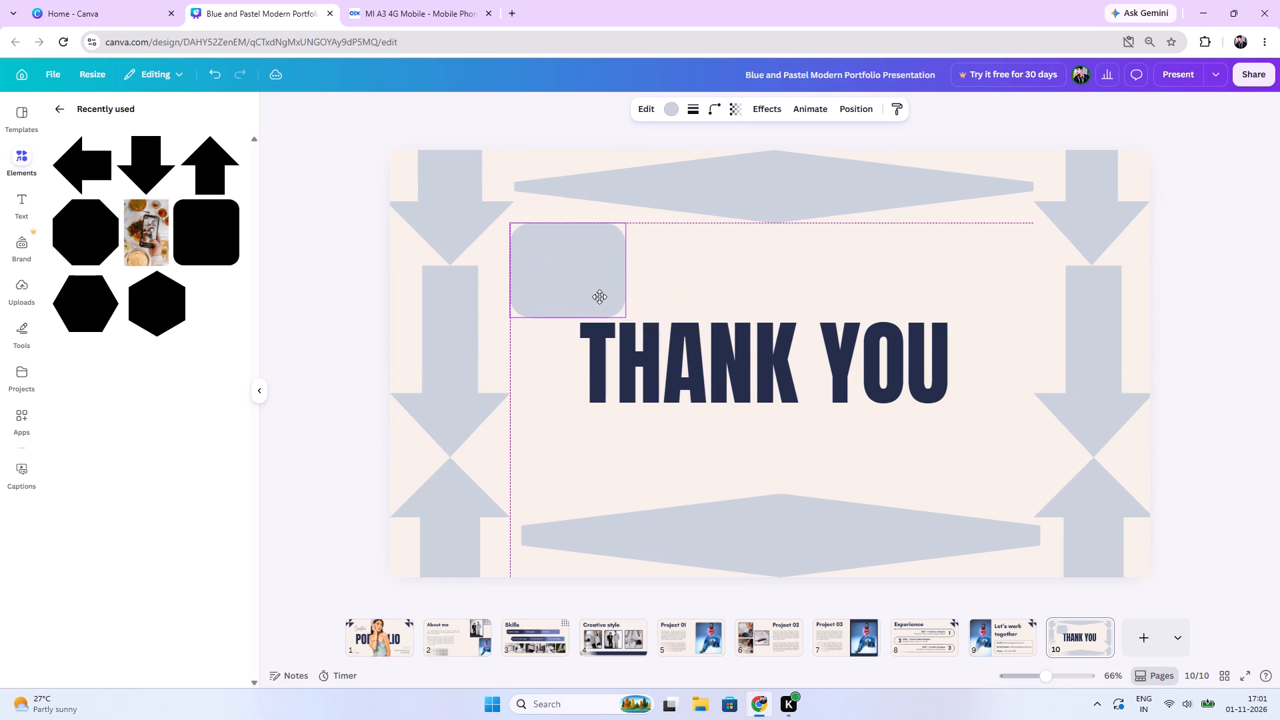
{"action": "left_click_drag", "start_coordinate": [599, 297], "coordinate": [600, 299]}
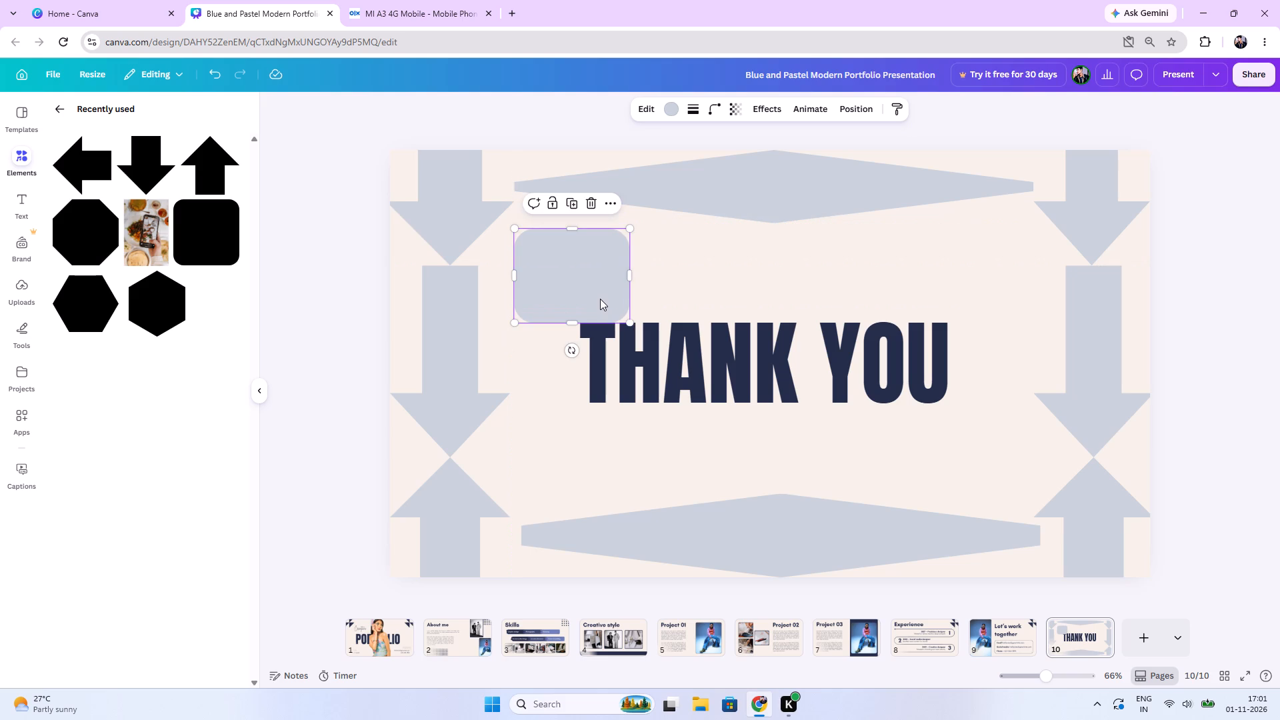
{"action": "left_click", "coordinate": [754, 255]}
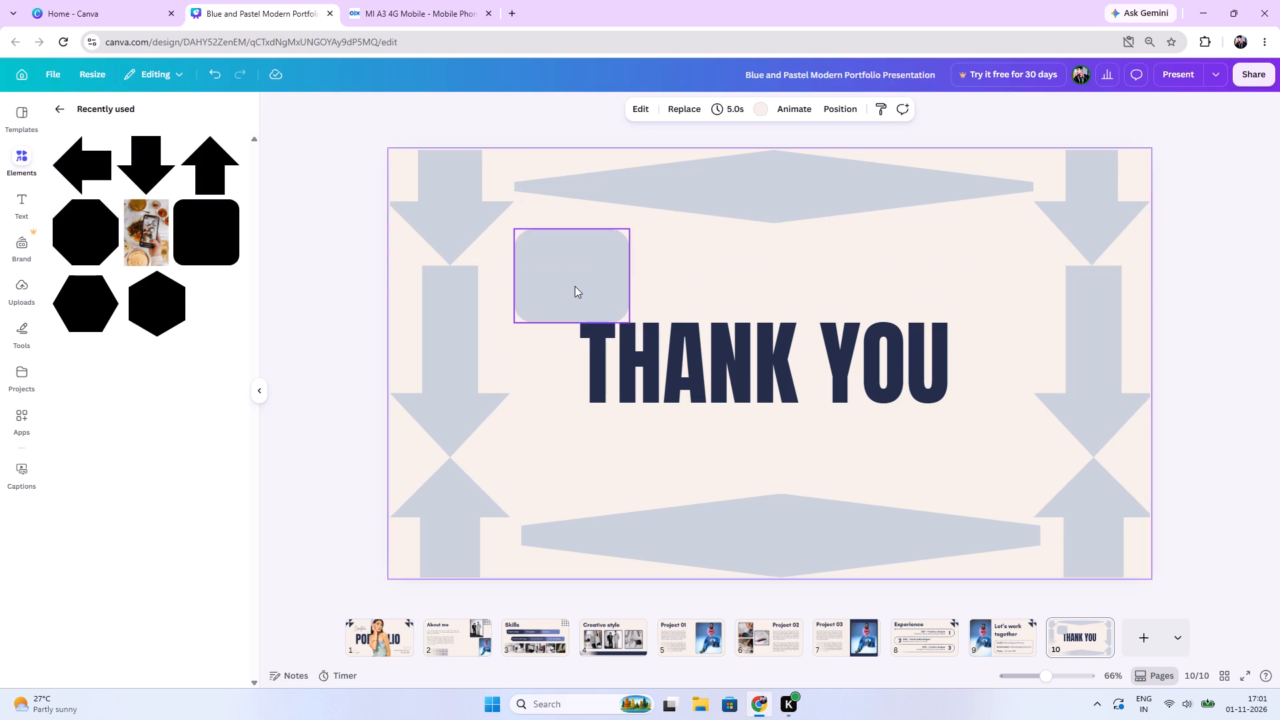
{"action": "left_click", "coordinate": [575, 286]}
{"action": "key", "text": "Up"}
{"action": "key", "text": "Down"}
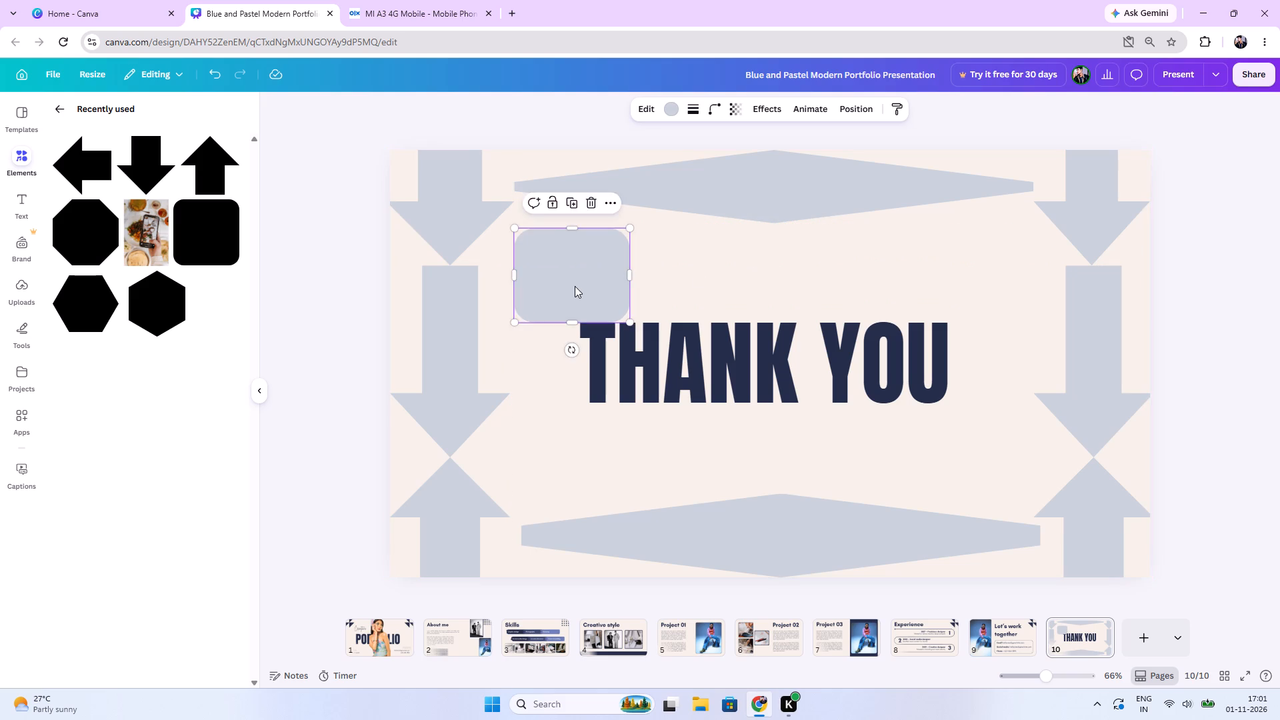
Copy the rounded block to just below the right end of the top hexagon, level with the original block.
{"action": "left_click", "coordinate": [575, 286]}
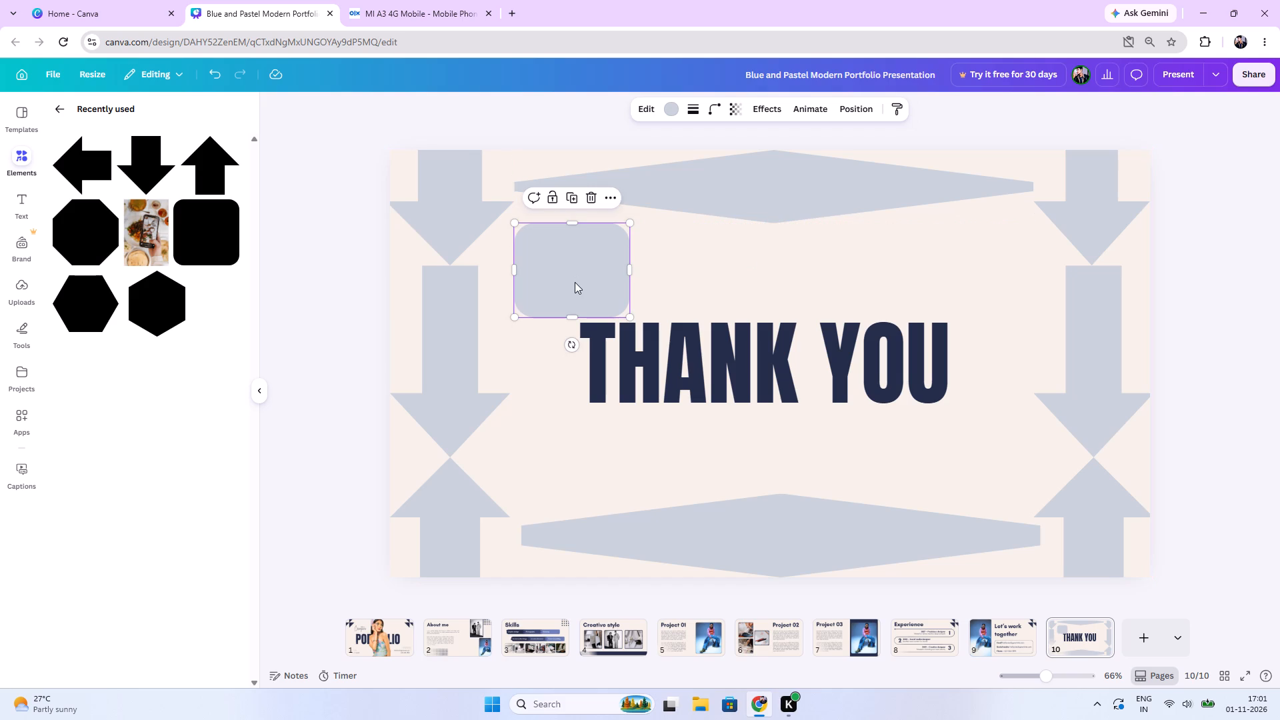
{"action": "key", "text": "ctrl+c"}
{"action": "key", "text": "ctrl+v"}
{"action": "left_click_drag", "start_coordinate": [575, 282], "coordinate": [632, 277]}
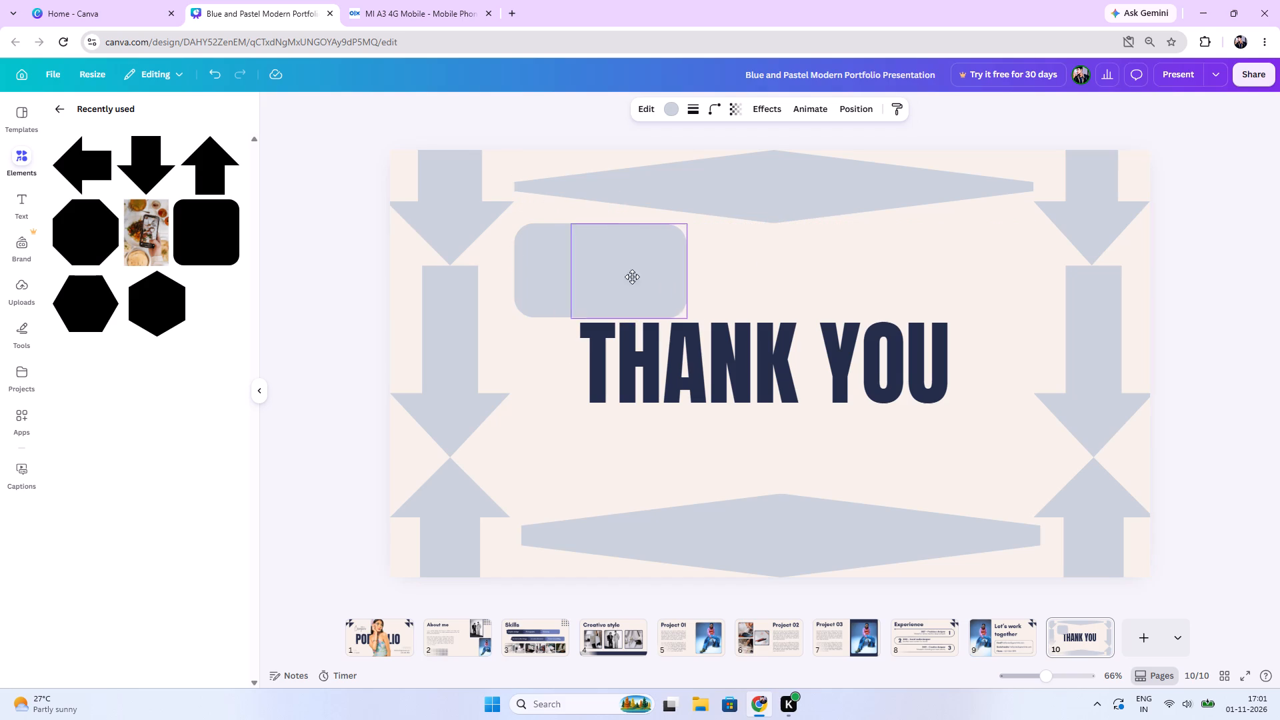
{"action": "left_click_drag", "start_coordinate": [632, 277], "coordinate": [911, 285]}
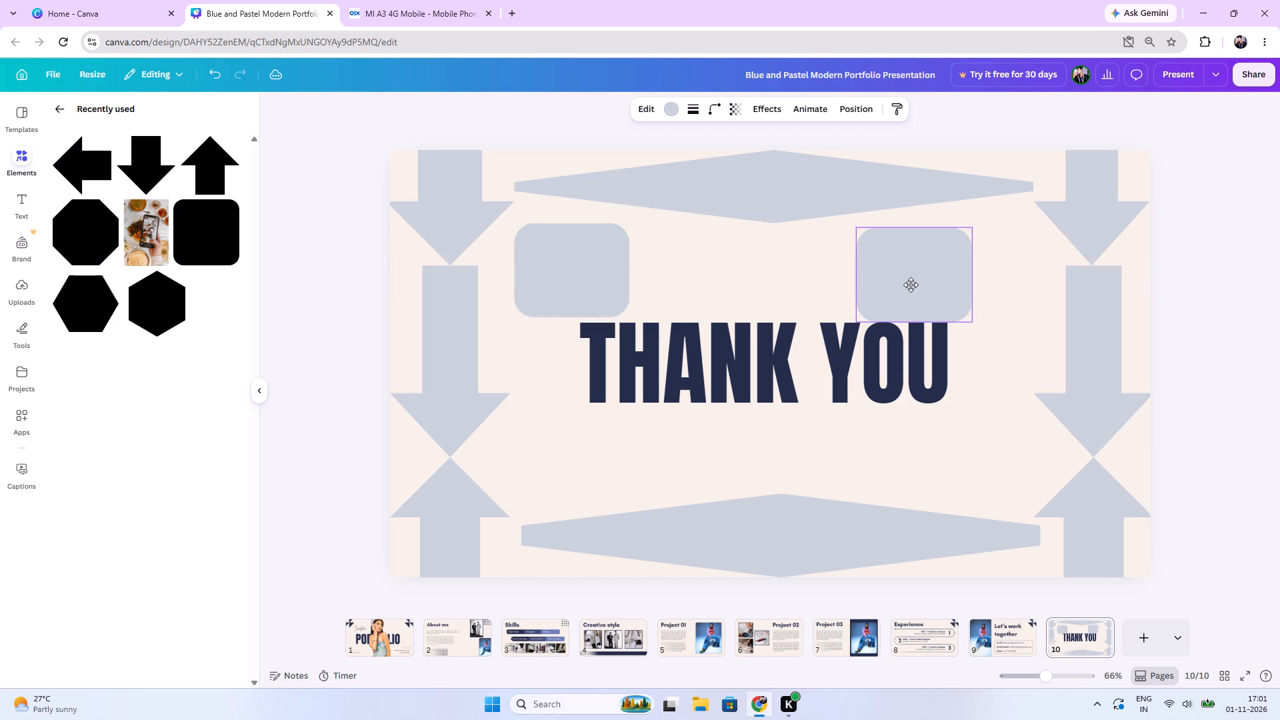
{"action": "left_click_drag", "start_coordinate": [911, 285], "coordinate": [913, 280]}
{"action": "left_click_drag", "start_coordinate": [913, 280], "coordinate": [913, 279]}
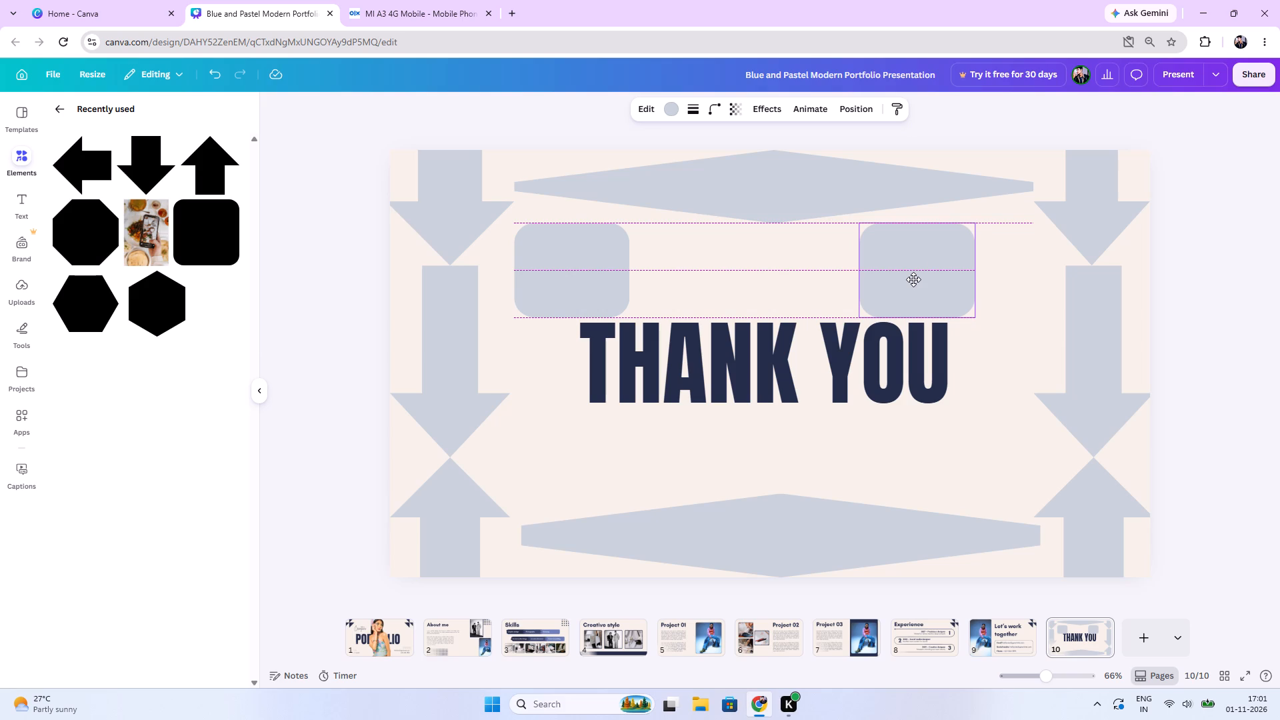
{"action": "left_click_drag", "start_coordinate": [913, 279], "coordinate": [929, 281]}
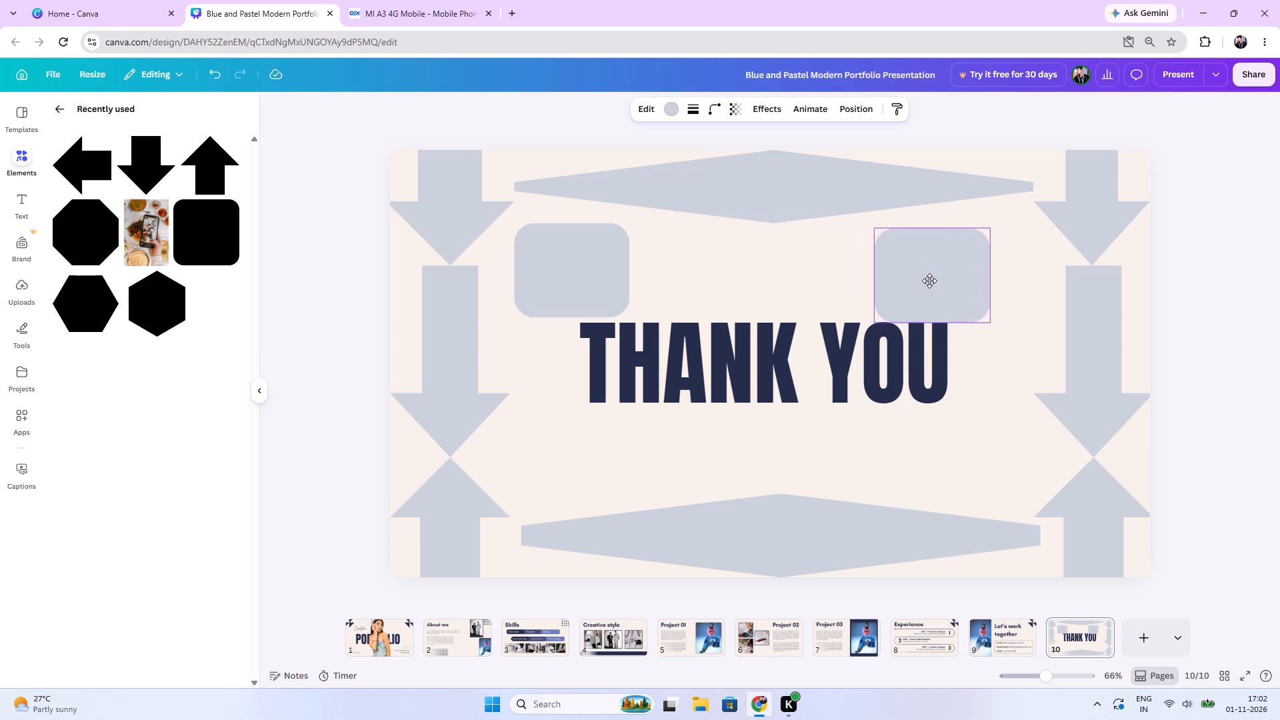
{"action": "left_click_drag", "start_coordinate": [929, 281], "coordinate": [952, 282]}
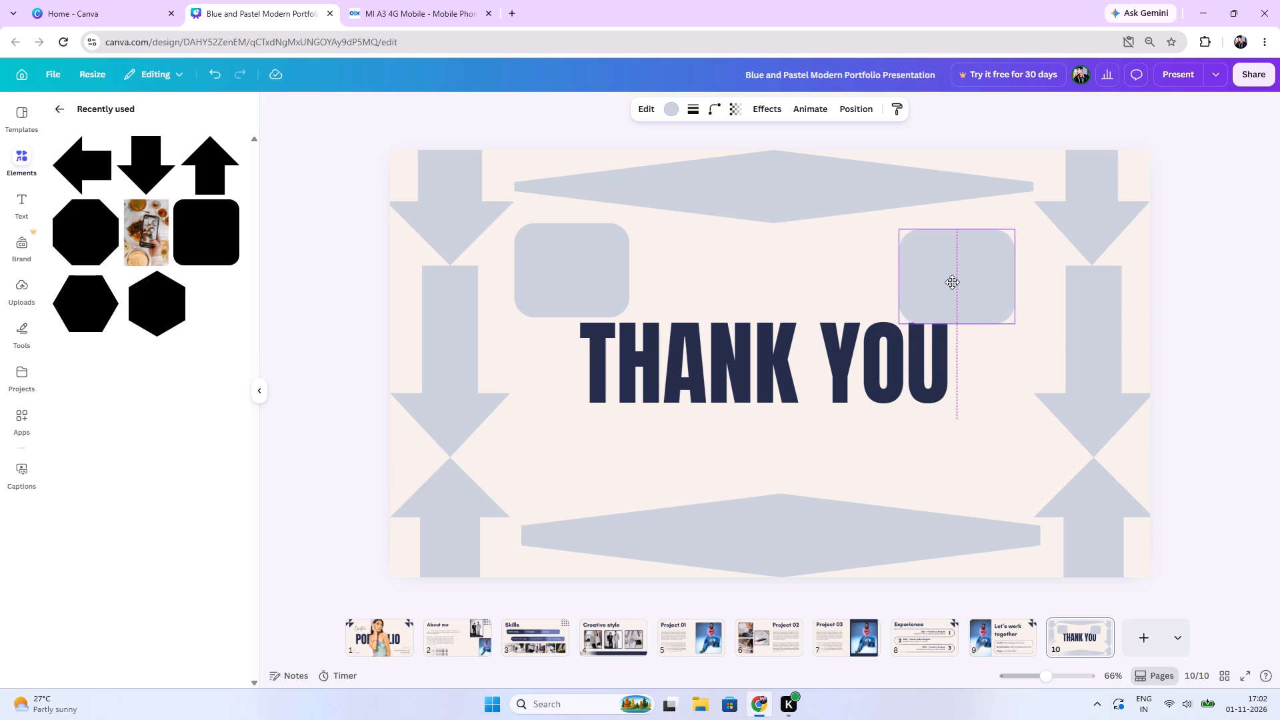
{"action": "left_click_drag", "start_coordinate": [952, 282], "coordinate": [957, 279]}
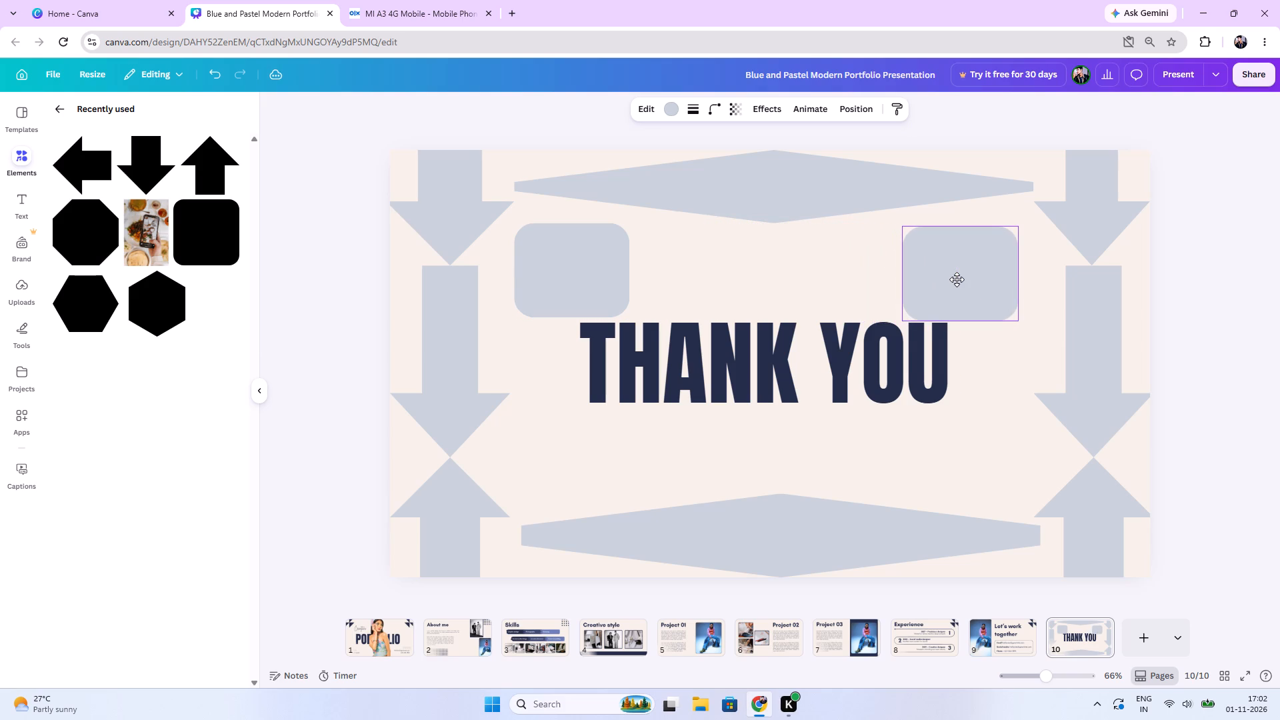
{"action": "left_click_drag", "start_coordinate": [957, 279], "coordinate": [959, 279]}
{"action": "left_click", "coordinate": [601, 491]}
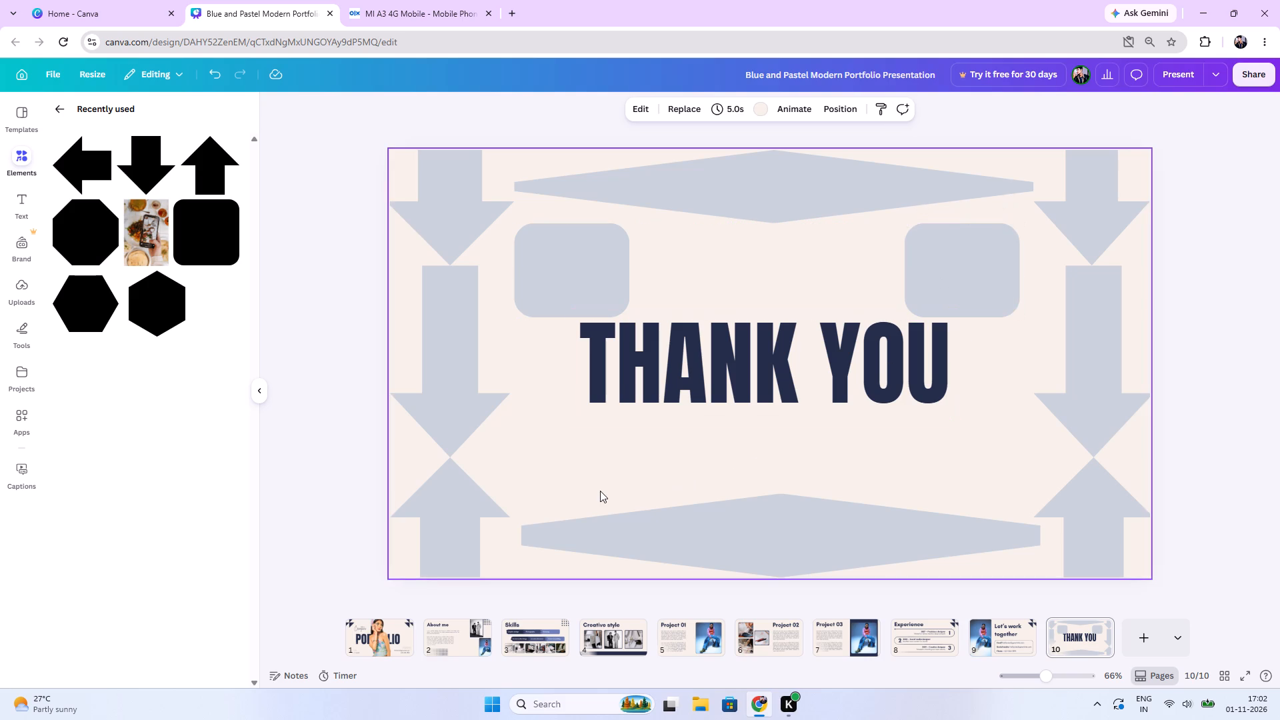
Extend the bottom hexagon's left end and pull in its right end to line up with the rounded blocks' outer edges.
{"action": "left_click", "coordinate": [579, 541]}
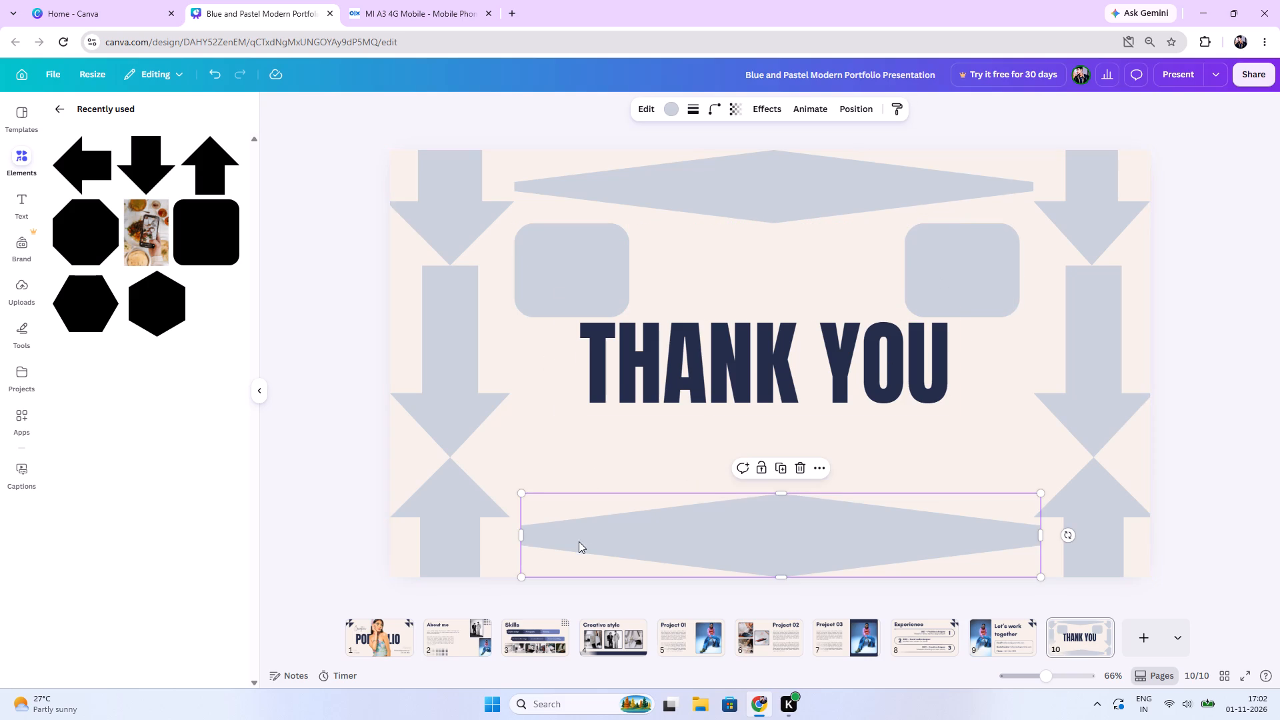
{"action": "left_click", "coordinate": [523, 545]}
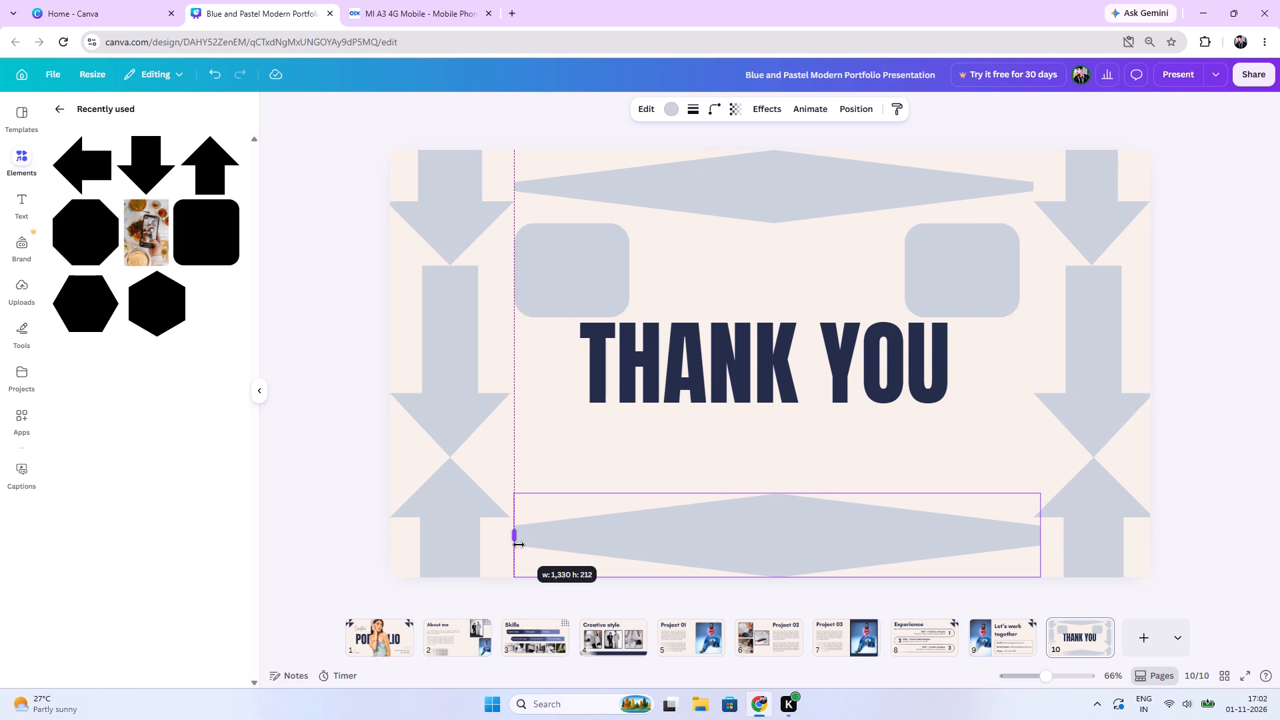
{"action": "left_click_drag", "start_coordinate": [1039, 535], "coordinate": [1029, 537]}
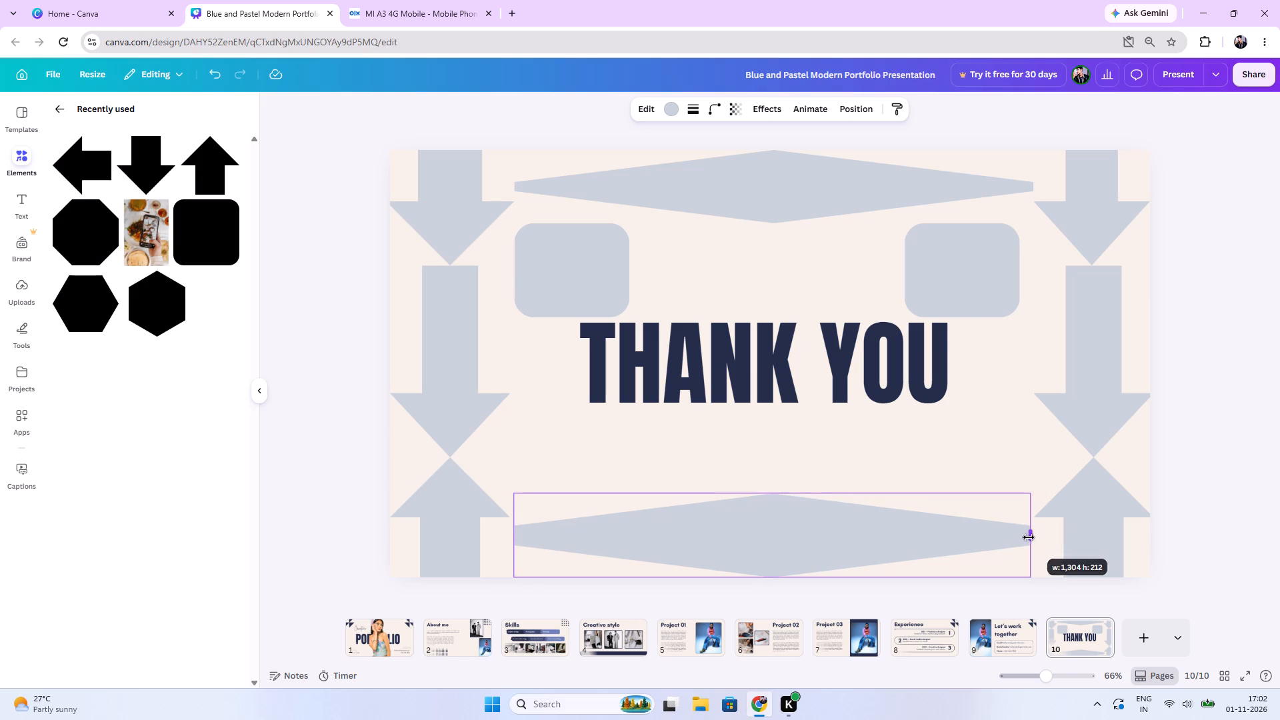
{"action": "left_click_drag", "start_coordinate": [1029, 537], "coordinate": [1025, 536]}
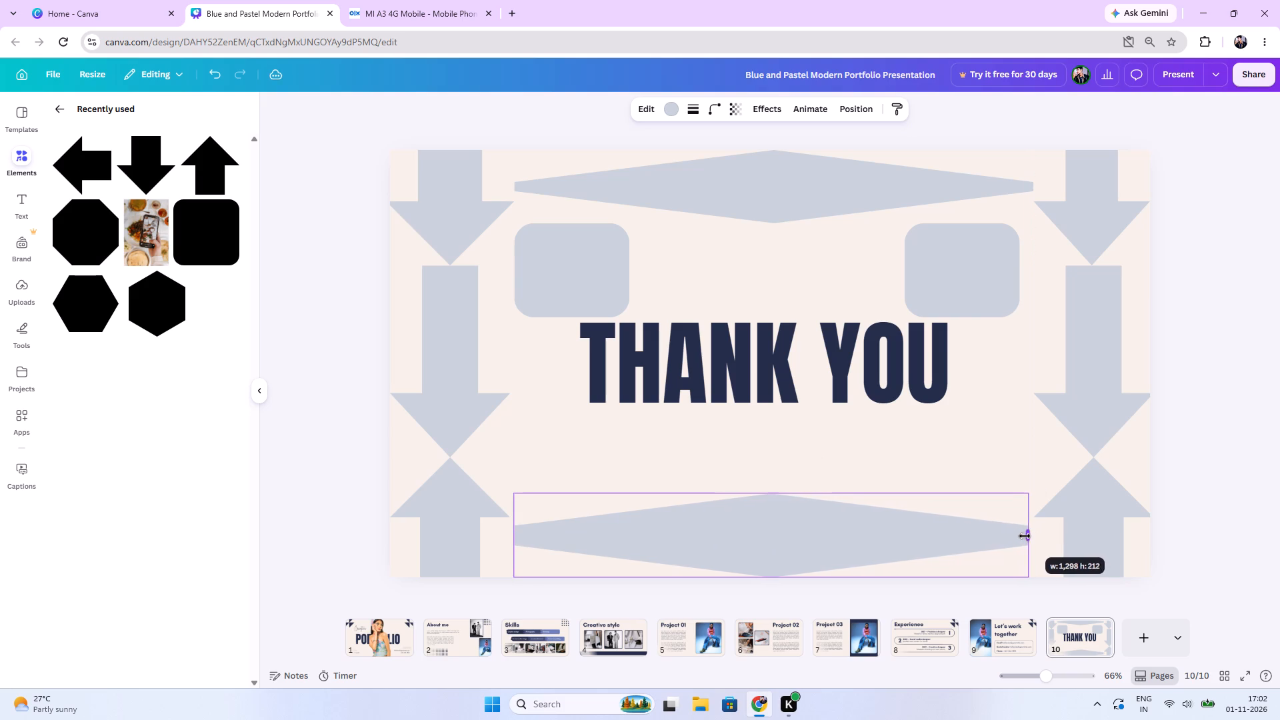
{"action": "left_click_drag", "start_coordinate": [1025, 536], "coordinate": [1017, 536]}
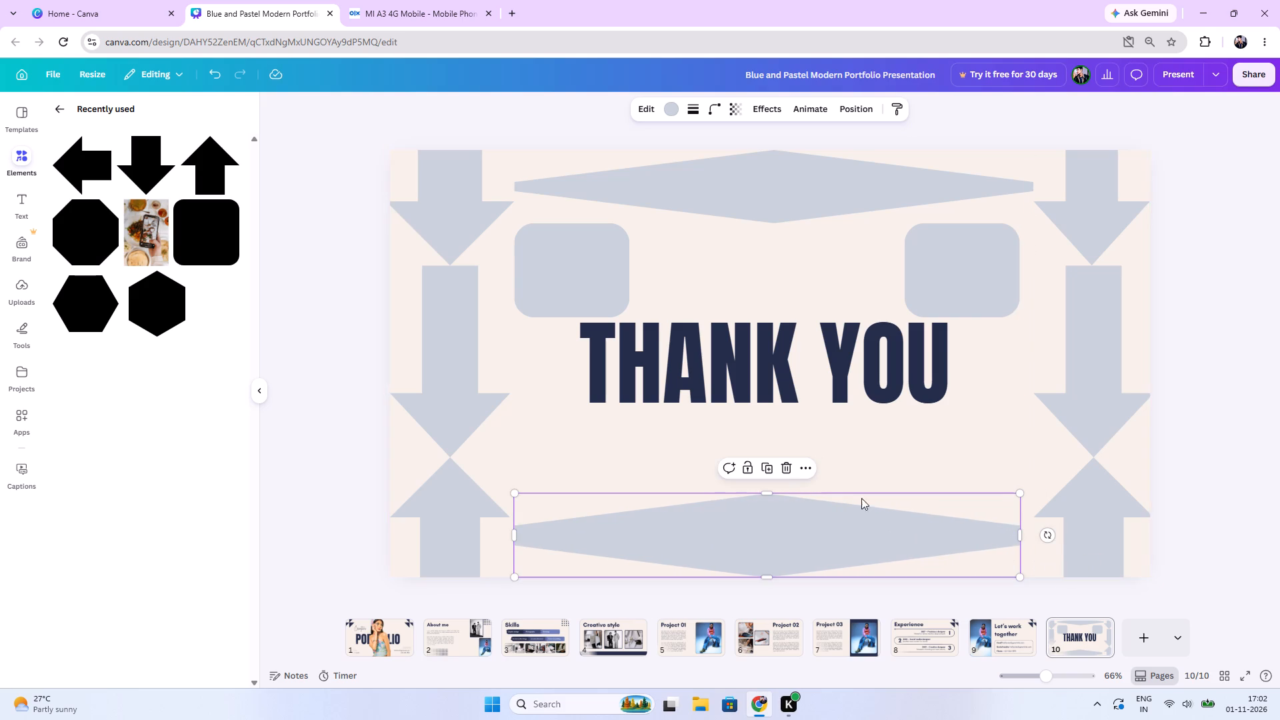
{"action": "left_click", "coordinate": [861, 445]}
Shrink the THANK YOU text to font size 132 and centre it horizontally on the page between the two stretched hexagons.
{"action": "left_click", "coordinate": [782, 381]}
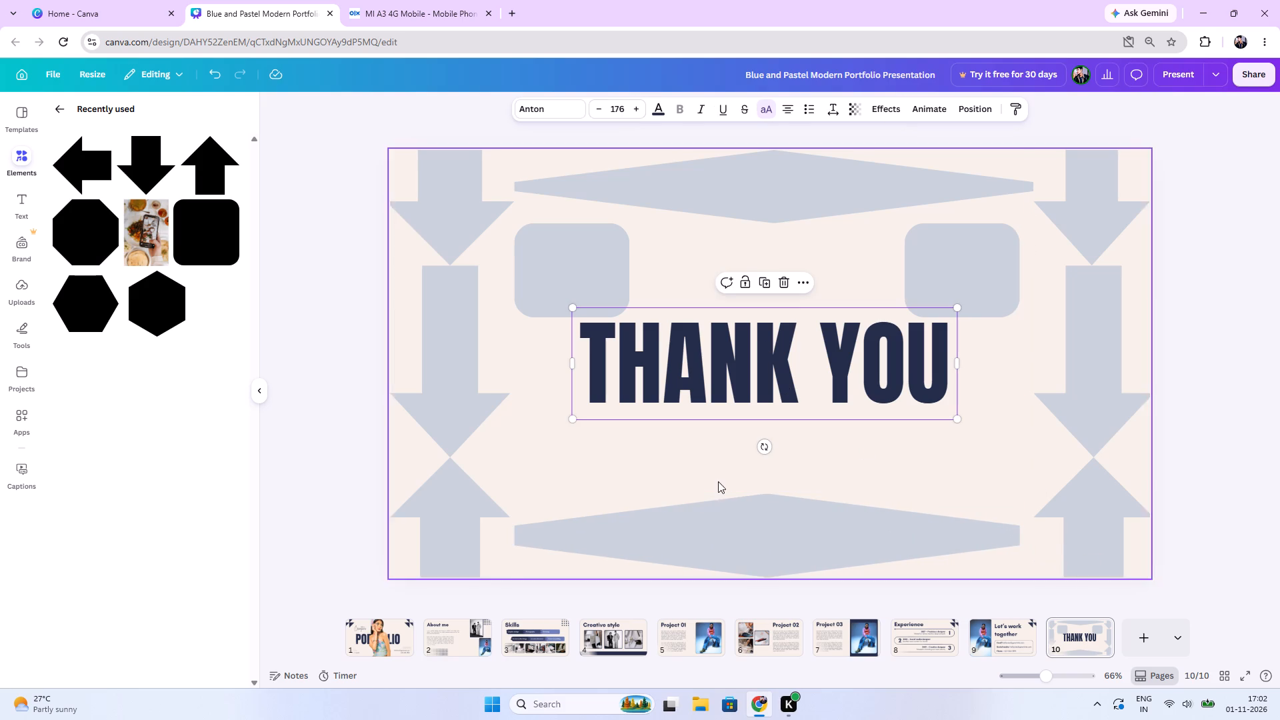
{"action": "left_click", "coordinate": [686, 469]}
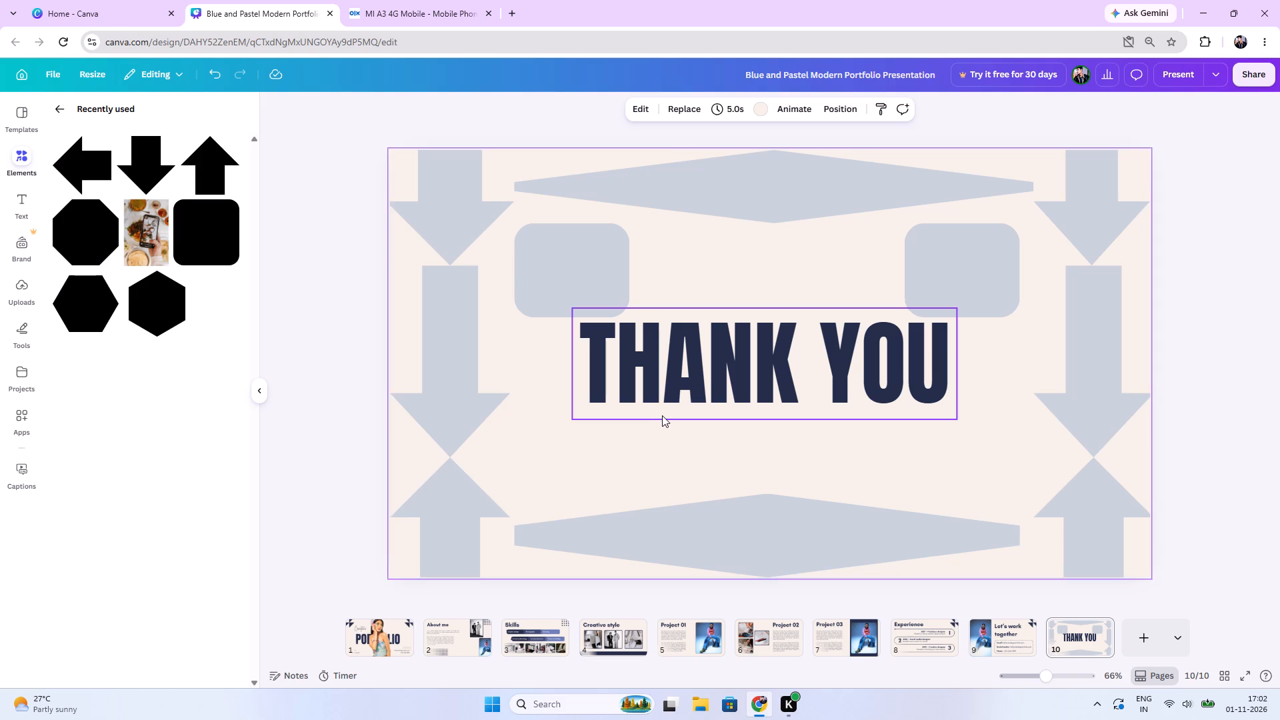
{"action": "left_click", "coordinate": [749, 401]}
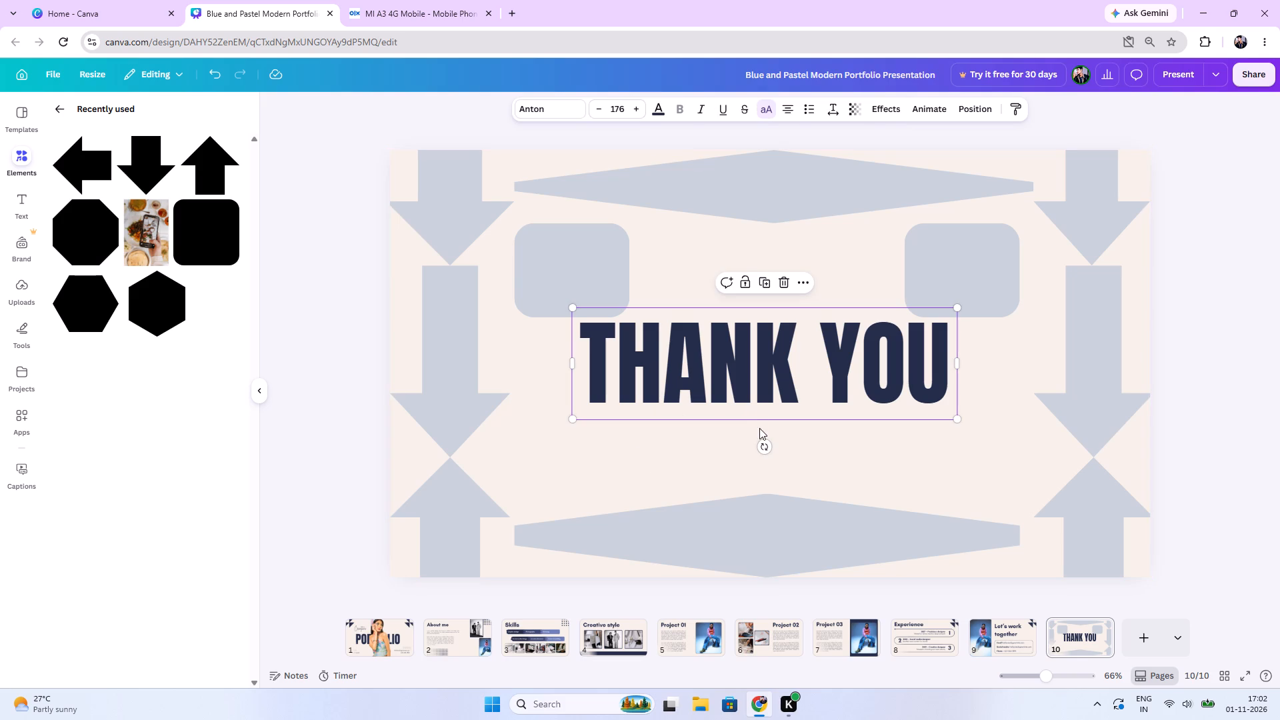
{"action": "left_click_drag", "start_coordinate": [577, 421], "coordinate": [577, 420]}
{"action": "left_click_drag", "start_coordinate": [577, 420], "coordinate": [578, 408]}
{"action": "left_click_drag", "start_coordinate": [573, 417], "coordinate": [592, 385]}
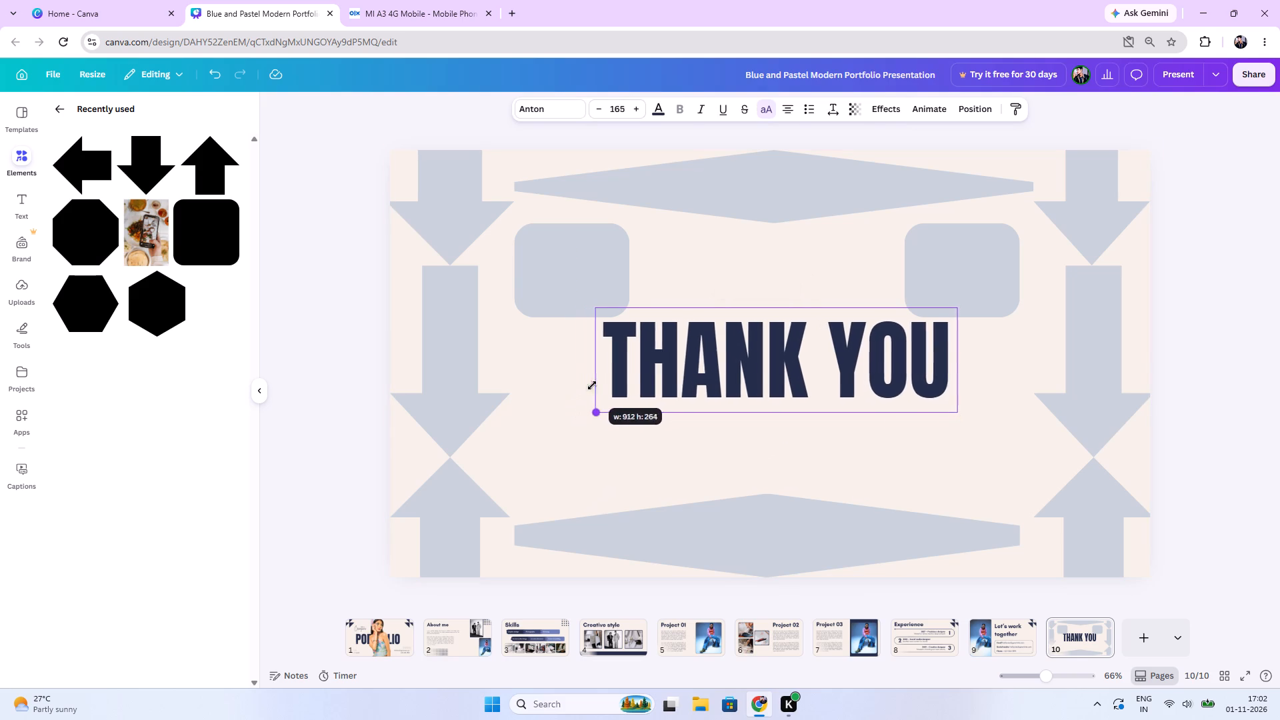
{"action": "left_click_drag", "start_coordinate": [592, 385], "coordinate": [661, 361]}
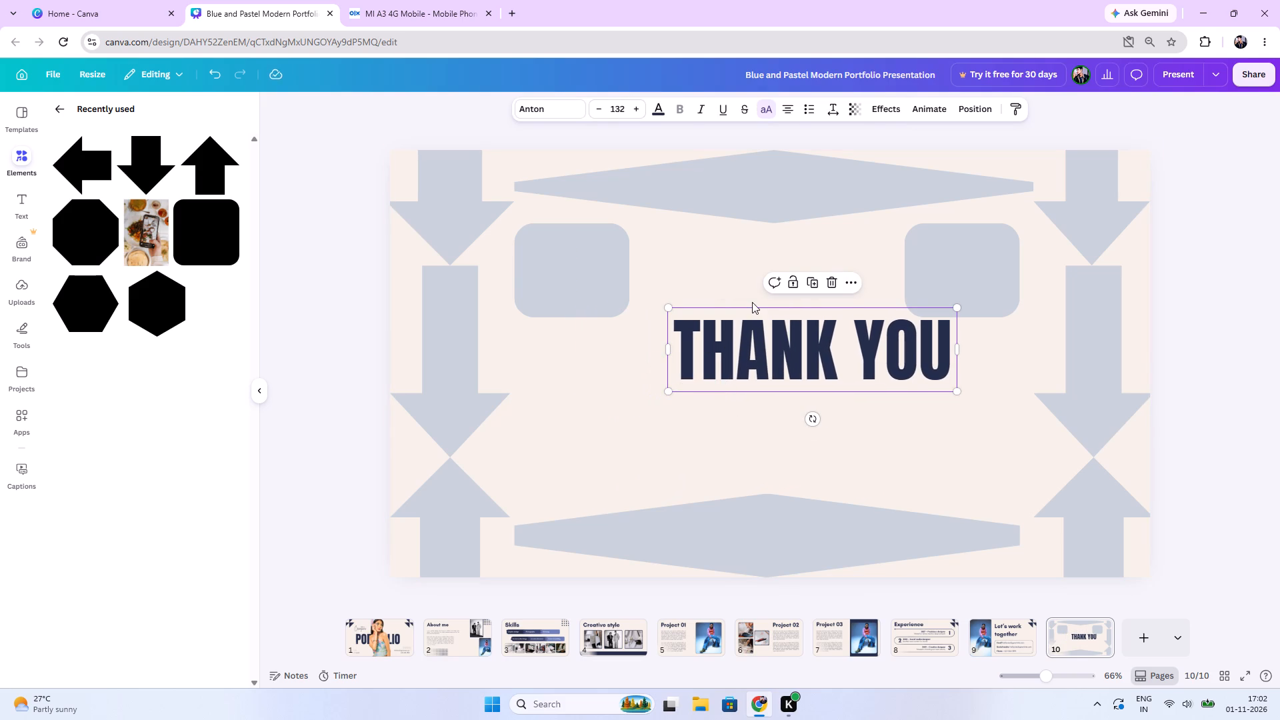
{"action": "left_click_drag", "start_coordinate": [743, 309], "coordinate": [716, 321]}
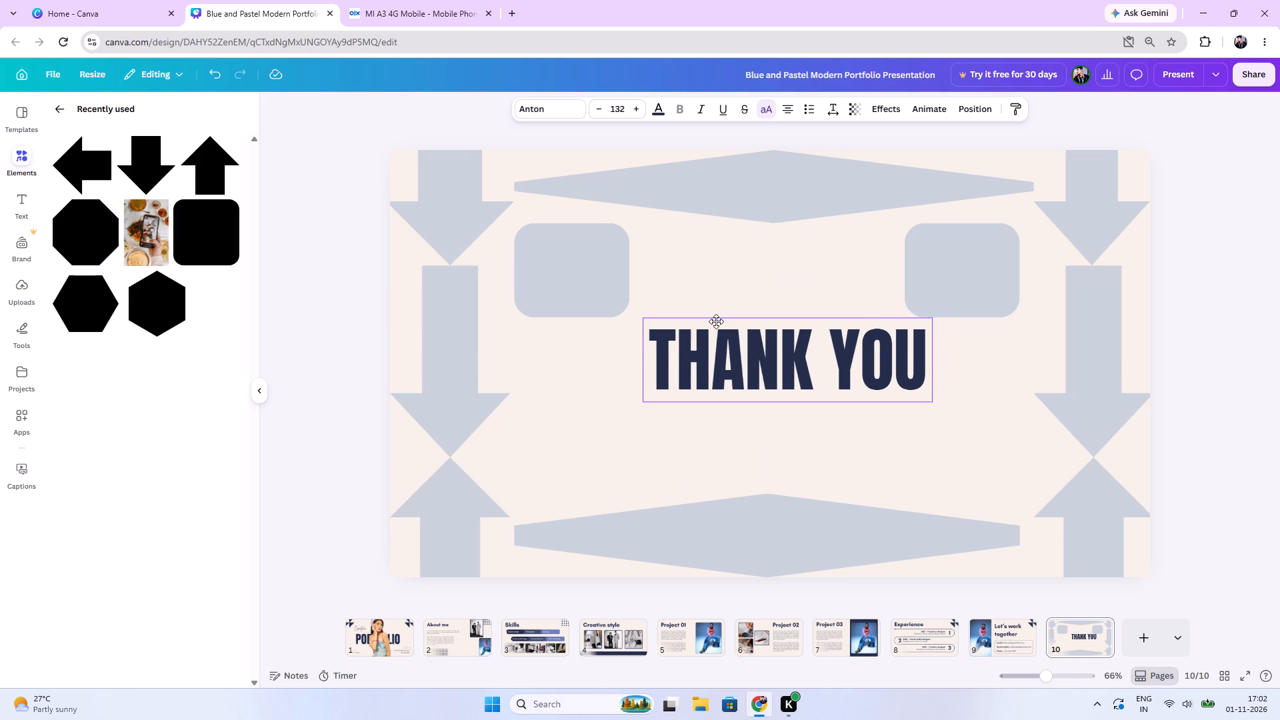
{"action": "left_click_drag", "start_coordinate": [716, 321], "coordinate": [704, 317]}
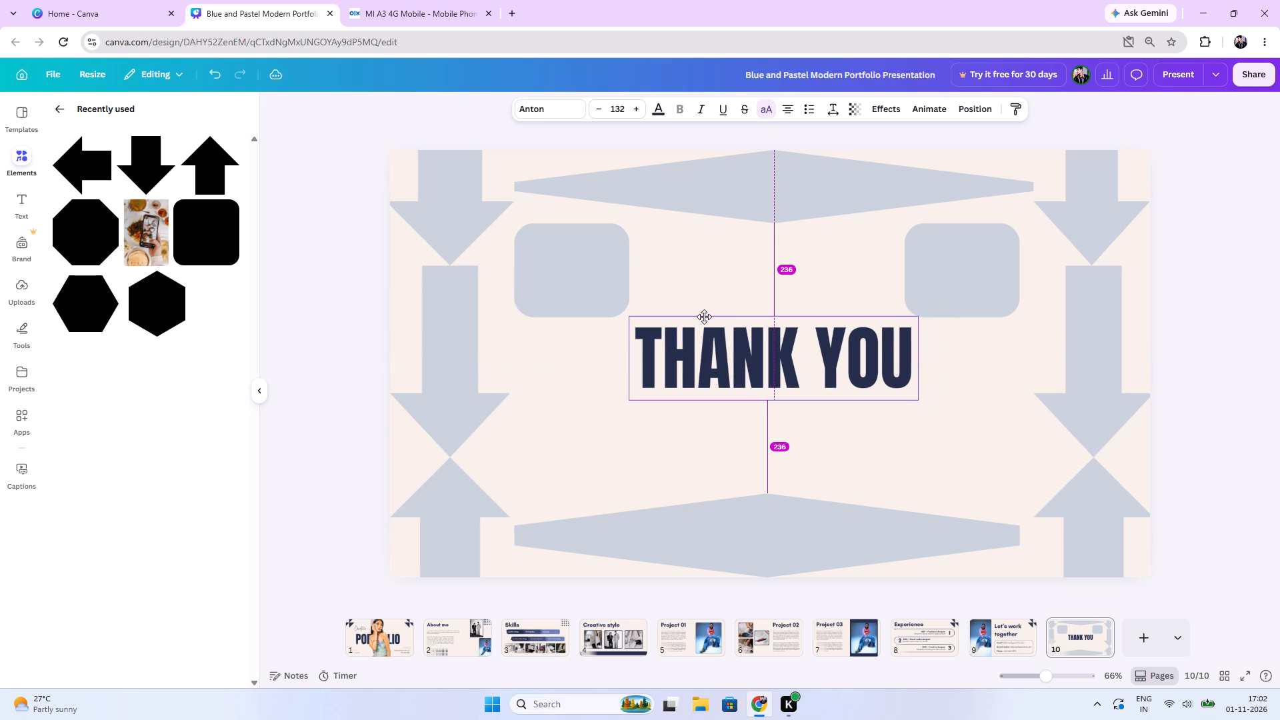
{"action": "left_click_drag", "start_coordinate": [704, 317], "coordinate": [701, 313]}
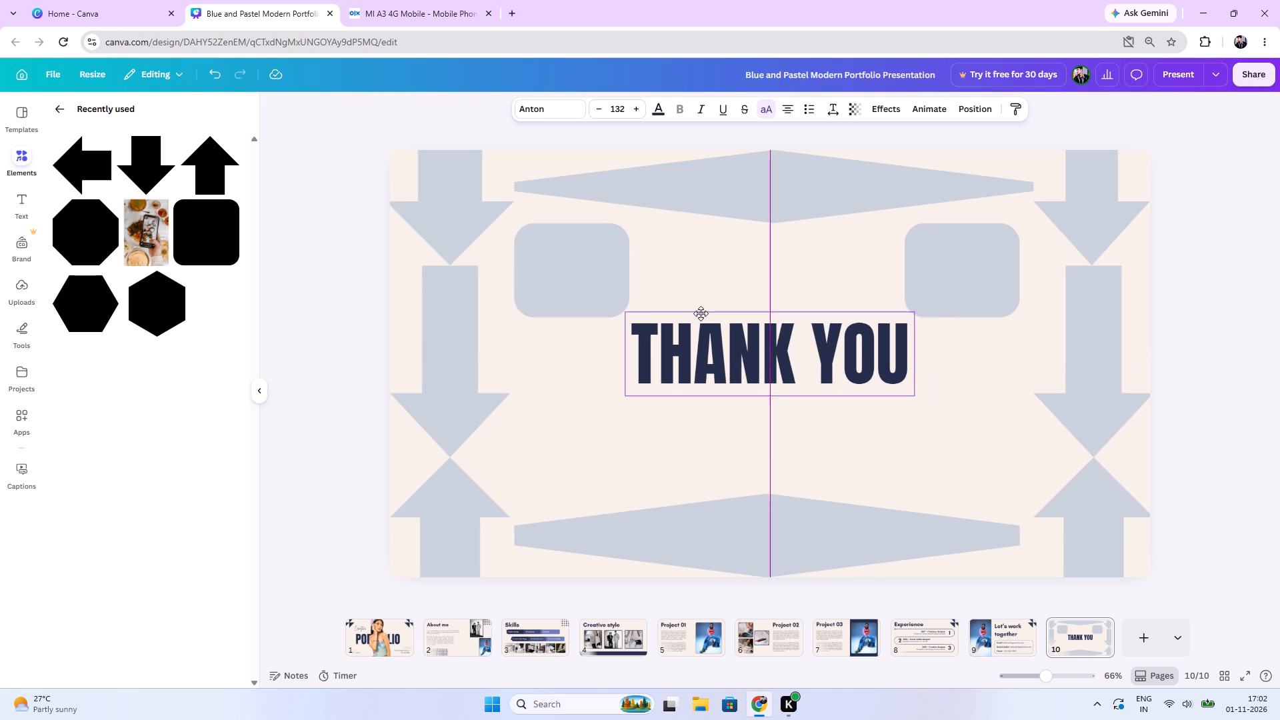
{"action": "left_click_drag", "start_coordinate": [701, 313], "coordinate": [700, 316]}
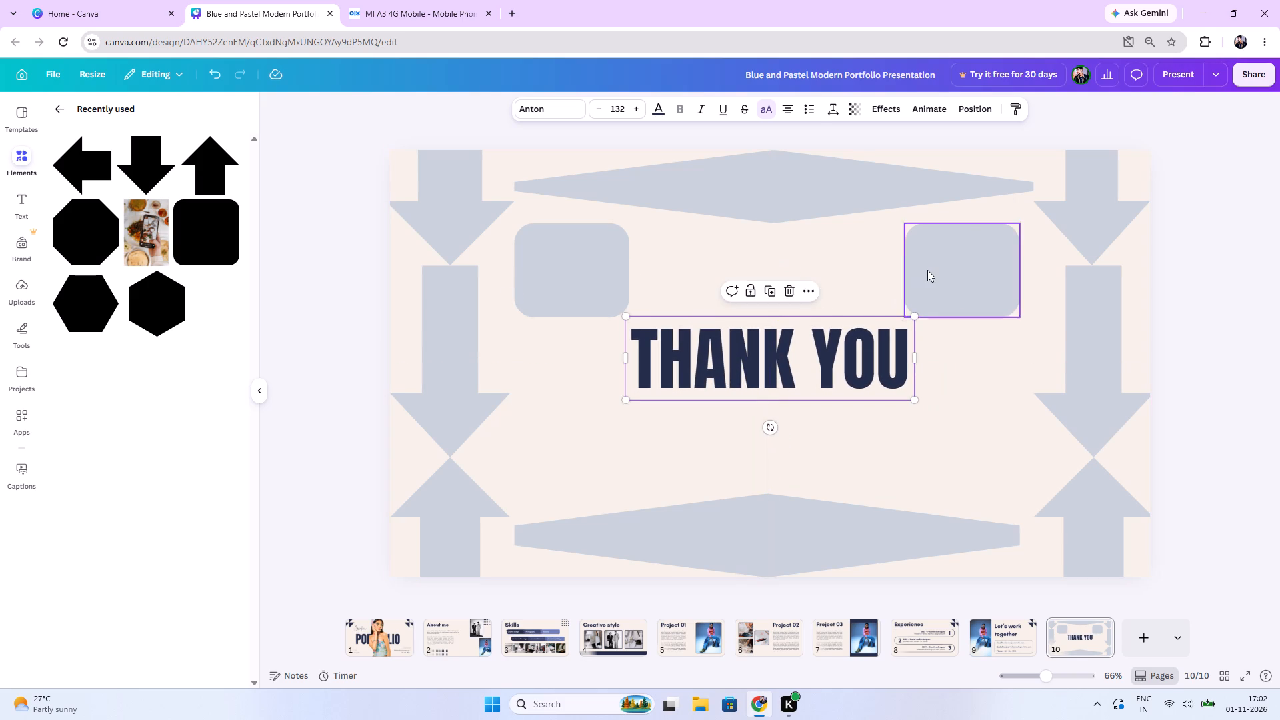
Nudge both rounded blocks and the THANK YOU text slightly upward, keeping the two blocks level with each other.
{"action": "left_click", "coordinate": [927, 270]}
{"action": "left_click", "coordinate": [928, 270]}
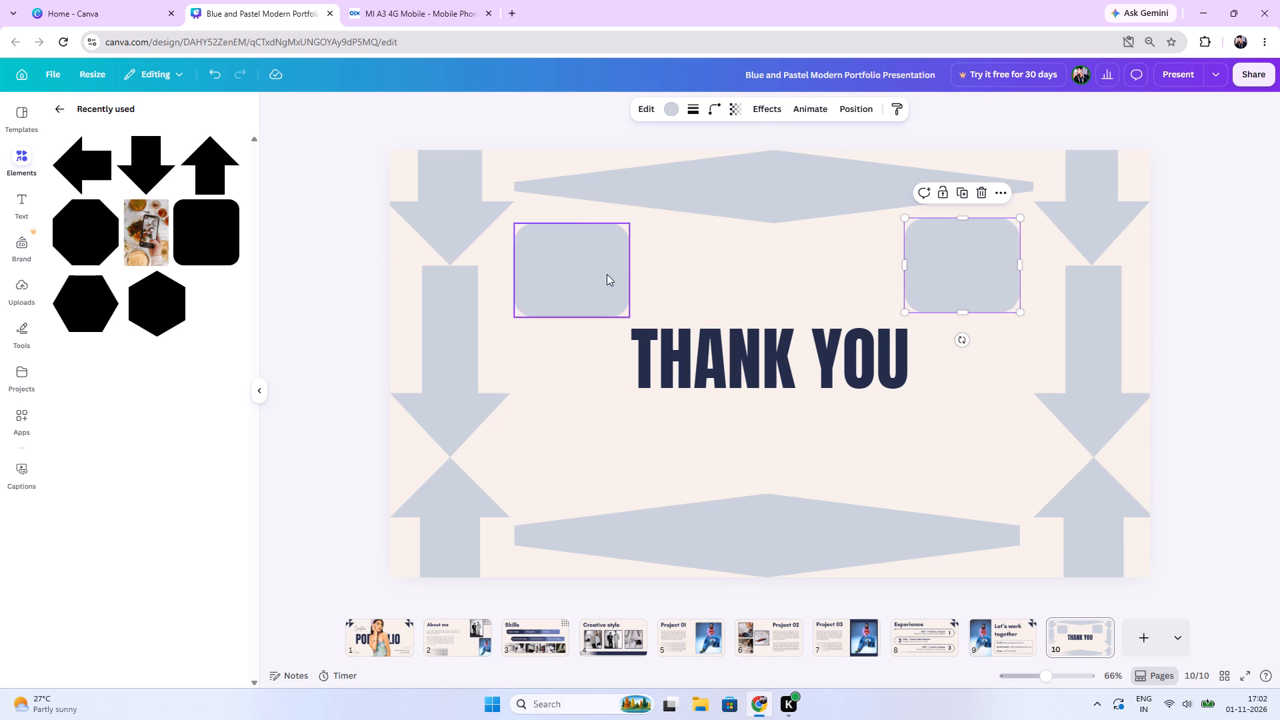
{"action": "left_click", "coordinate": [576, 270]}
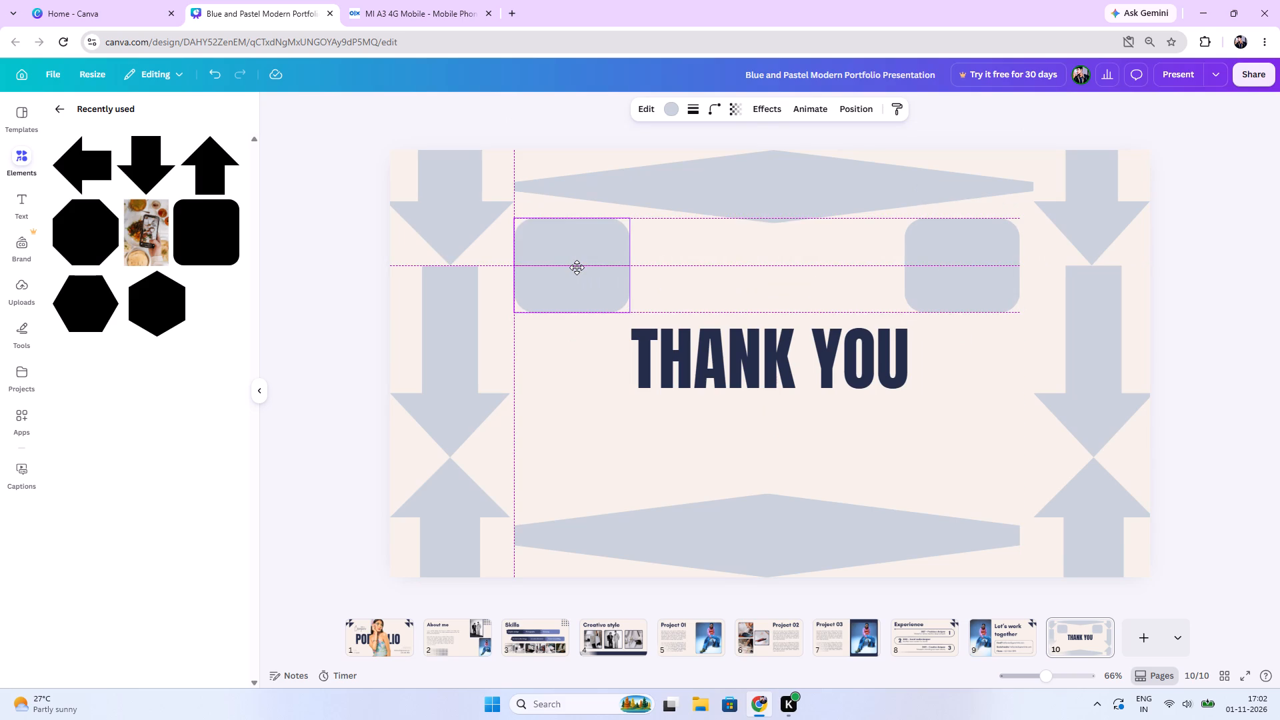
{"action": "left_click_drag", "start_coordinate": [689, 366], "coordinate": [689, 359]}
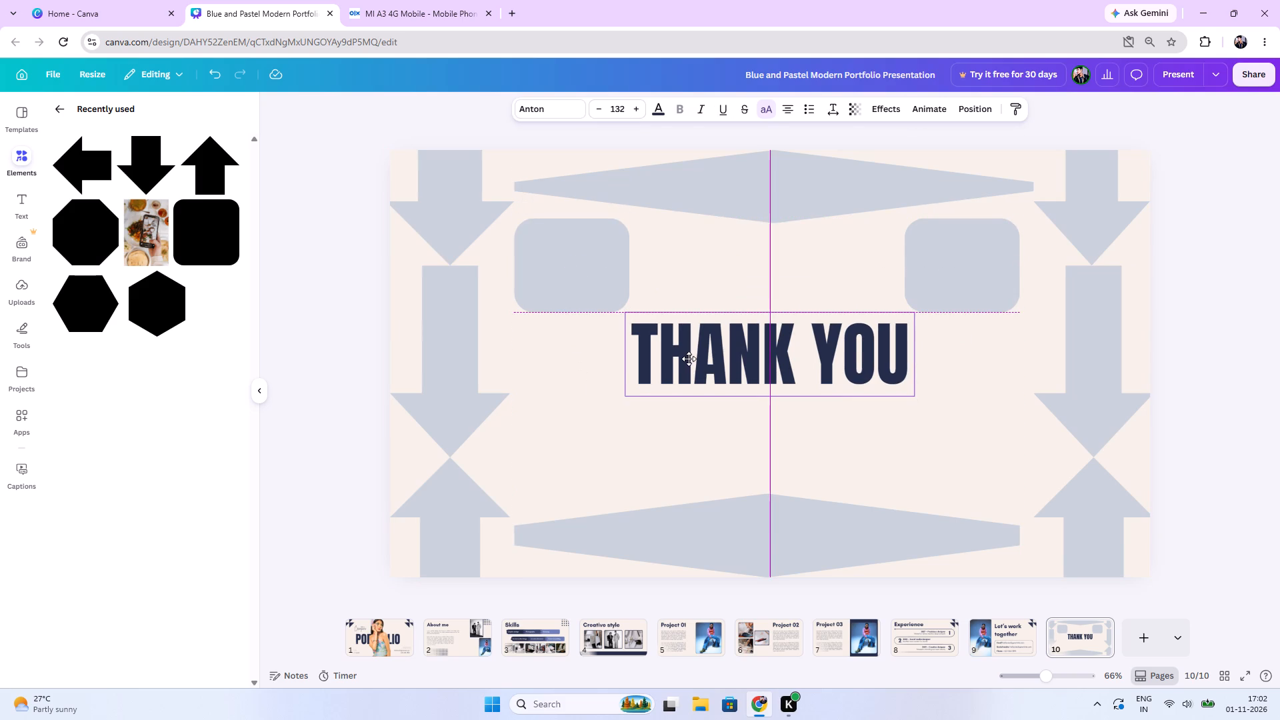
{"action": "left_click_drag", "start_coordinate": [689, 359], "coordinate": [687, 357]}
{"action": "left_click", "coordinate": [655, 441]}
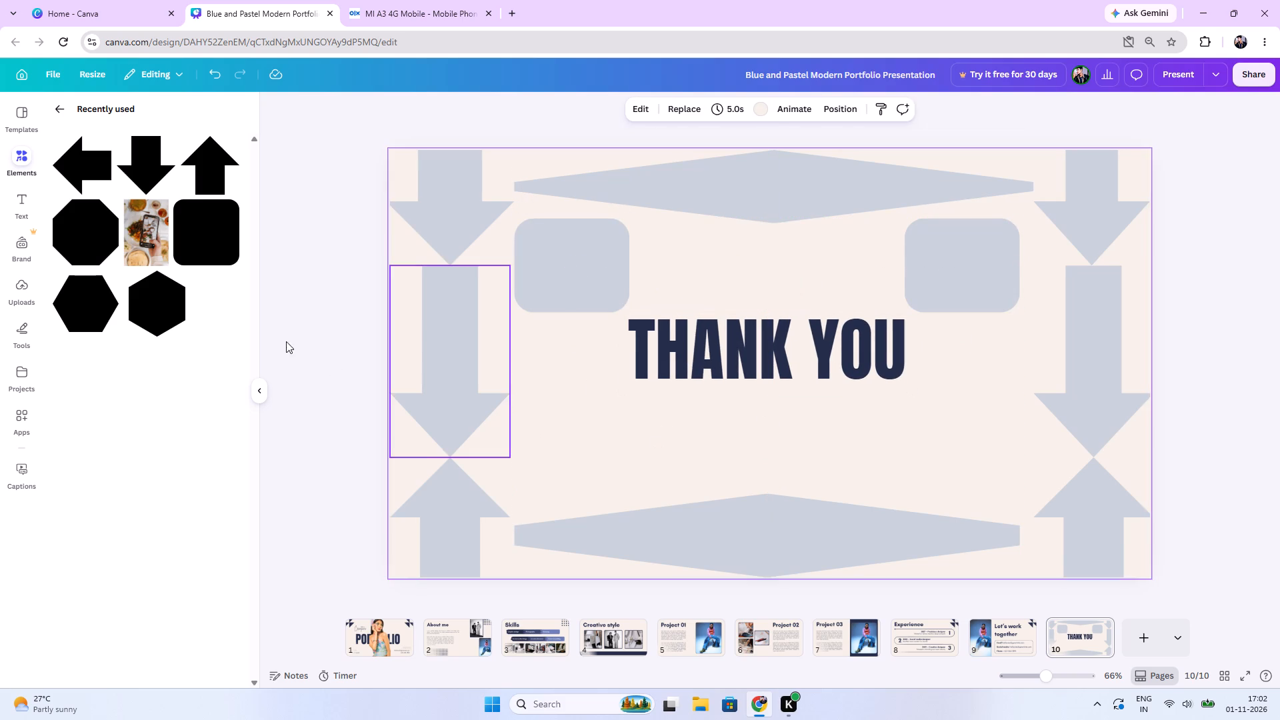
Add a pointed-top hexagon and place it below the left rounded block, just above the left end of the bottom hexagon.
{"action": "left_click", "coordinate": [168, 330]}
{"action": "left_click_drag", "start_coordinate": [731, 405], "coordinate": [731, 406]}
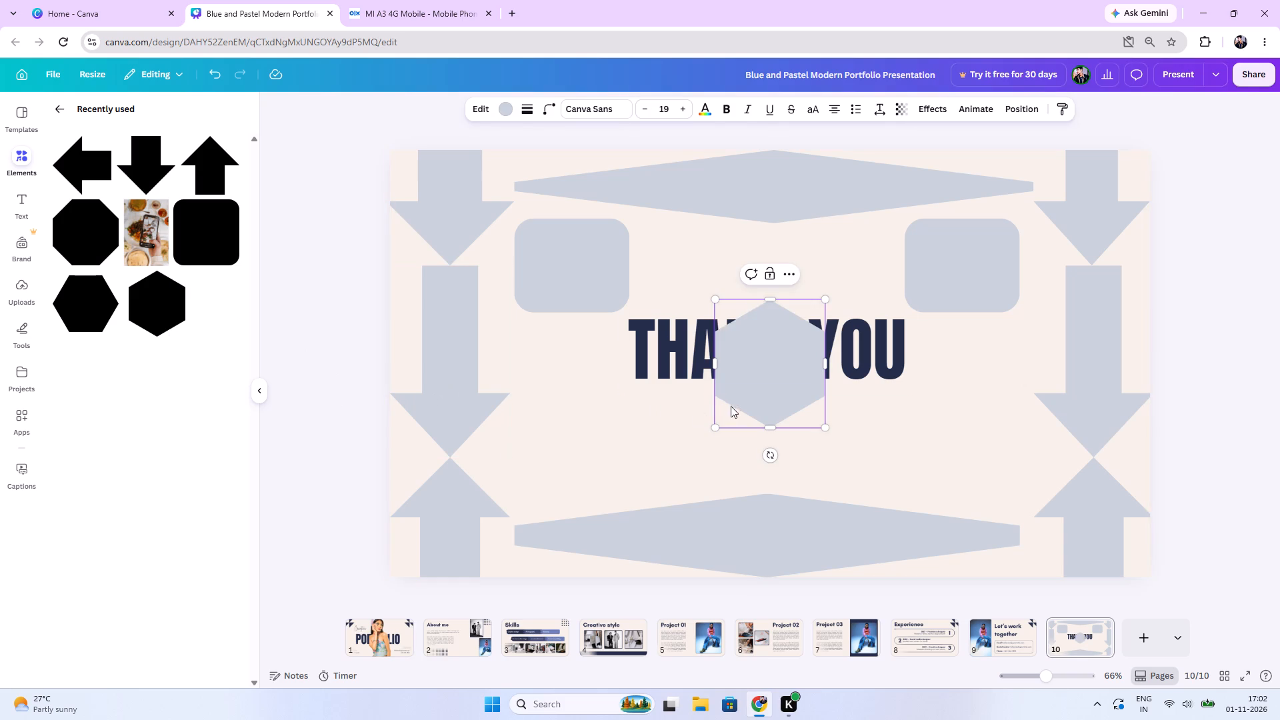
{"action": "left_click_drag", "start_coordinate": [731, 406], "coordinate": [536, 484]}
{"action": "left_click", "coordinate": [730, 445]}
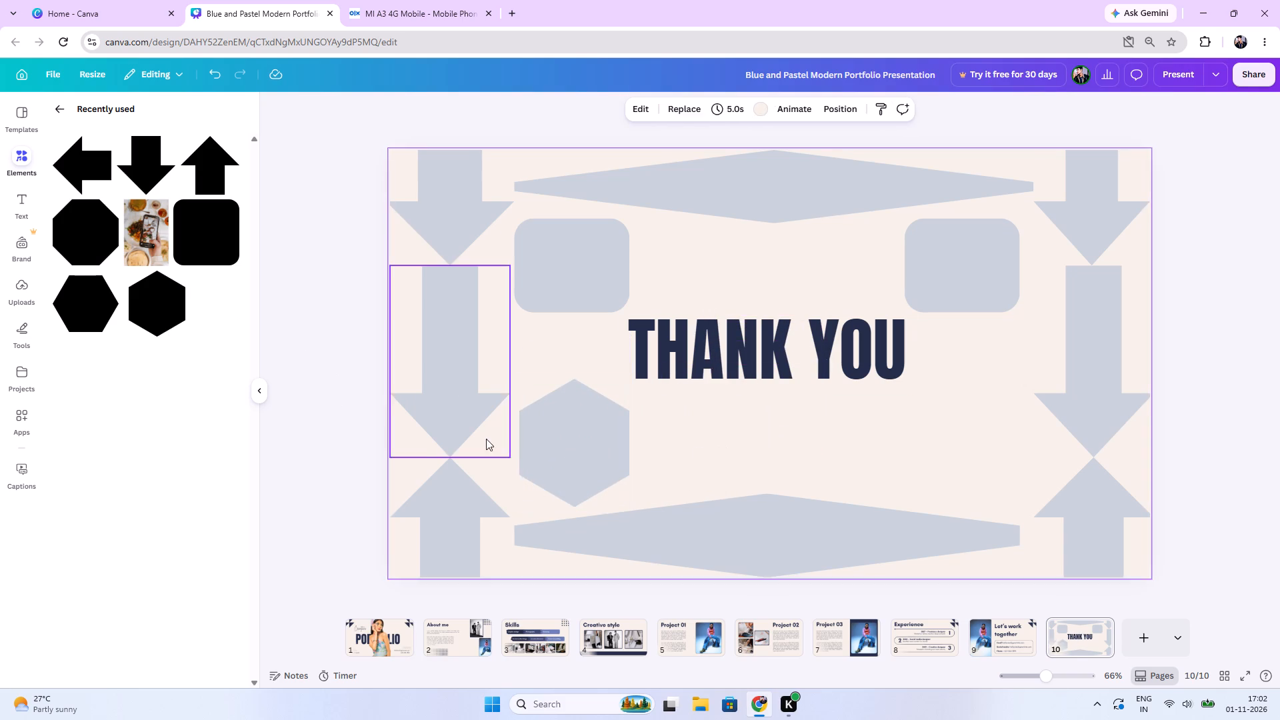
{"action": "left_click", "coordinate": [486, 439]}
Copy the new pointed-top hexagon to below the right rounded block, level with the original and aligned with the block's right edge.
{"action": "left_click", "coordinate": [594, 442]}
{"action": "right_click", "coordinate": [594, 442]}
{"action": "left_click", "coordinate": [654, 367]}
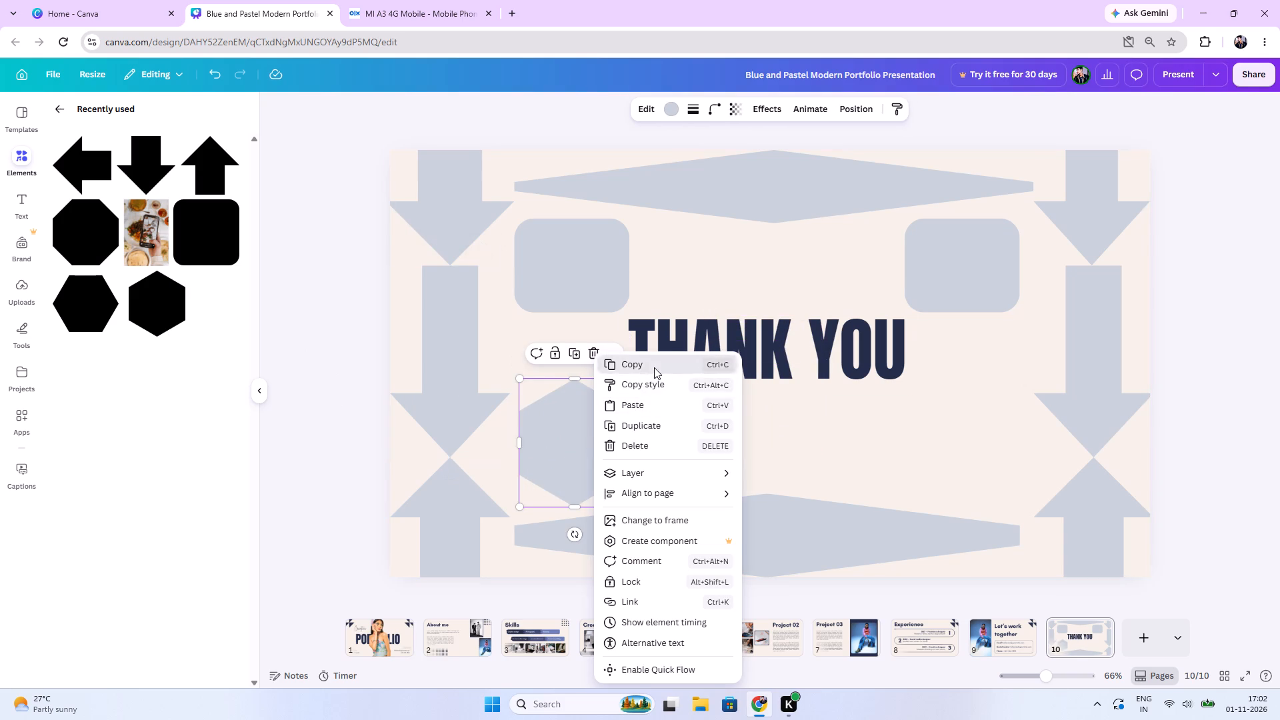
{"action": "left_click", "coordinate": [721, 414]}
{"action": "key", "text": "ctrl+v"}
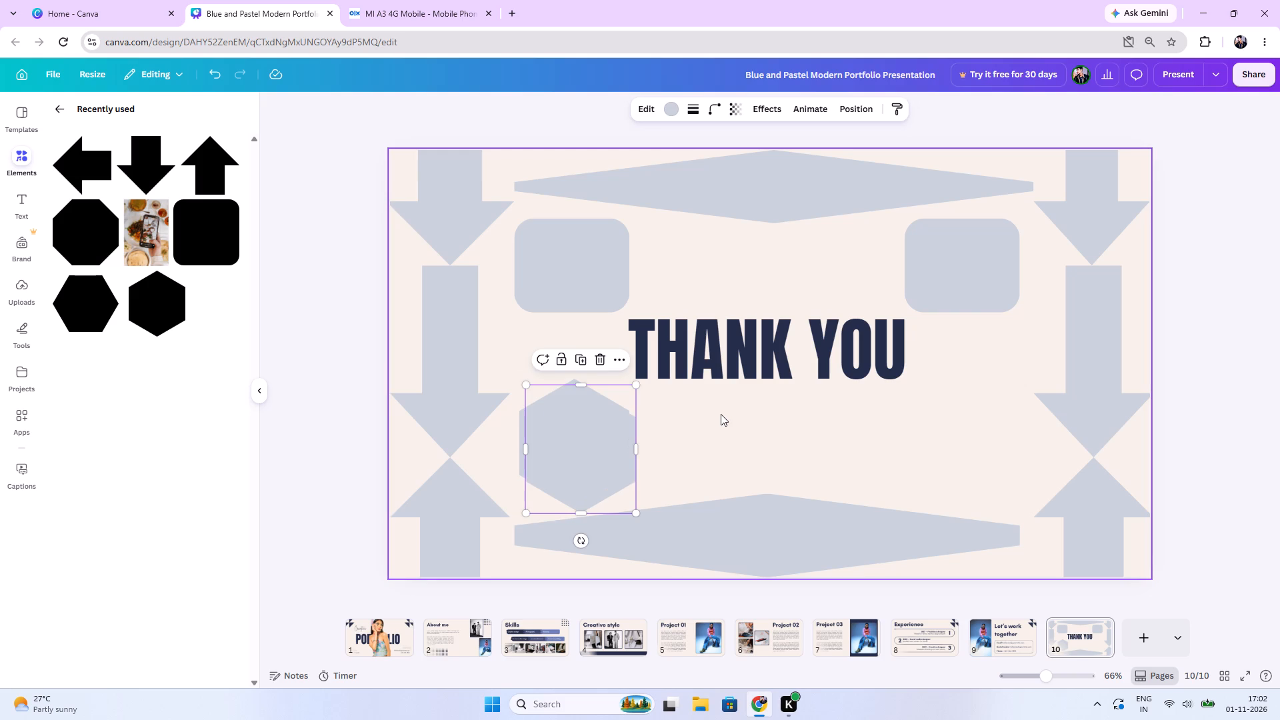
{"action": "left_click_drag", "start_coordinate": [574, 449], "coordinate": [958, 445]}
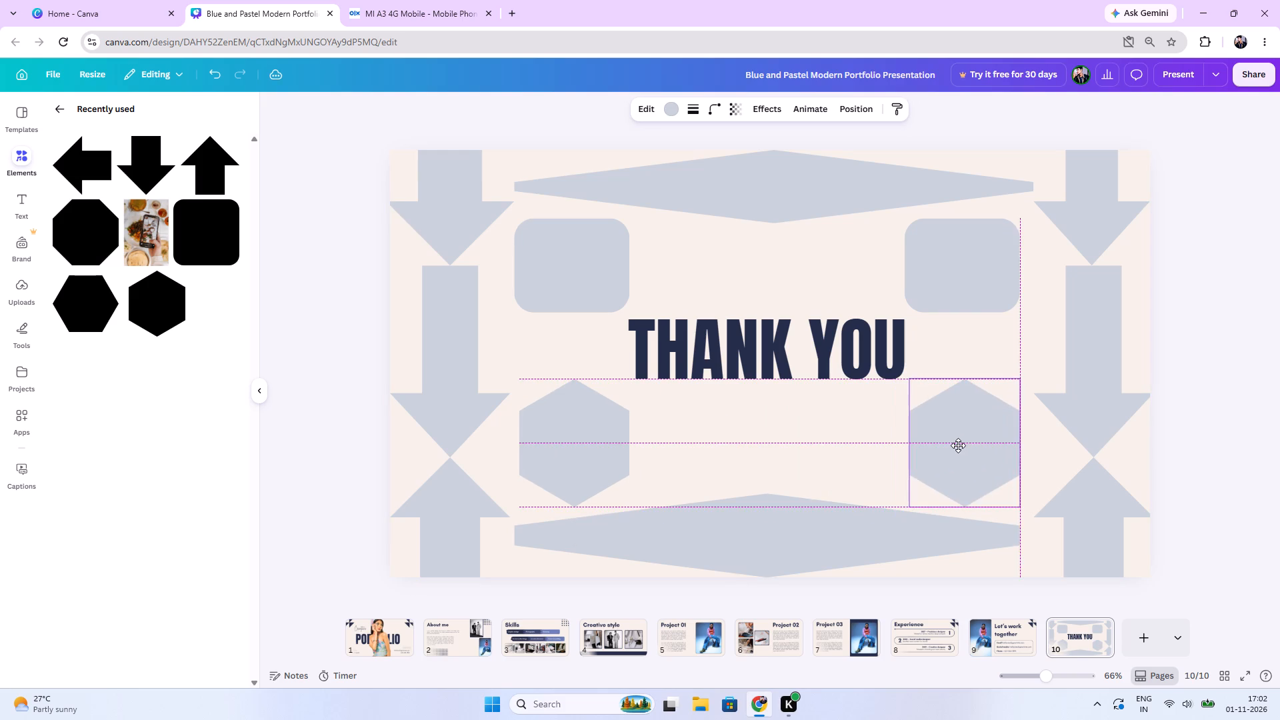
{"action": "left_click_drag", "start_coordinate": [958, 445], "coordinate": [955, 447]}
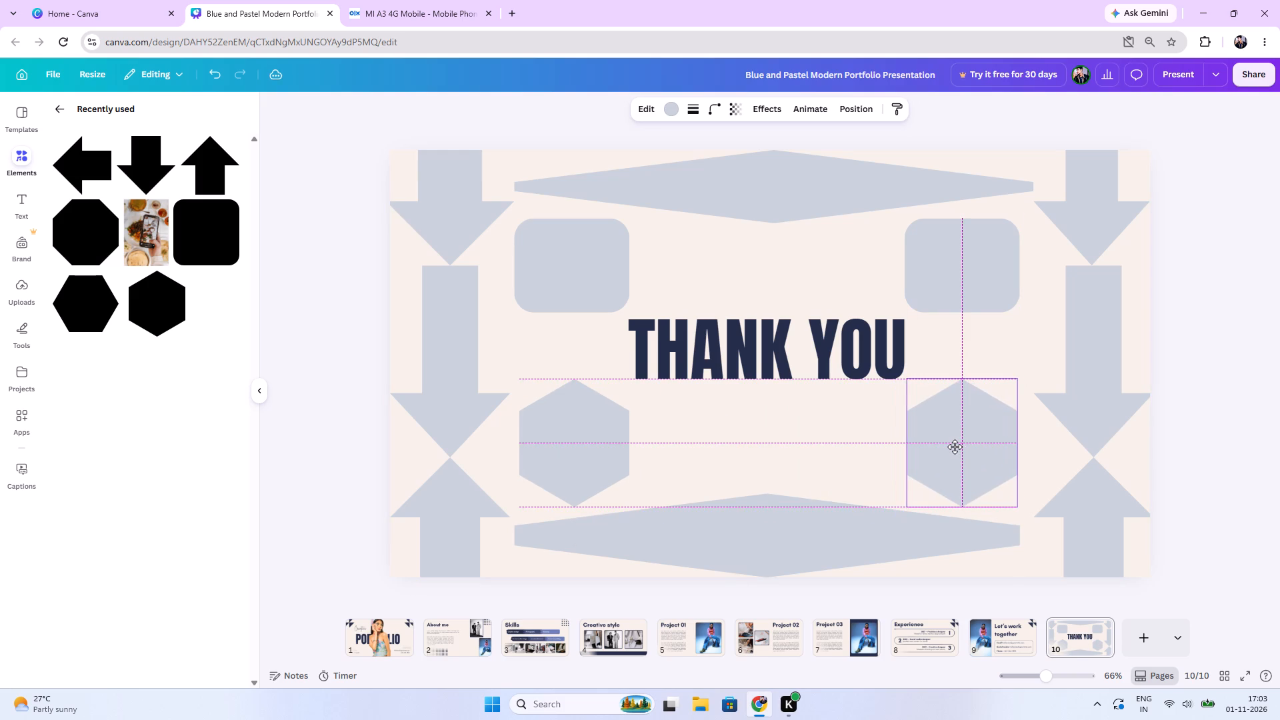
{"action": "left_click_drag", "start_coordinate": [955, 447], "coordinate": [957, 446]}
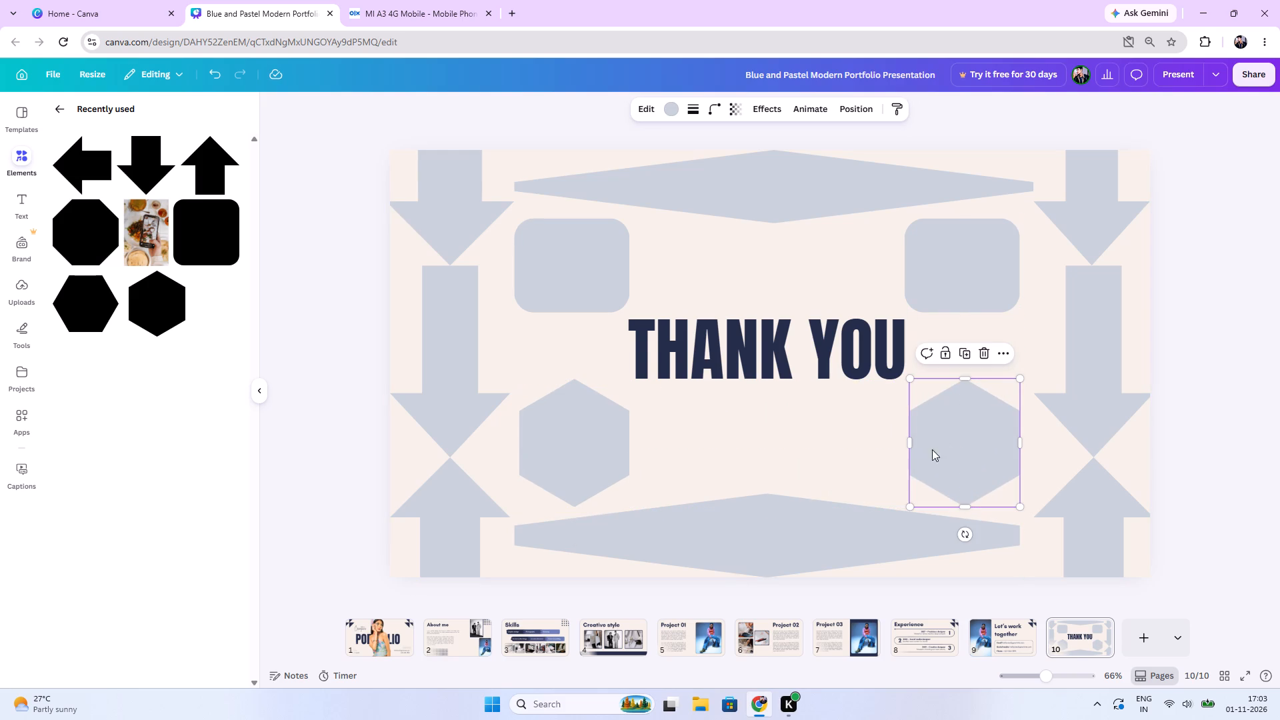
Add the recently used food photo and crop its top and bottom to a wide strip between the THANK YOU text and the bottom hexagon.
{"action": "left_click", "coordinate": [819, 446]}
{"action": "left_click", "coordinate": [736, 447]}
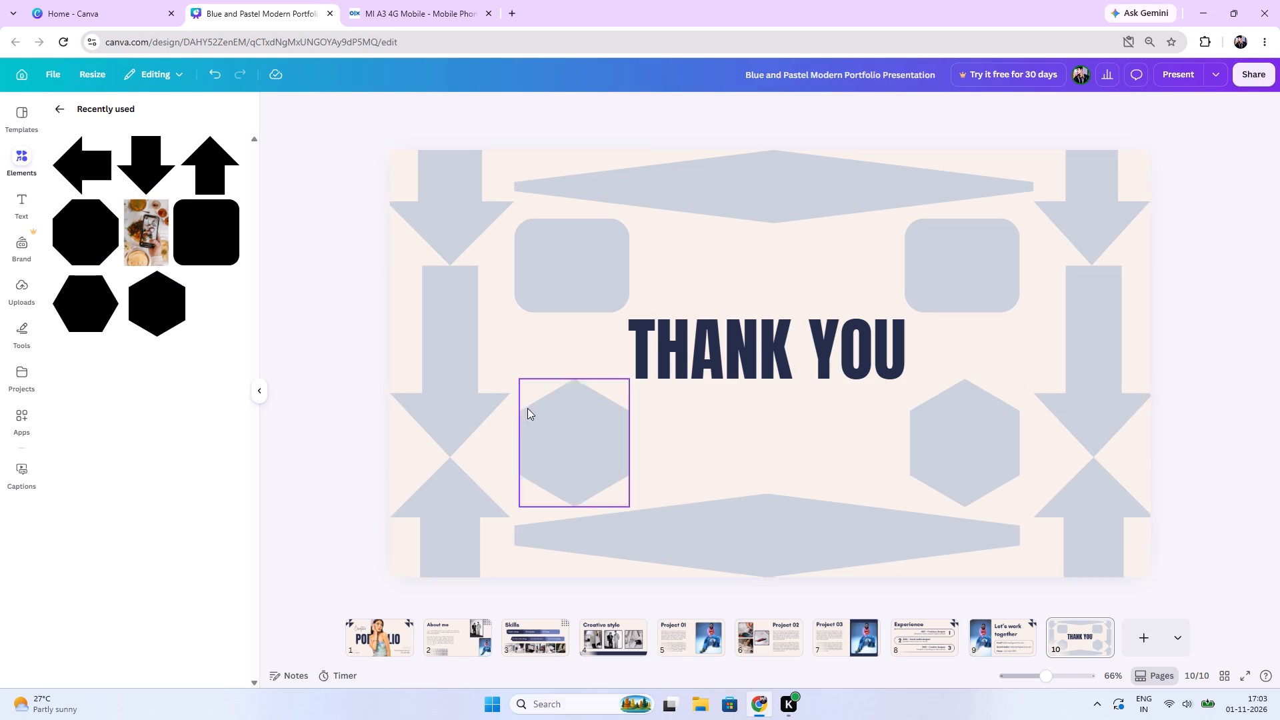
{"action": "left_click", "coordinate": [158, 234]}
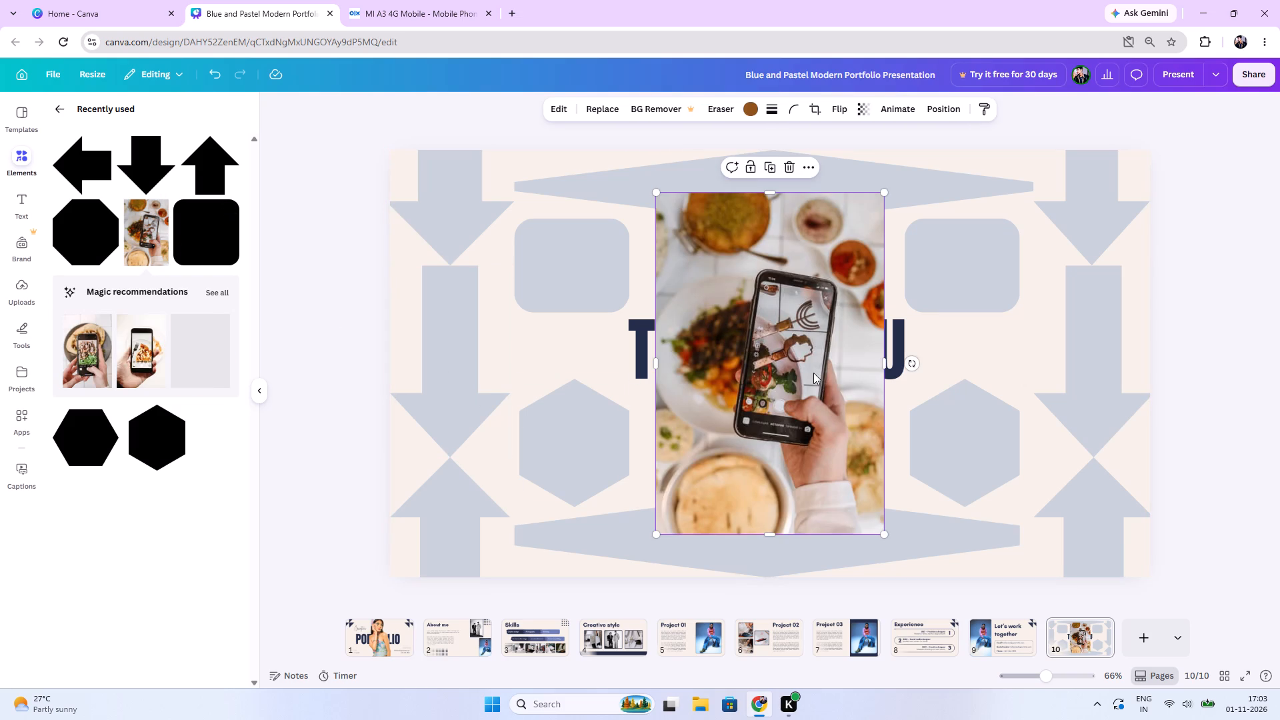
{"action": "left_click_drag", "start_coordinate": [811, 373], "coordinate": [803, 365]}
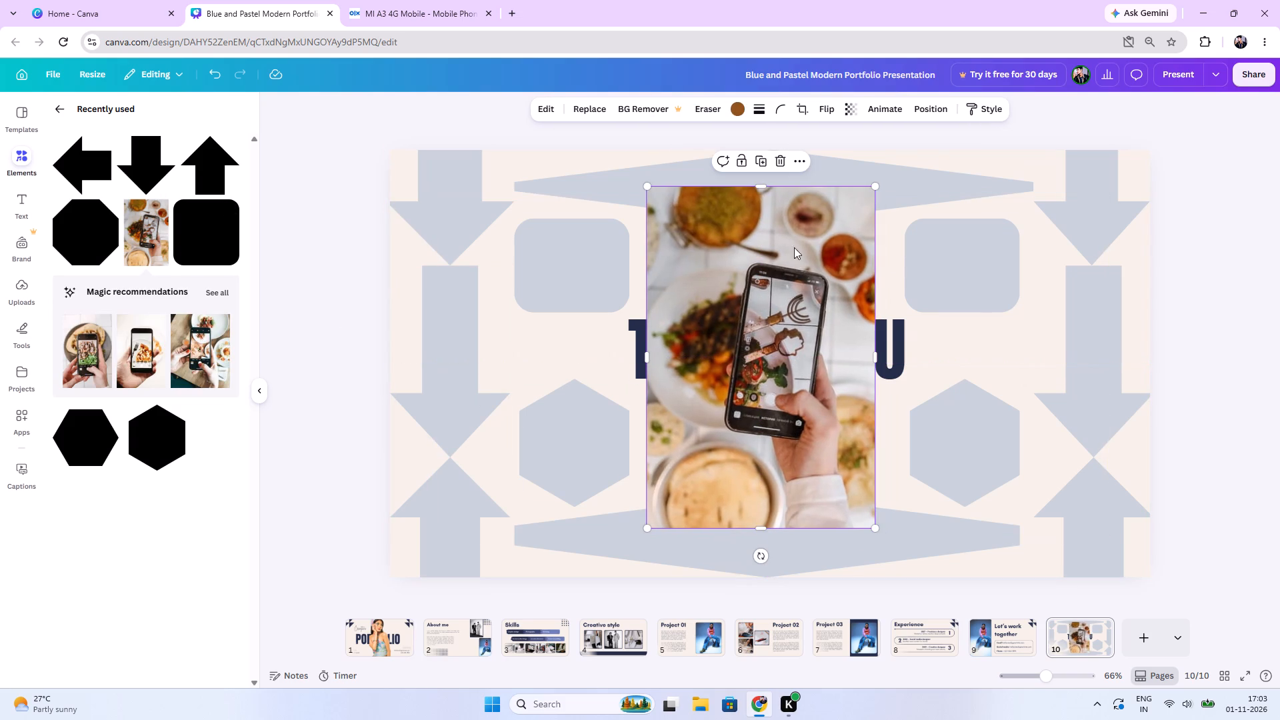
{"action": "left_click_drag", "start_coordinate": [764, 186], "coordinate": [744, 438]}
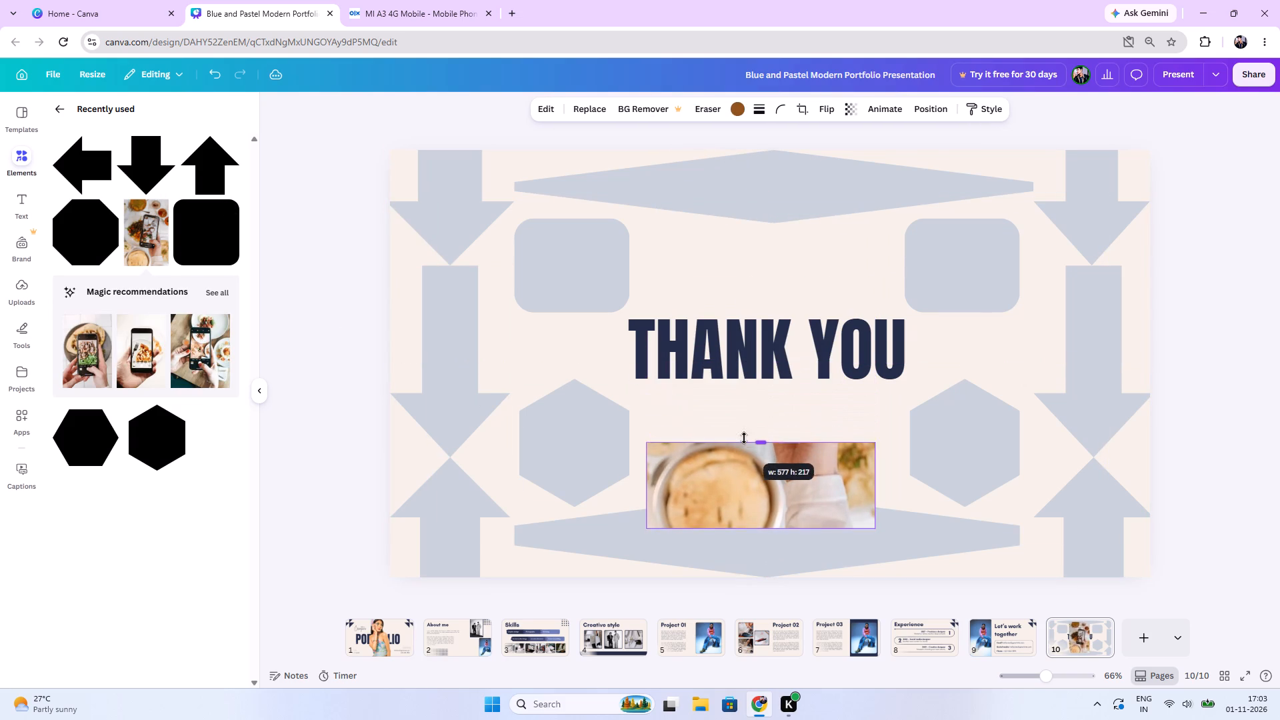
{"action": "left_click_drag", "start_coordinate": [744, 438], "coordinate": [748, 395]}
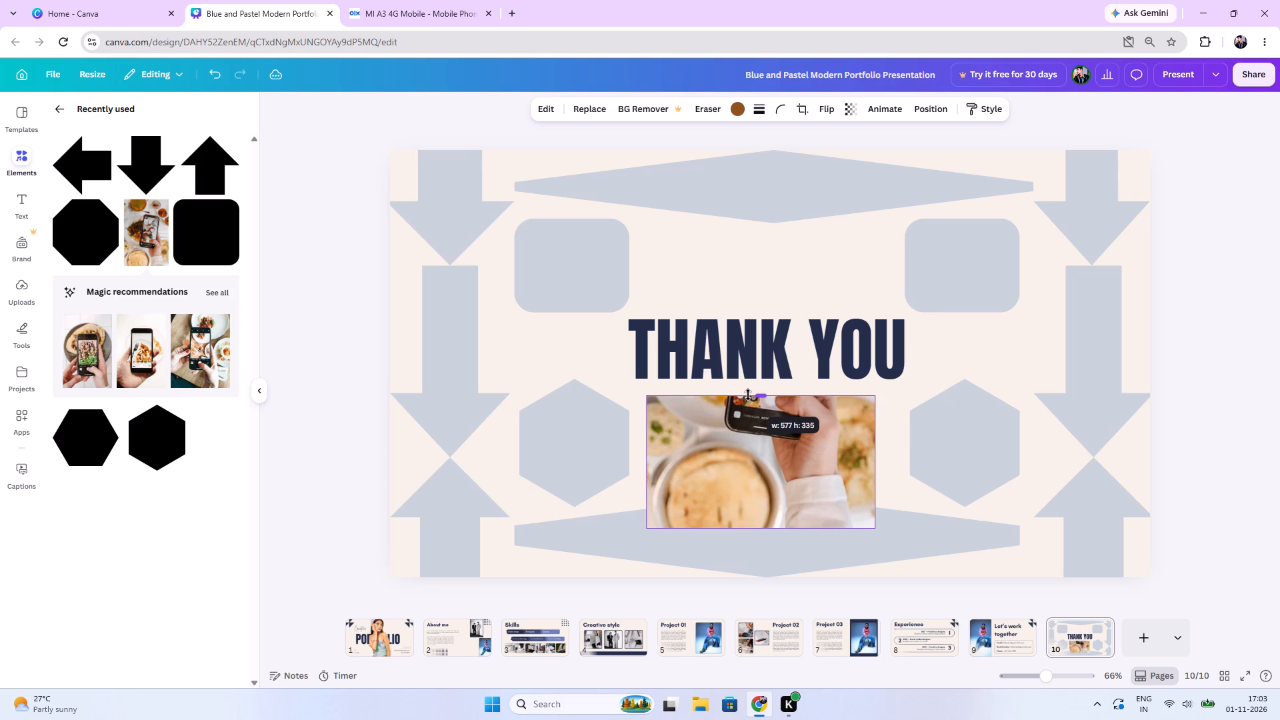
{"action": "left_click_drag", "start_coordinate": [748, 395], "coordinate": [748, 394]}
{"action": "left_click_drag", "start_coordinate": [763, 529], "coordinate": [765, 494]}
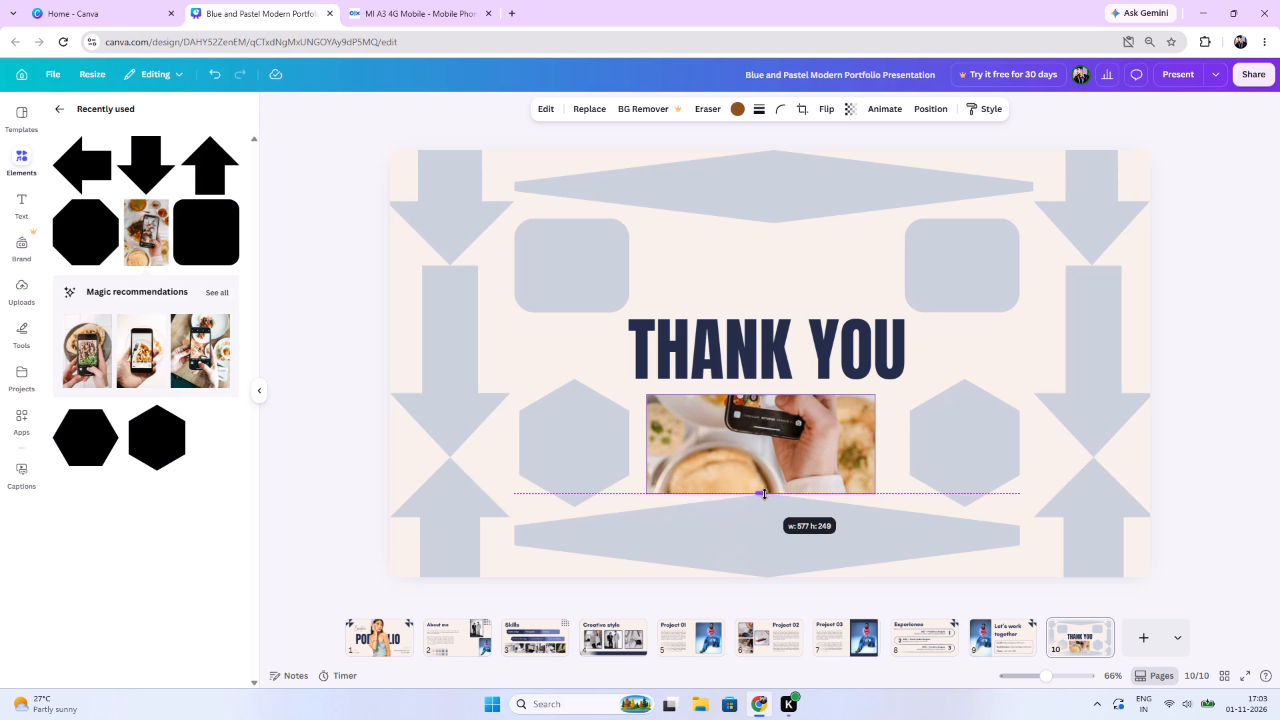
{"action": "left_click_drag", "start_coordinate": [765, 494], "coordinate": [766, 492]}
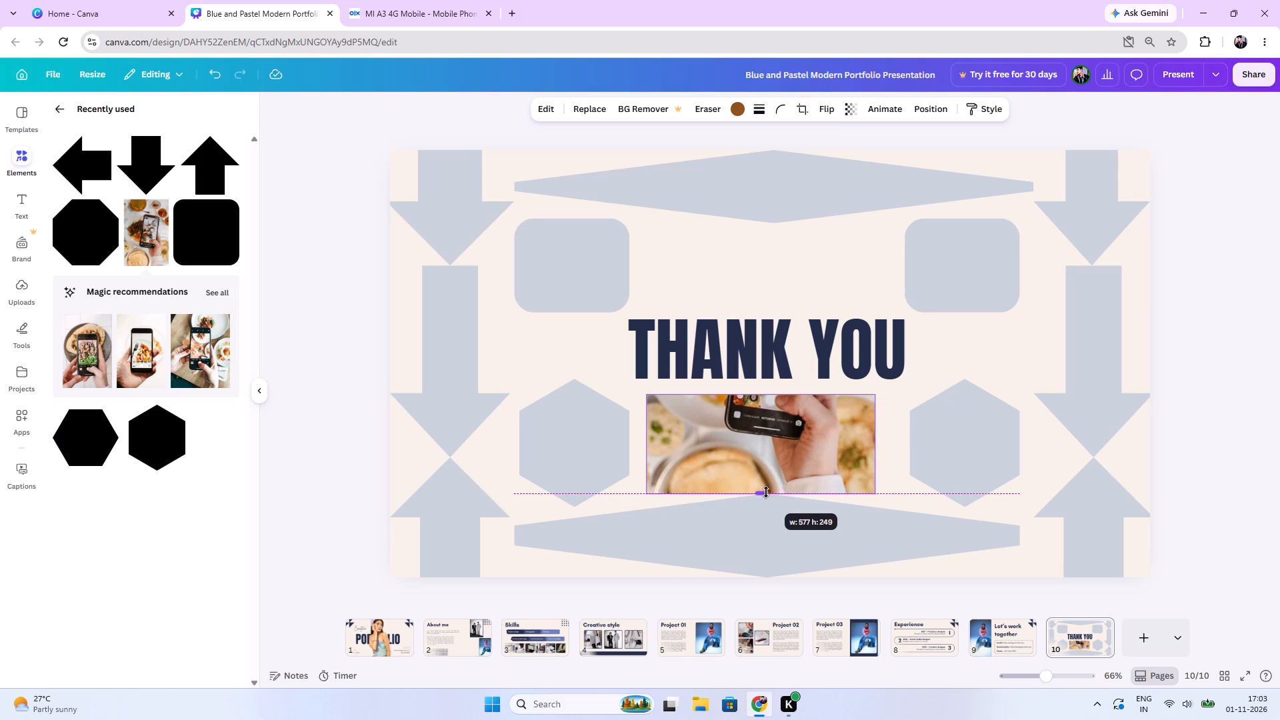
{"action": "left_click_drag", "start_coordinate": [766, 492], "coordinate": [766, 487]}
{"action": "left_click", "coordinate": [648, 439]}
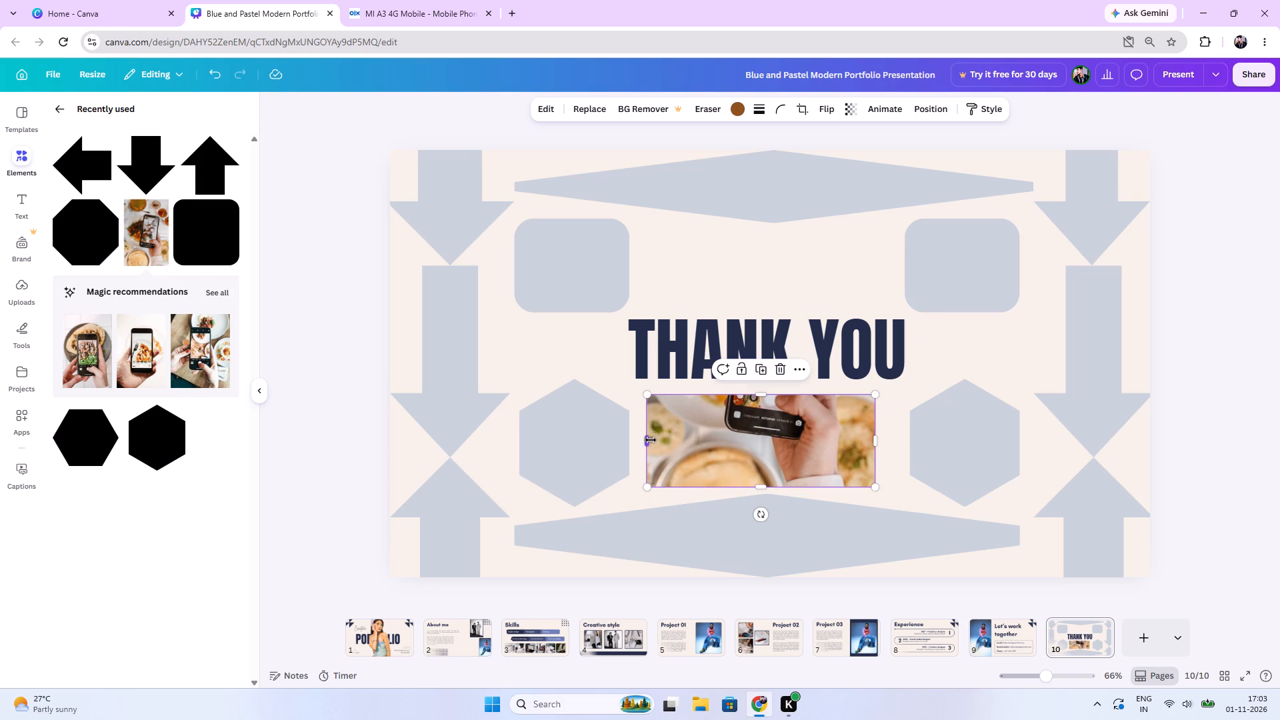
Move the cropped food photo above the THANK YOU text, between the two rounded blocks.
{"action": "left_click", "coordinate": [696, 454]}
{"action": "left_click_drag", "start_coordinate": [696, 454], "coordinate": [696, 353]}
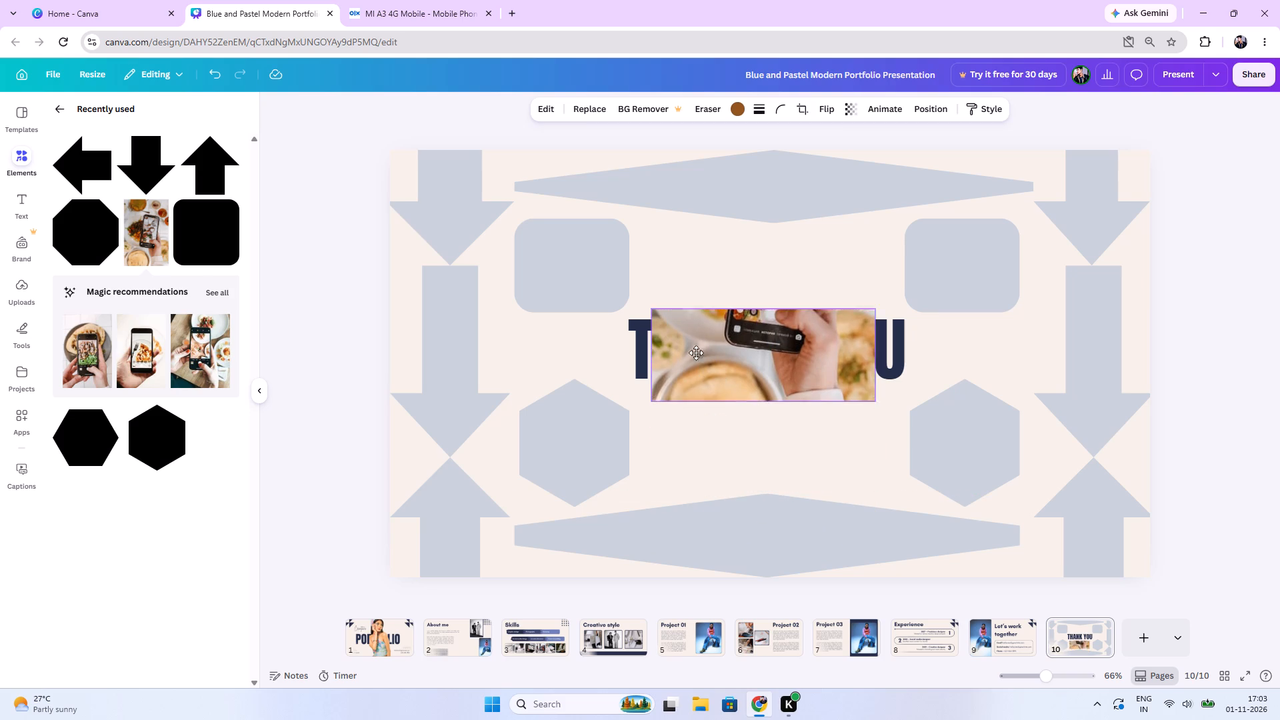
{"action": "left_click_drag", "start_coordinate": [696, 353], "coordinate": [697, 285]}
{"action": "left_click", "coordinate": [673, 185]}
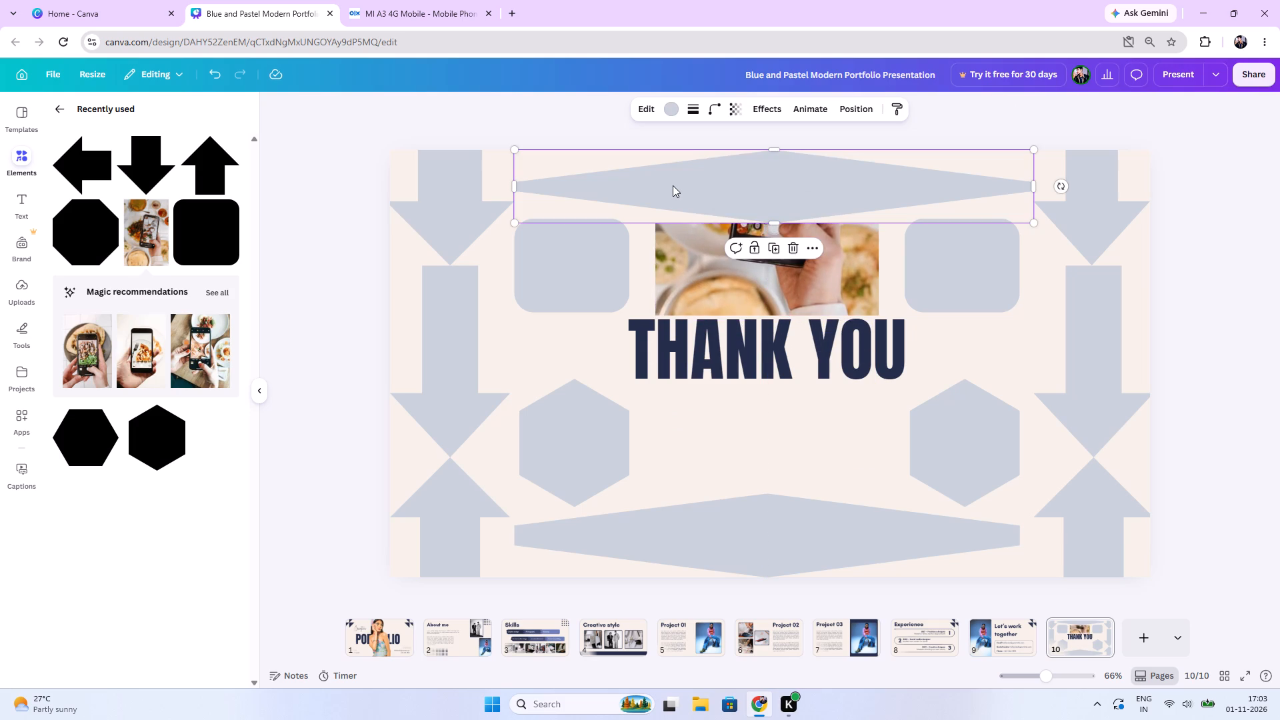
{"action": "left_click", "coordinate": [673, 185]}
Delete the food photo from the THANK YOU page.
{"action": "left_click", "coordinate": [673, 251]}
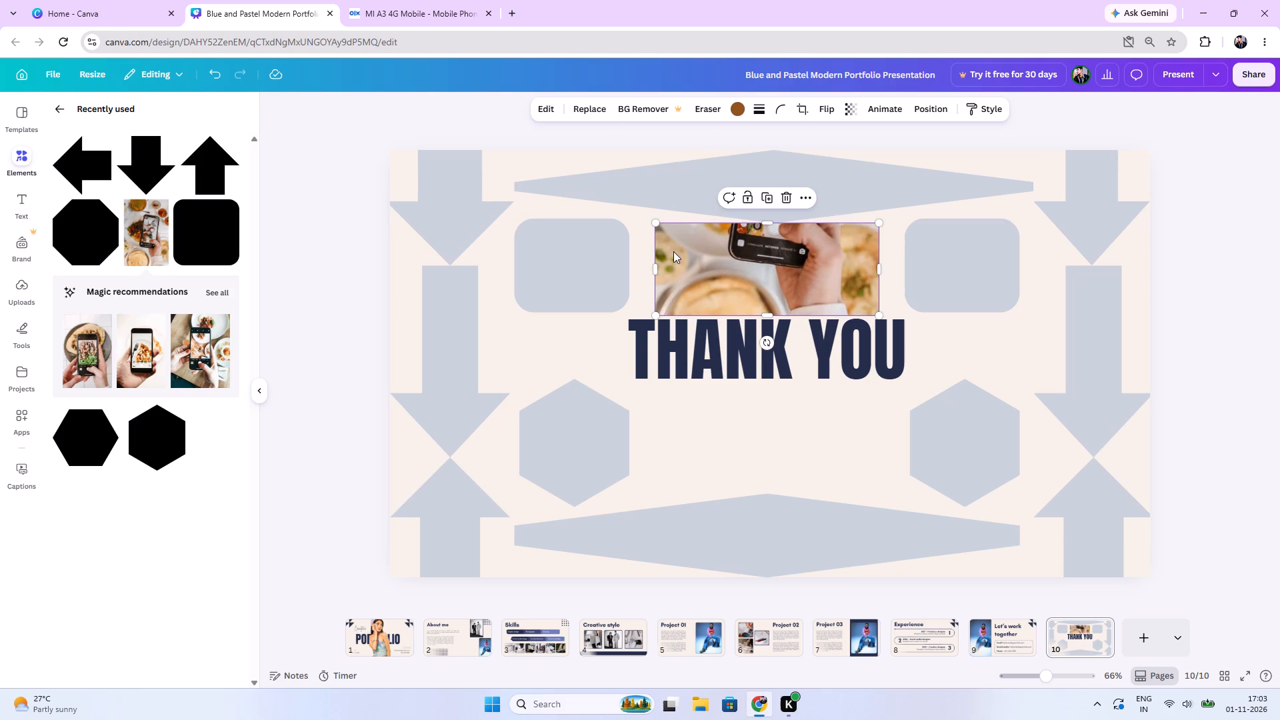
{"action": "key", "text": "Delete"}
Move the THANK YOU text slightly down, keeping it horizontally centred.
{"action": "left_click_drag", "start_coordinate": [679, 326], "coordinate": [680, 329]}
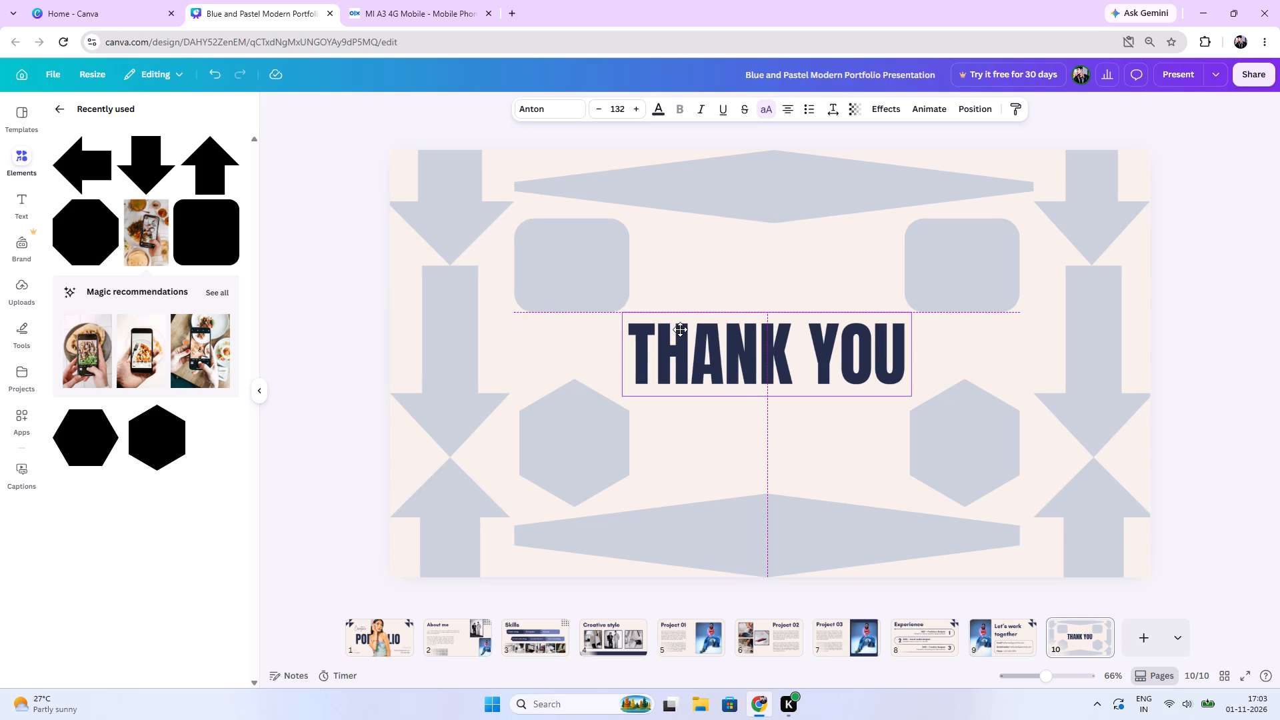
{"action": "left_click_drag", "start_coordinate": [680, 329], "coordinate": [680, 334]}
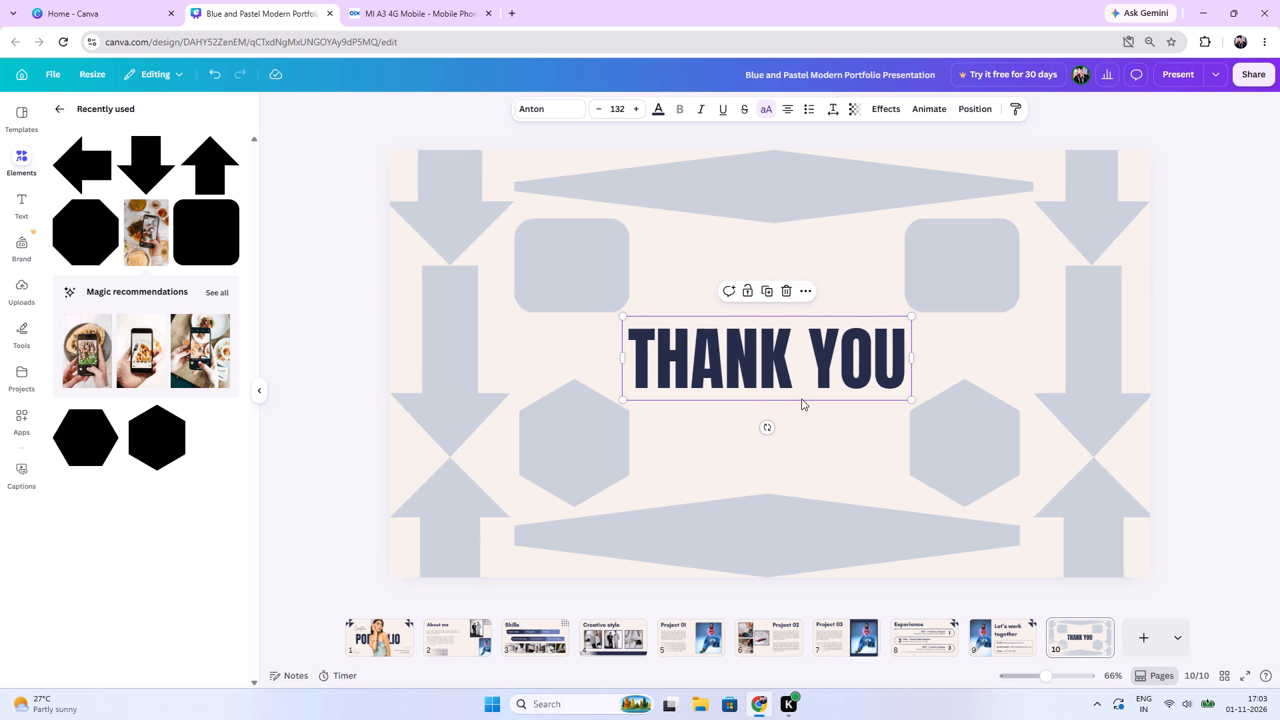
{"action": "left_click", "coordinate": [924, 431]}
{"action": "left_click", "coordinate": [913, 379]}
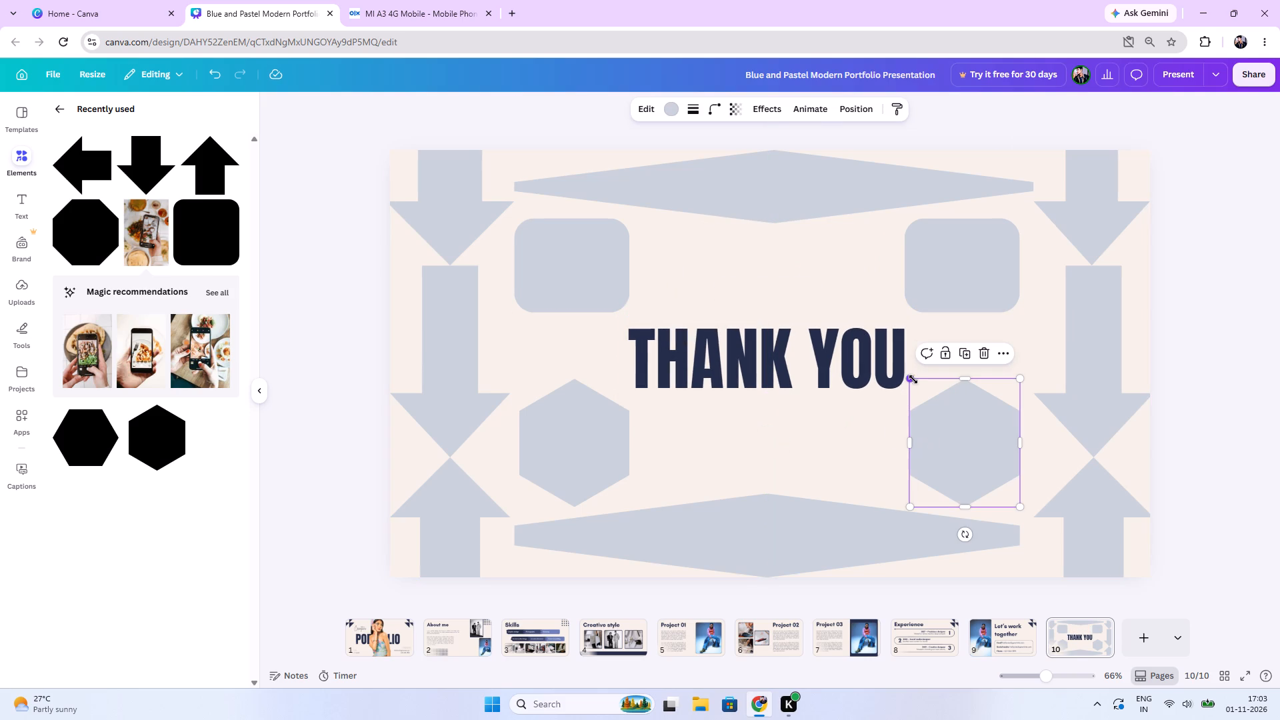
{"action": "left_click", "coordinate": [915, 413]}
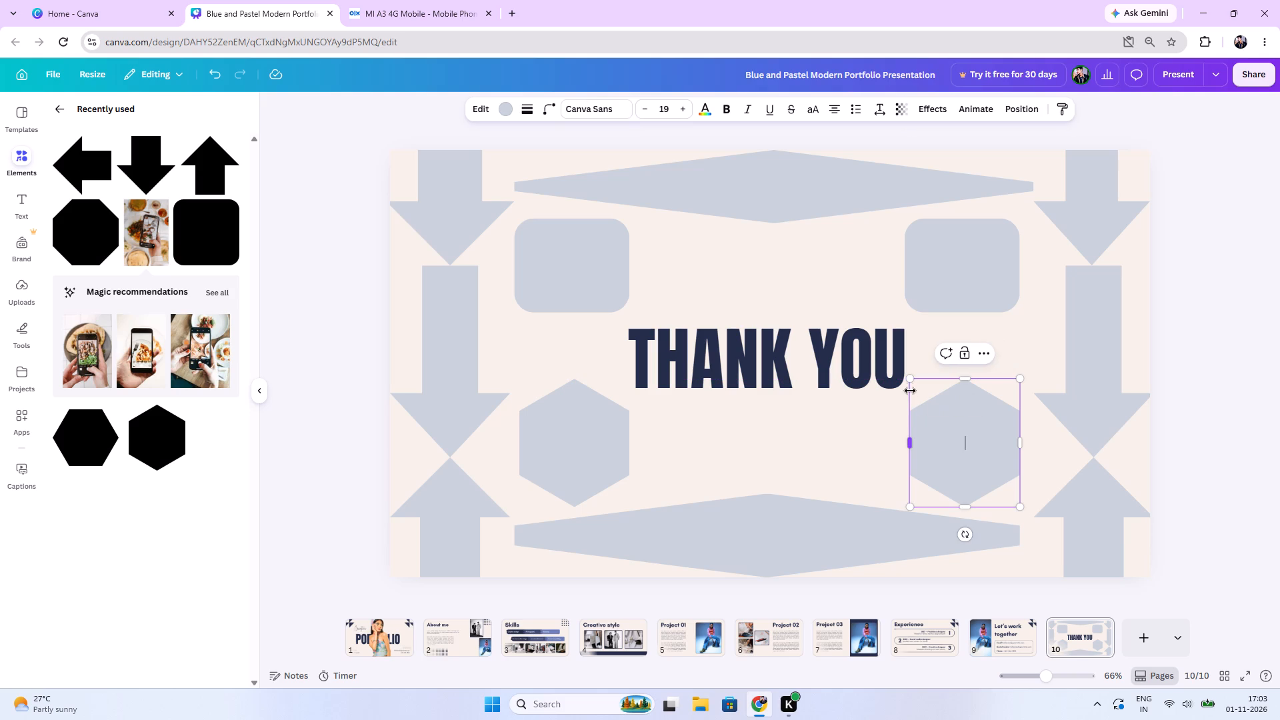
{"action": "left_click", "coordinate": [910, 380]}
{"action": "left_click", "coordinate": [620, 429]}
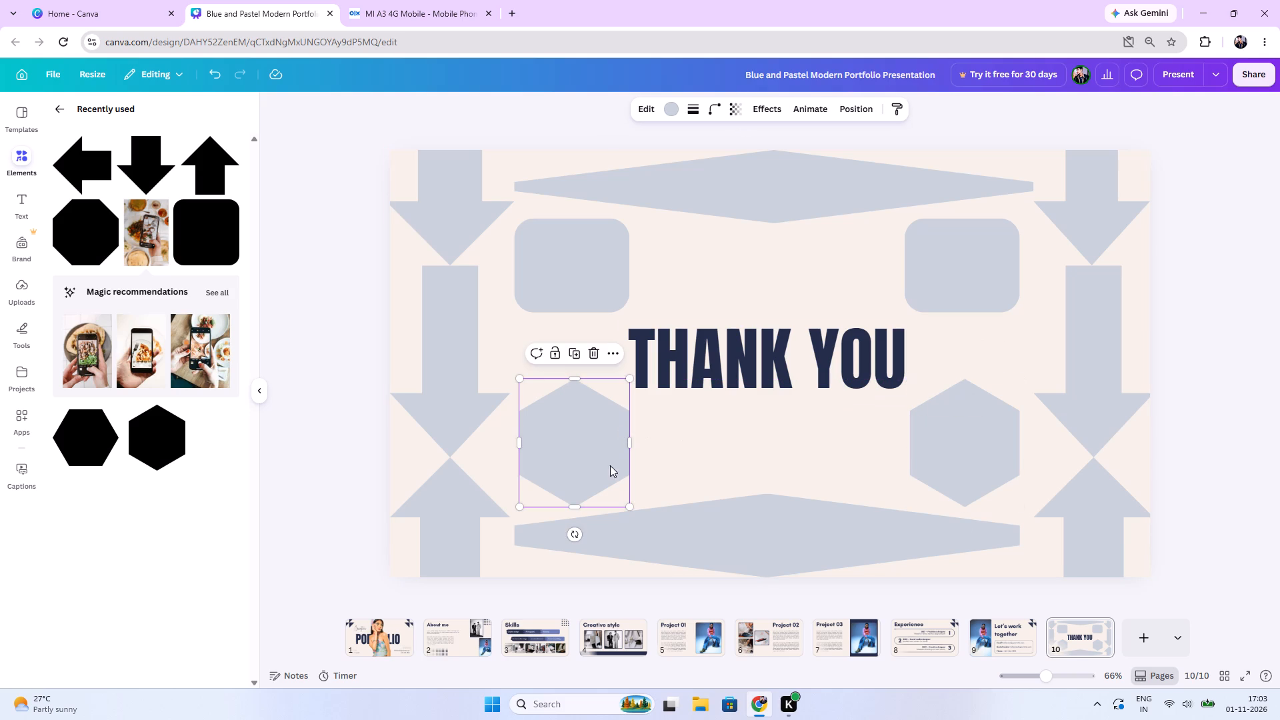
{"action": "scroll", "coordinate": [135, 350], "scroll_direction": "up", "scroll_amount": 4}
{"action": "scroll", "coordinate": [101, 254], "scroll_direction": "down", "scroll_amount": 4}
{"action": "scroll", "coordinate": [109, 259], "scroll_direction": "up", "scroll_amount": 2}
Add a down arrow between the two rounded blocks, touching the top hexagon, and shorten it so its tip ends just above the THANK YOU text.
{"action": "left_click", "coordinate": [752, 447]}
{"action": "left_click", "coordinate": [144, 169]}
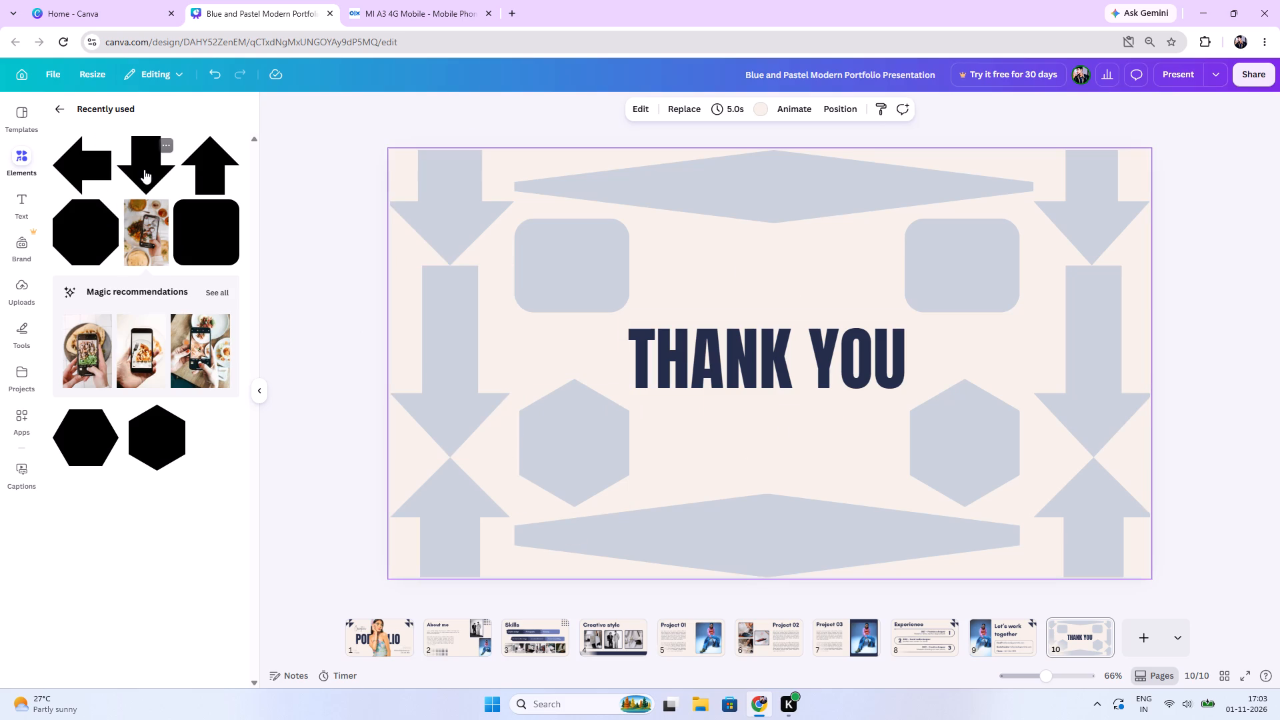
{"action": "left_click_drag", "start_coordinate": [736, 327], "coordinate": [731, 257]}
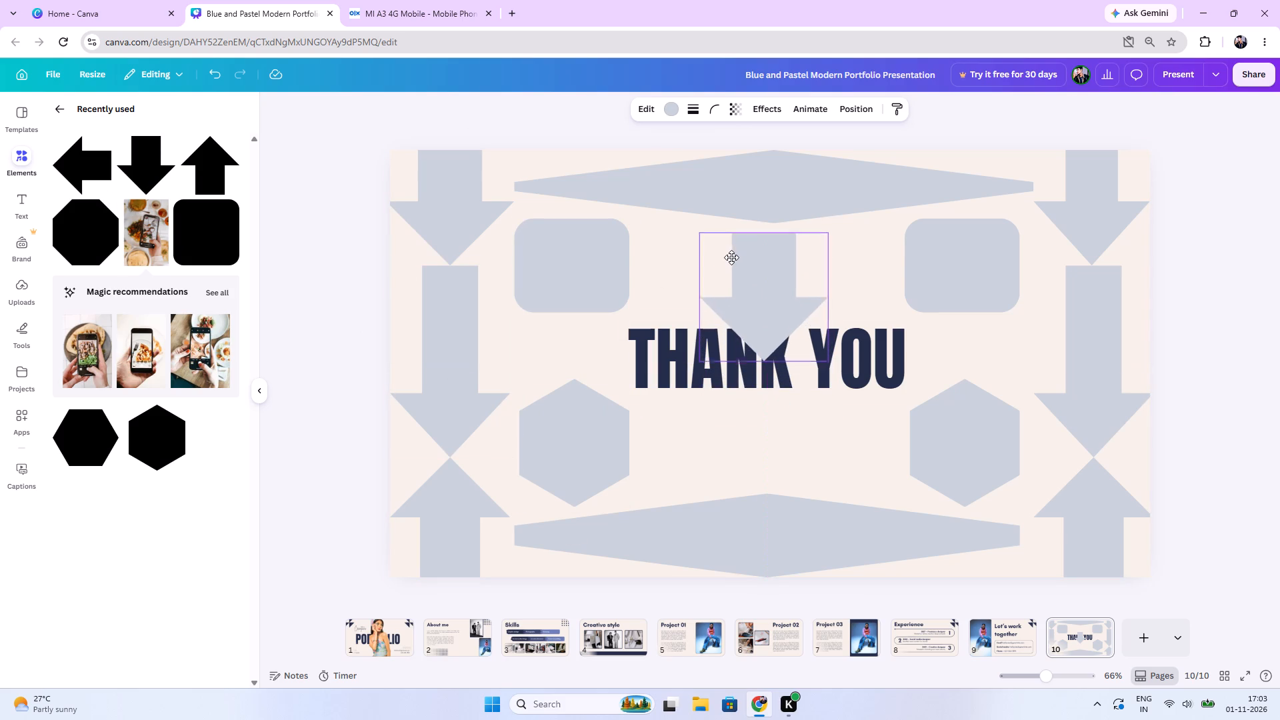
{"action": "left_click_drag", "start_coordinate": [731, 257], "coordinate": [735, 250]}
{"action": "left_click_drag", "start_coordinate": [766, 350], "coordinate": [771, 333]}
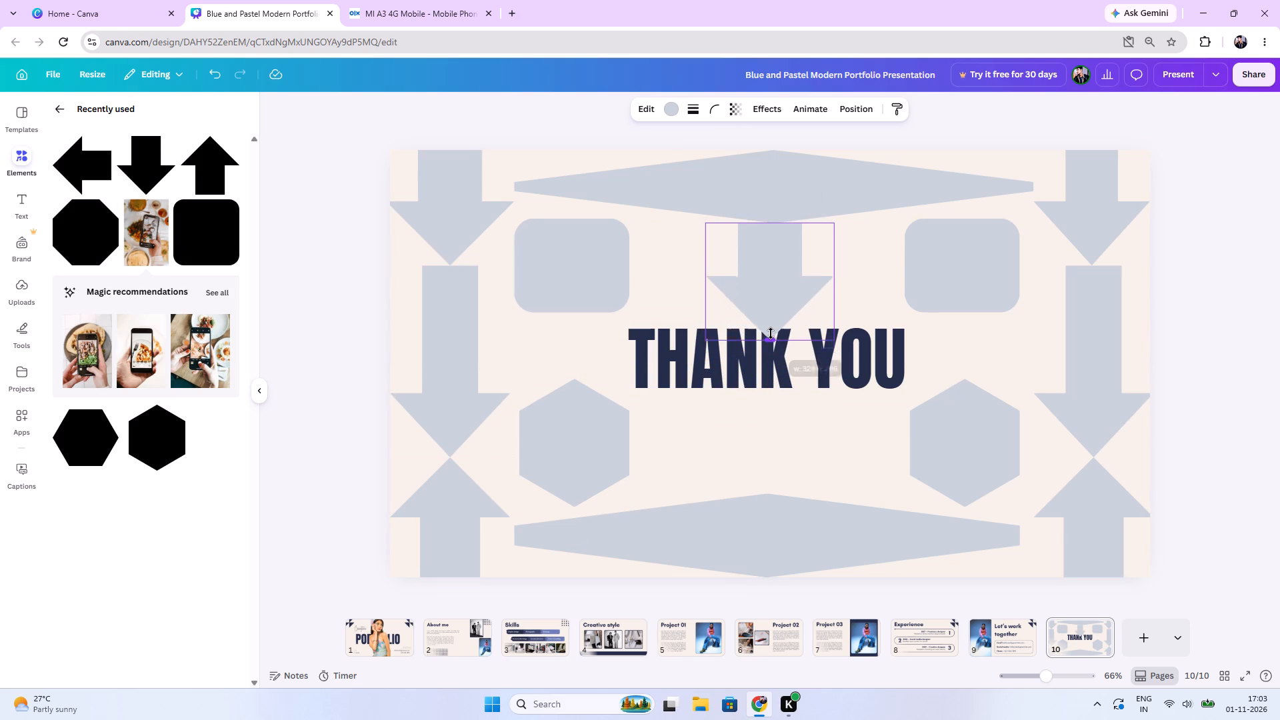
{"action": "left_click_drag", "start_coordinate": [771, 333], "coordinate": [773, 327]}
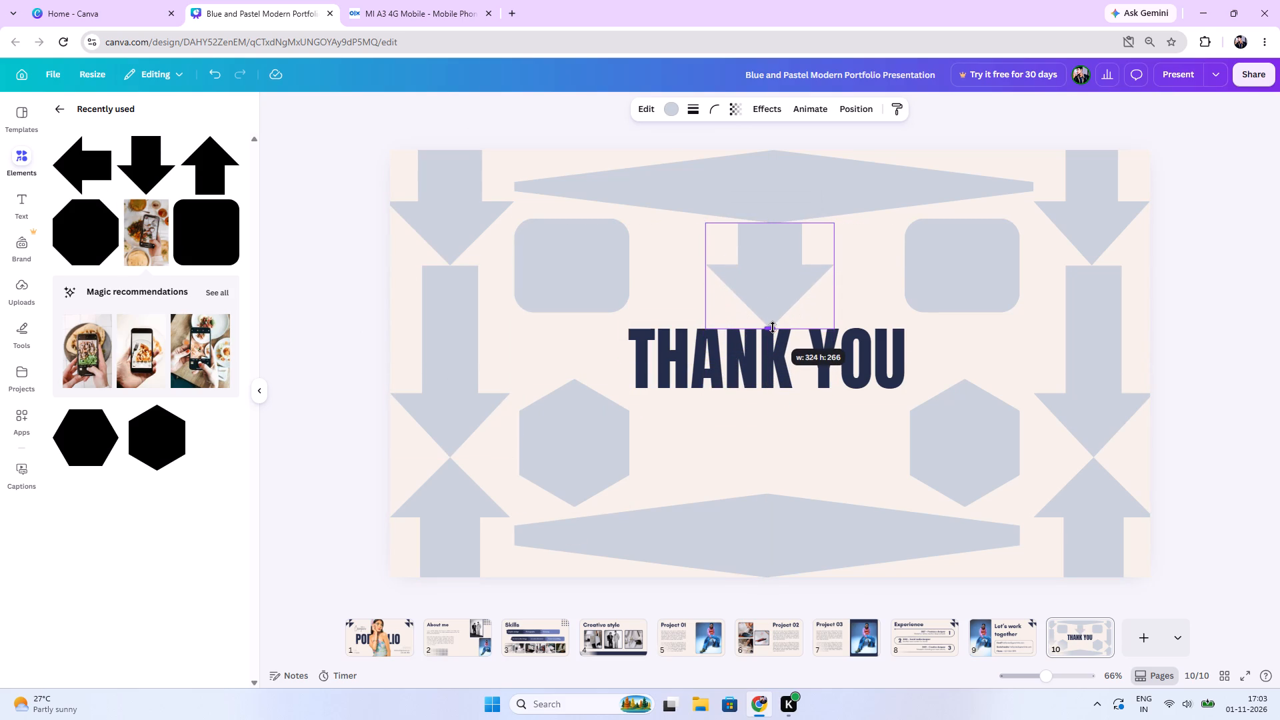
{"action": "left_click_drag", "start_coordinate": [773, 327], "coordinate": [773, 325]}
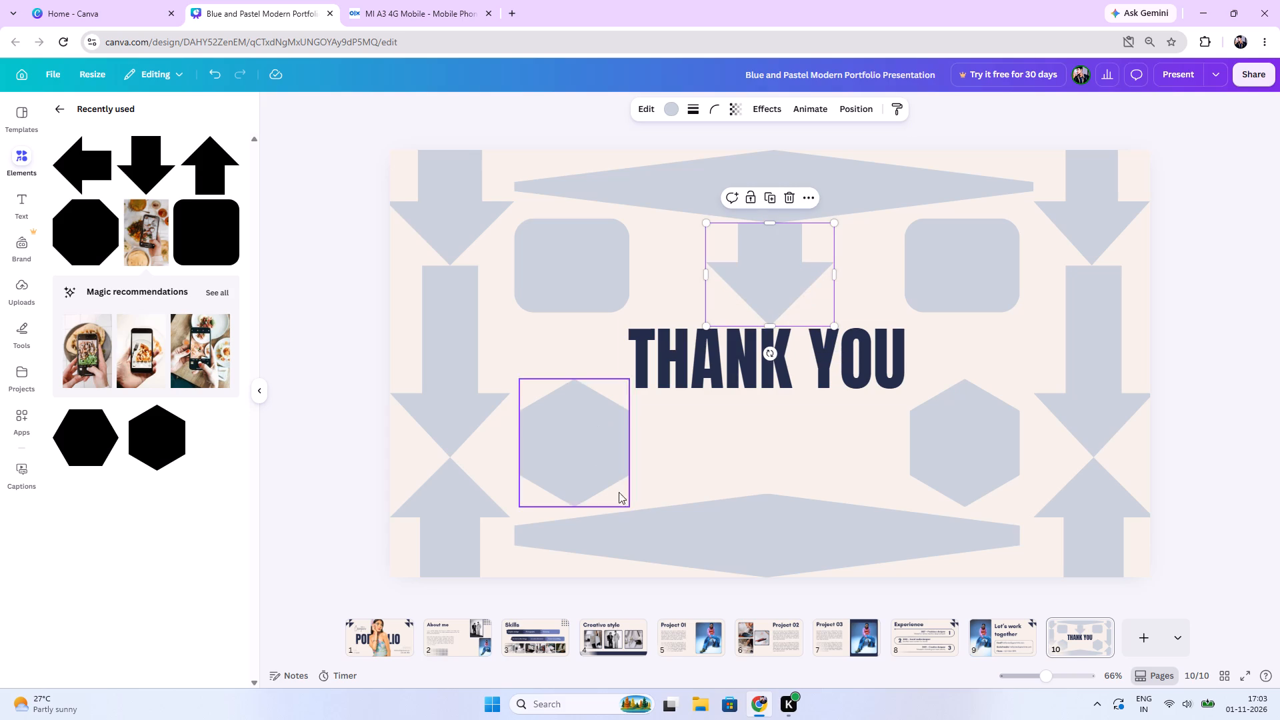
Add an up arrow resting on the bottom hexagon, widen it slightly on both sides and shorten it so its tip ends just below the text.
{"action": "left_click", "coordinate": [746, 435]}
{"action": "left_click", "coordinate": [212, 173]}
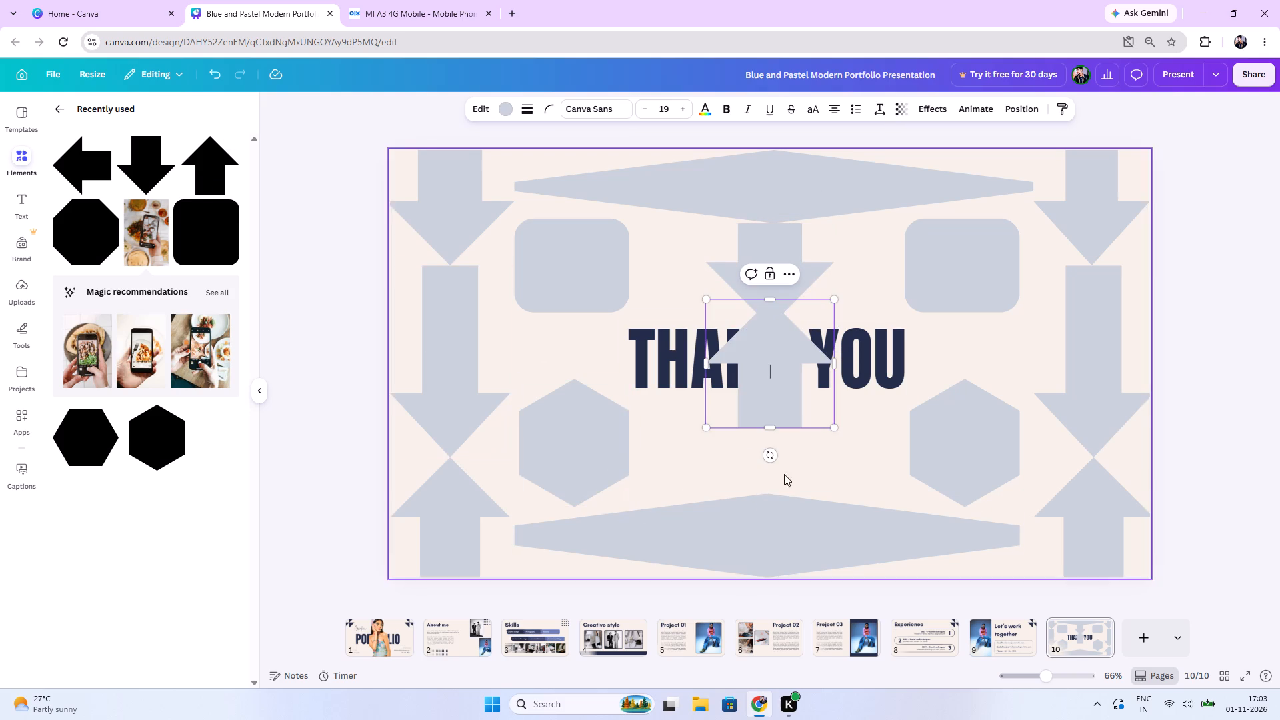
{"action": "left_click_drag", "start_coordinate": [789, 410], "coordinate": [793, 477]}
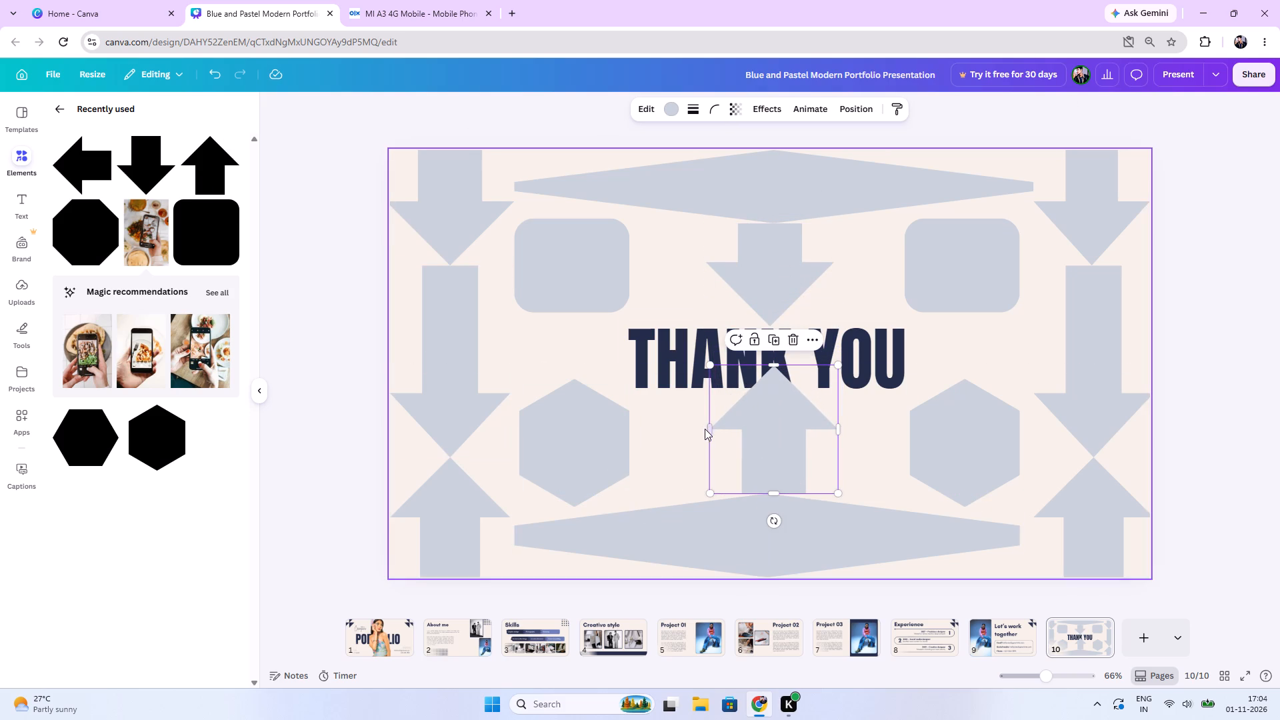
{"action": "left_click_drag", "start_coordinate": [706, 429], "coordinate": [697, 430]}
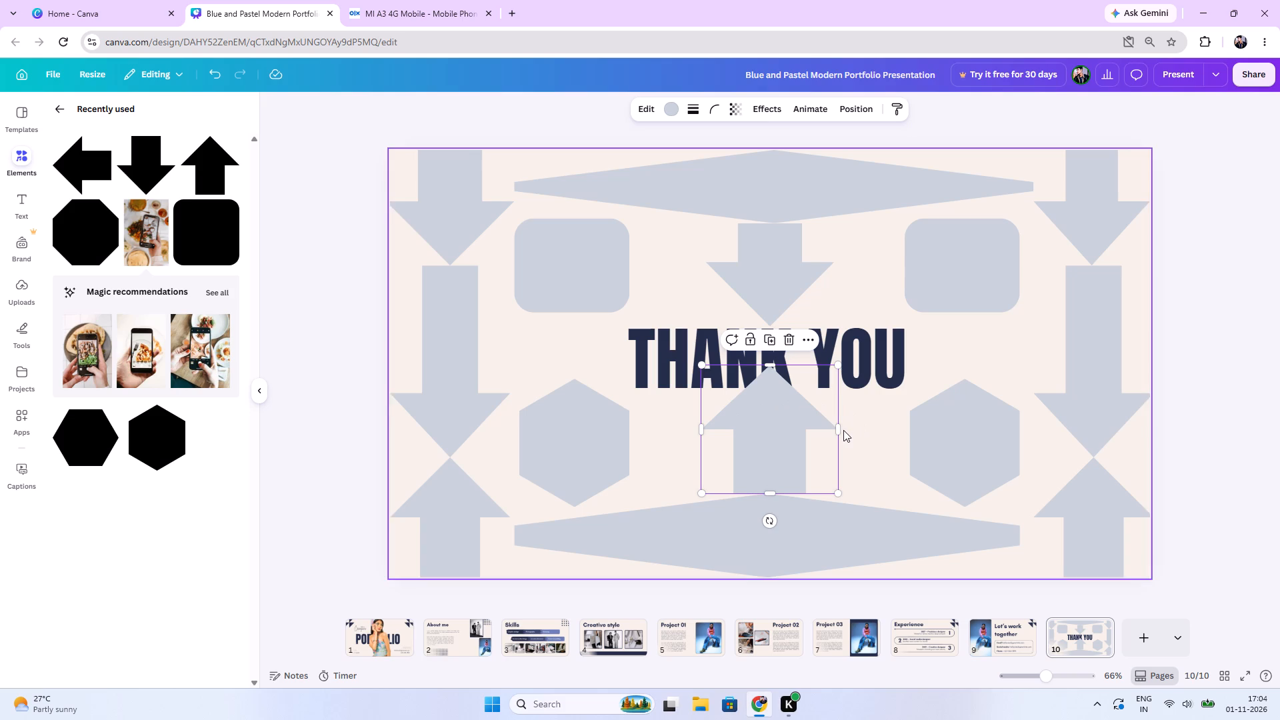
{"action": "left_click_drag", "start_coordinate": [839, 430], "coordinate": [845, 431]}
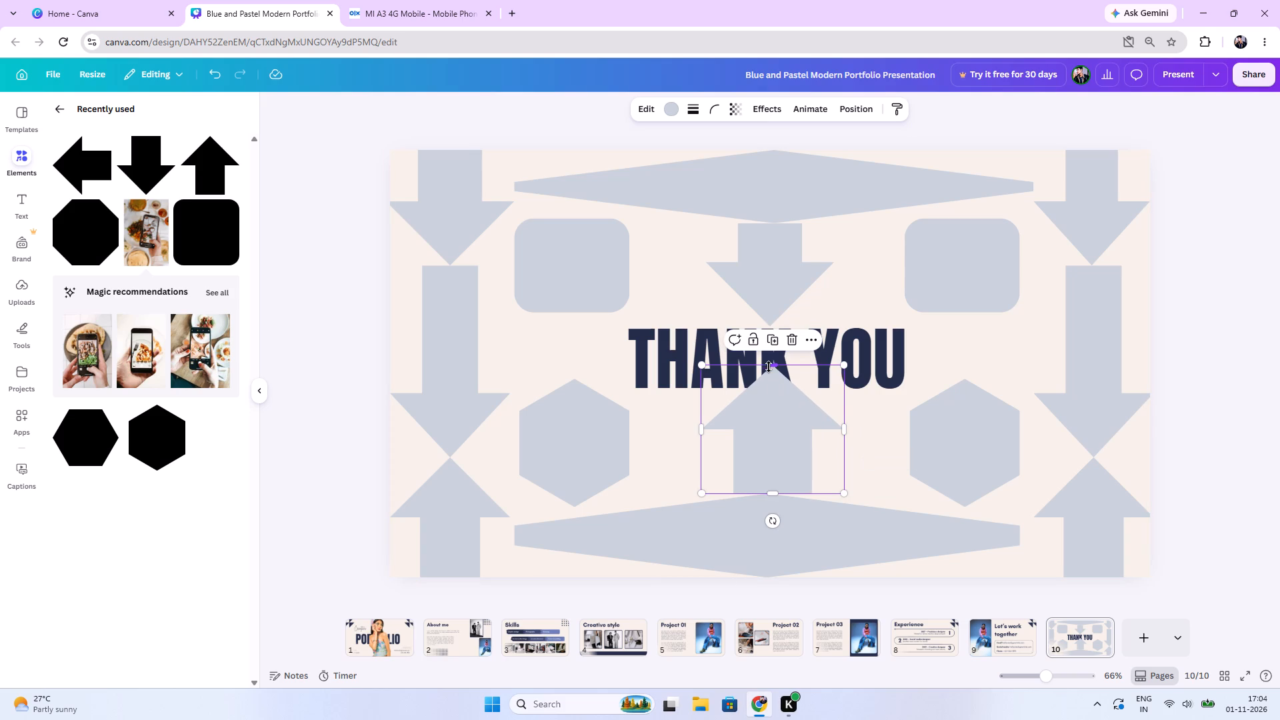
{"action": "left_click_drag", "start_coordinate": [769, 367], "coordinate": [769, 393]}
{"action": "left_click", "coordinate": [760, 441]}
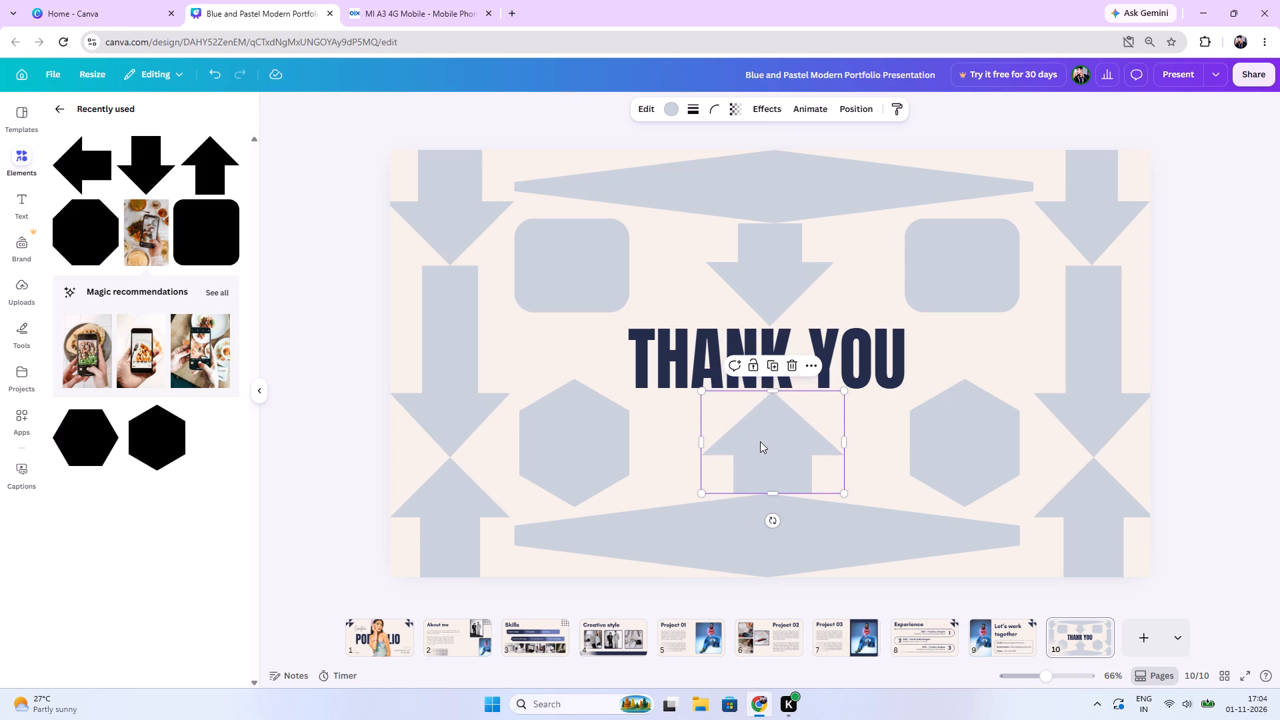
{"action": "left_click", "coordinate": [666, 461]}
Widen the central down arrow slightly on both sides and shift the up arrow below the text into vertical alignment with it.
{"action": "left_click", "coordinate": [785, 297]}
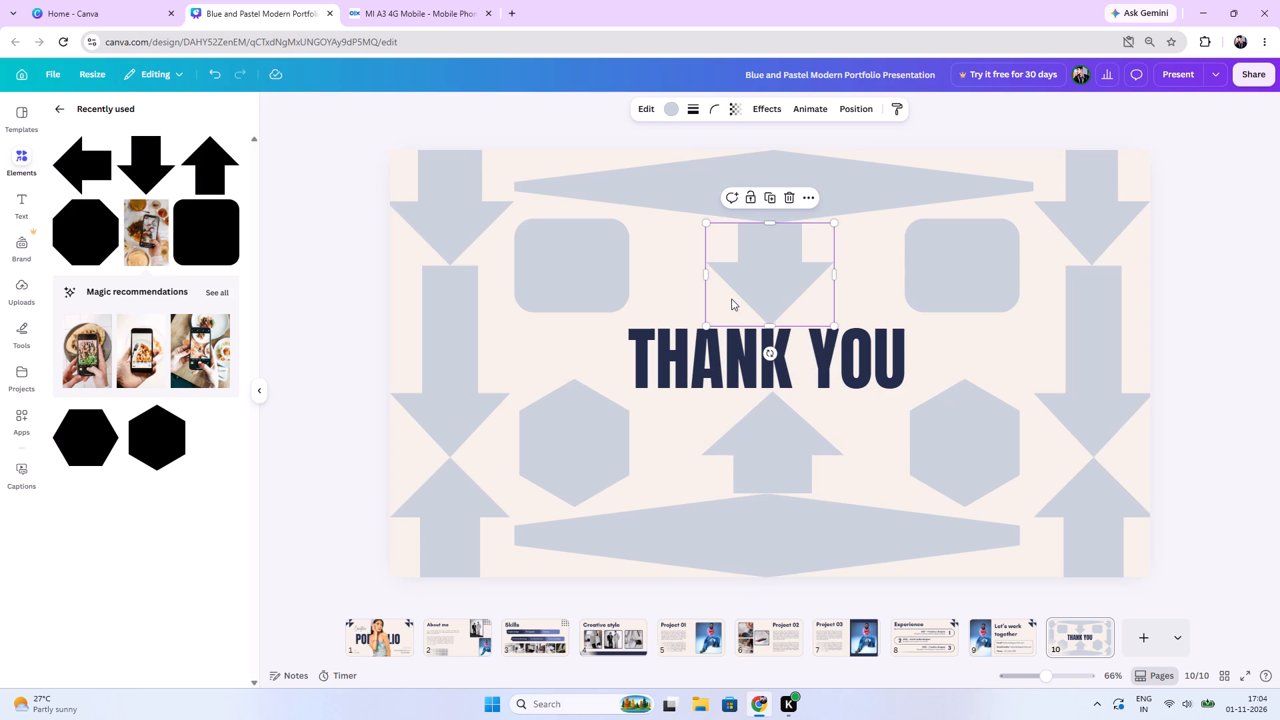
{"action": "left_click", "coordinate": [707, 270]}
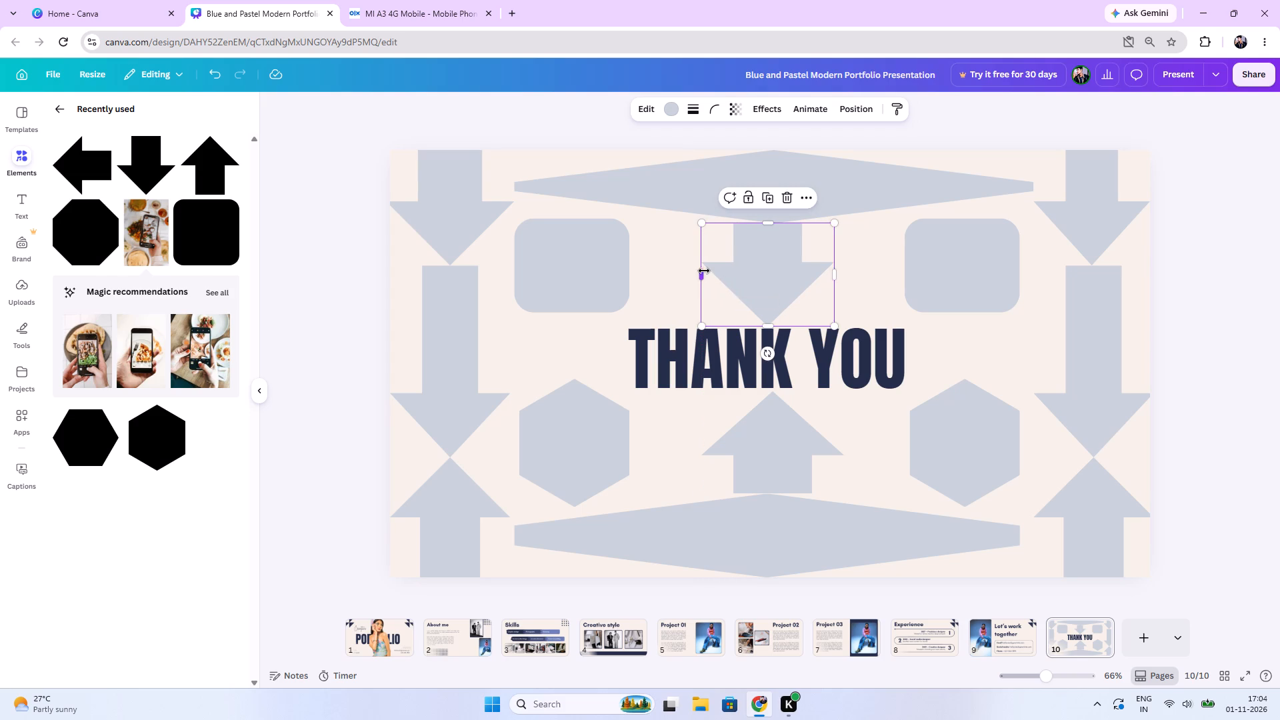
{"action": "left_click", "coordinate": [835, 269]}
{"action": "left_click", "coordinate": [775, 433]}
{"action": "left_click", "coordinate": [775, 433]}
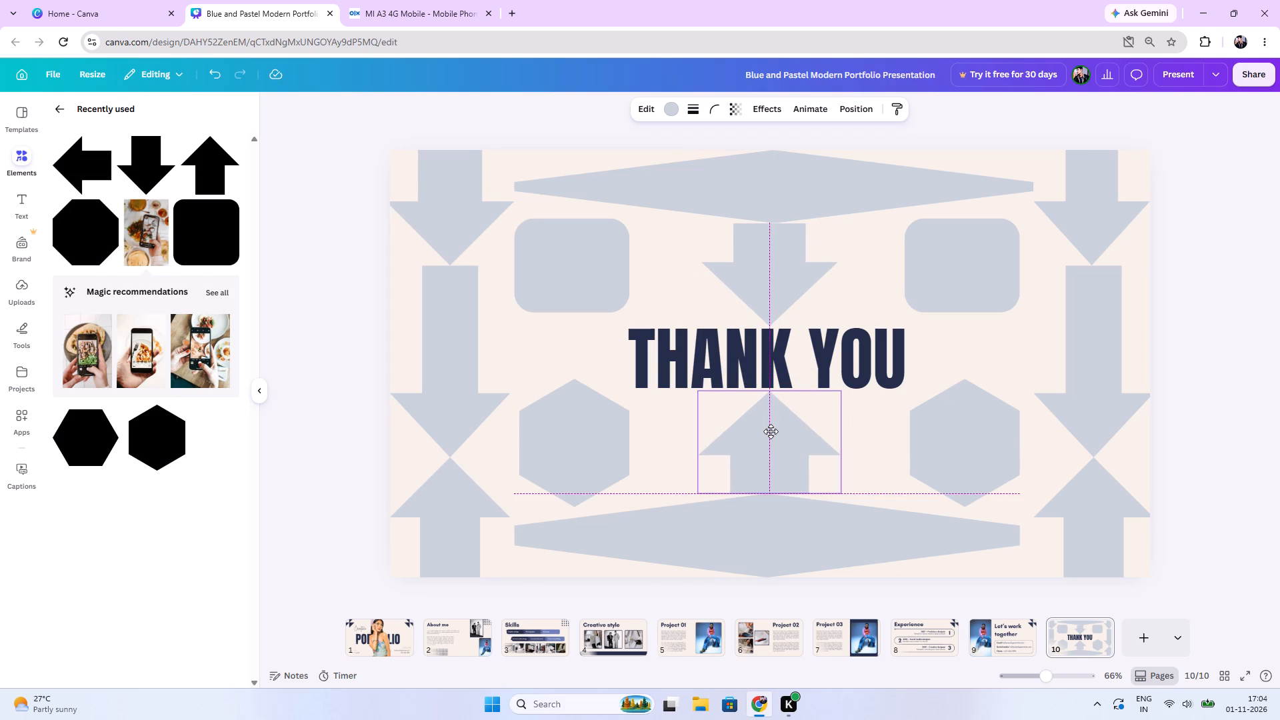
{"action": "left_click", "coordinate": [623, 476]}
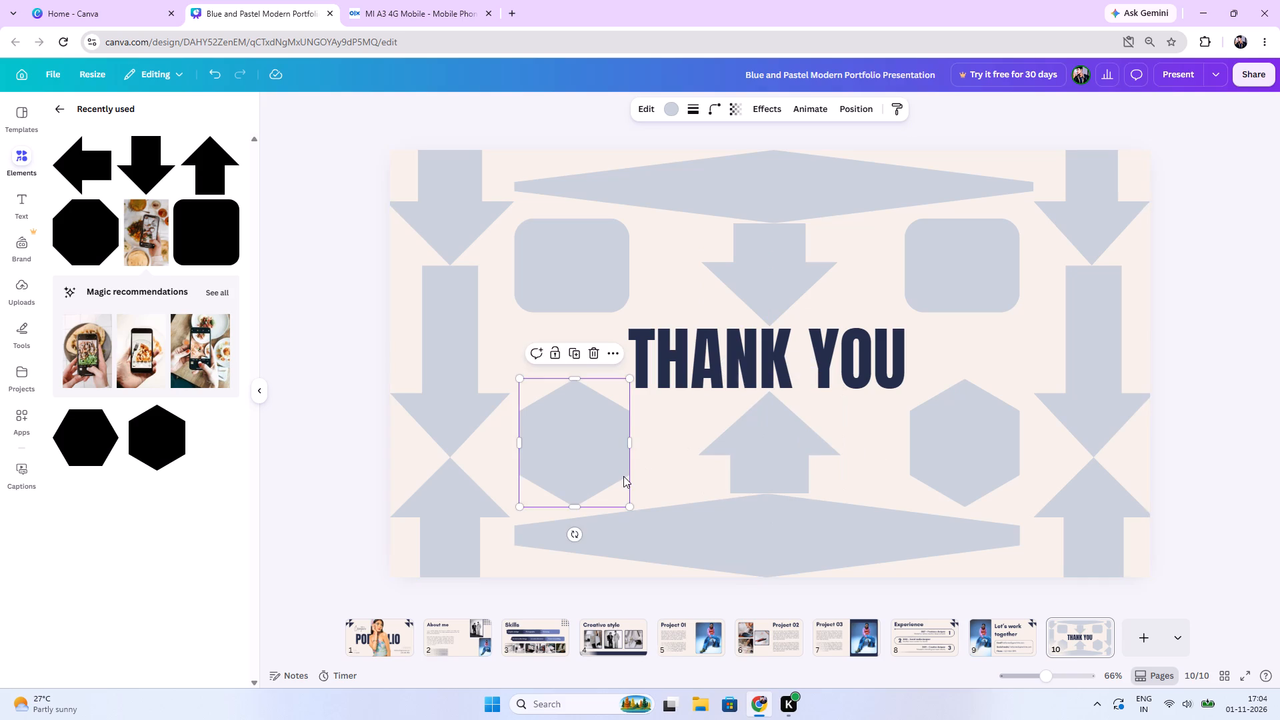
{"action": "left_click", "coordinate": [649, 477]}
{"action": "left_click", "coordinate": [533, 327]}
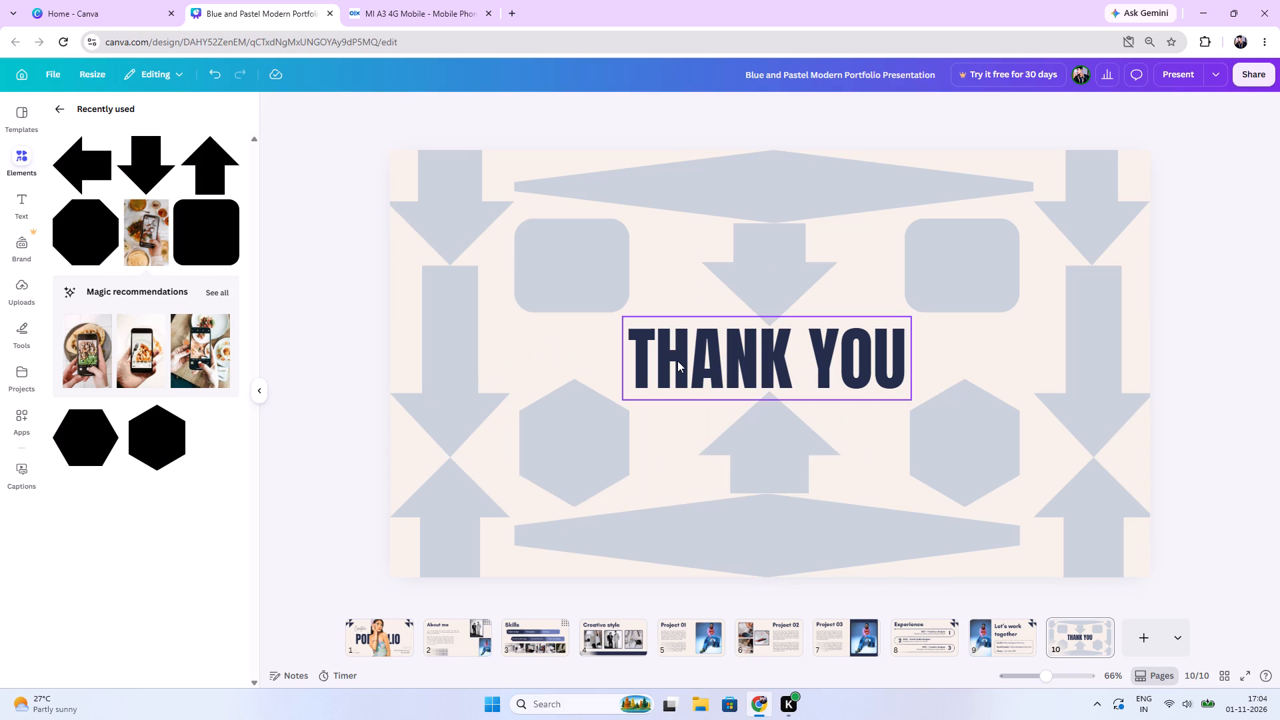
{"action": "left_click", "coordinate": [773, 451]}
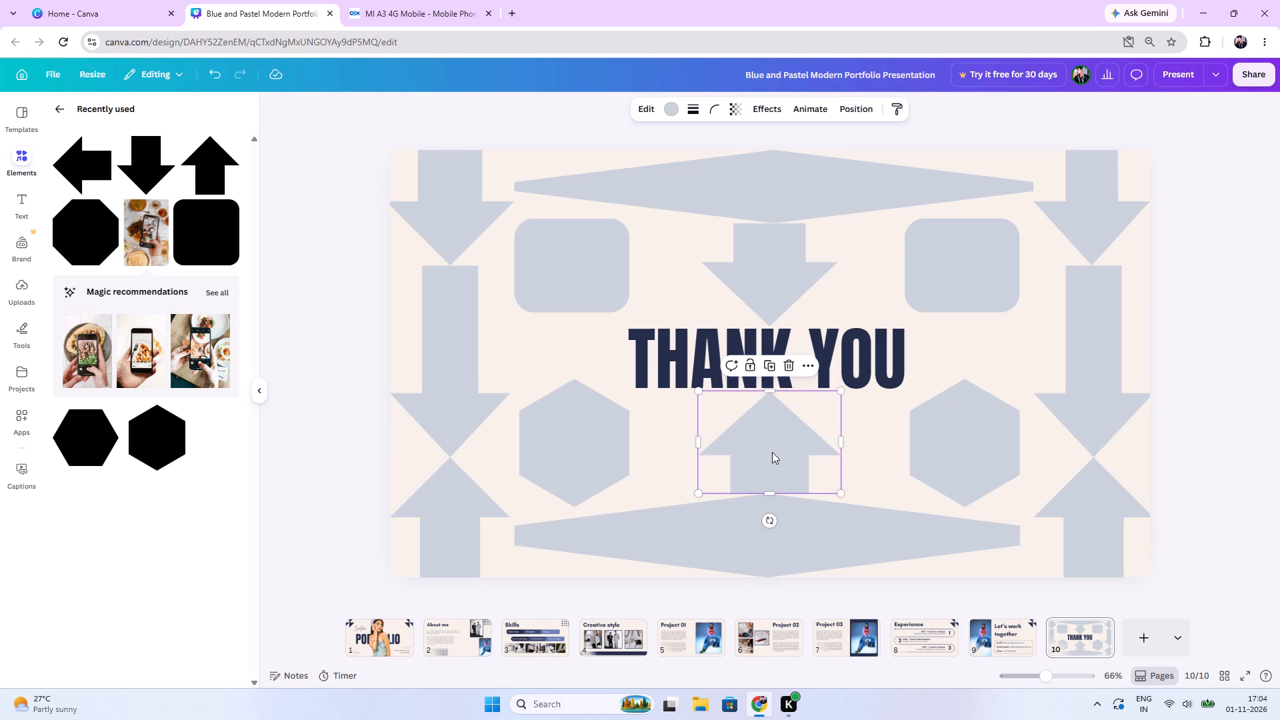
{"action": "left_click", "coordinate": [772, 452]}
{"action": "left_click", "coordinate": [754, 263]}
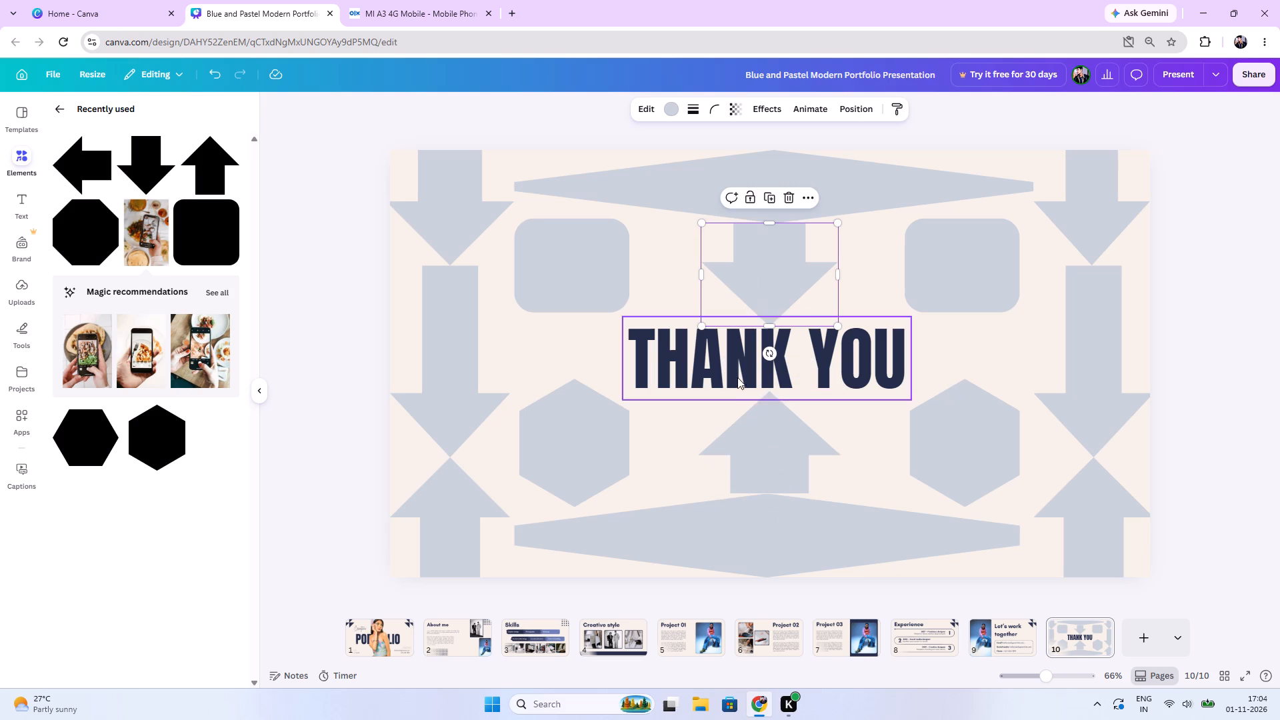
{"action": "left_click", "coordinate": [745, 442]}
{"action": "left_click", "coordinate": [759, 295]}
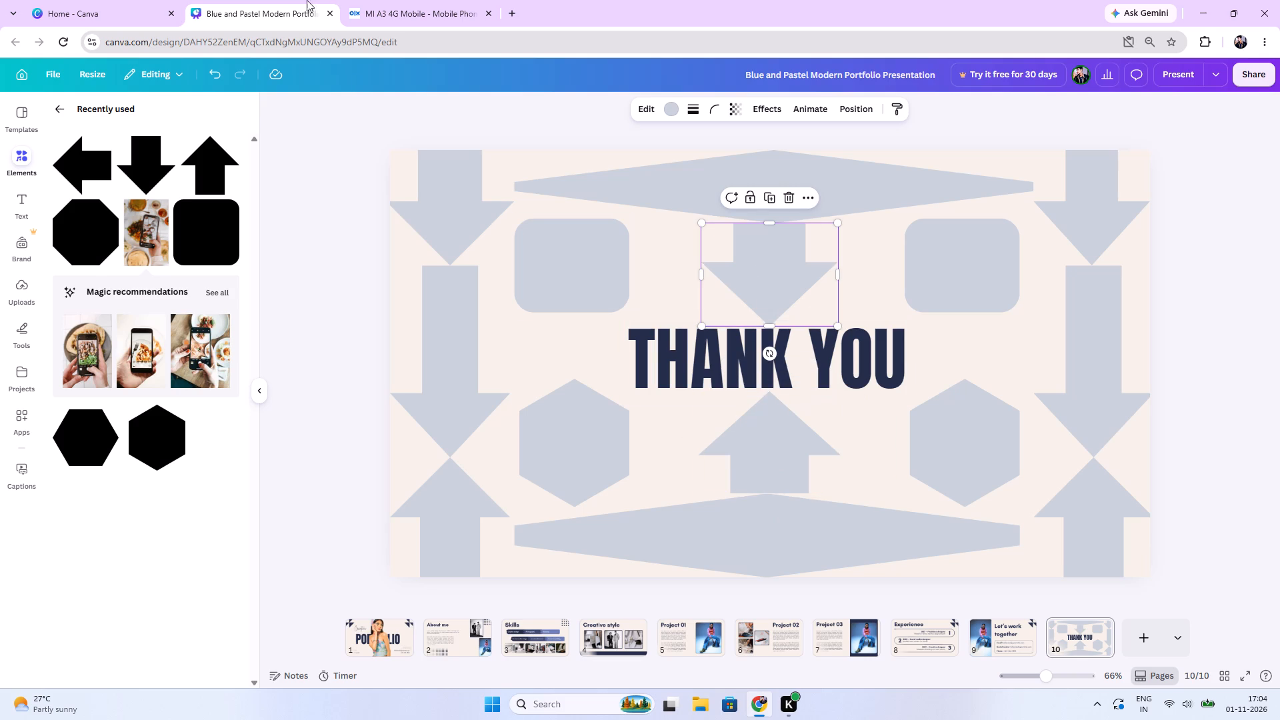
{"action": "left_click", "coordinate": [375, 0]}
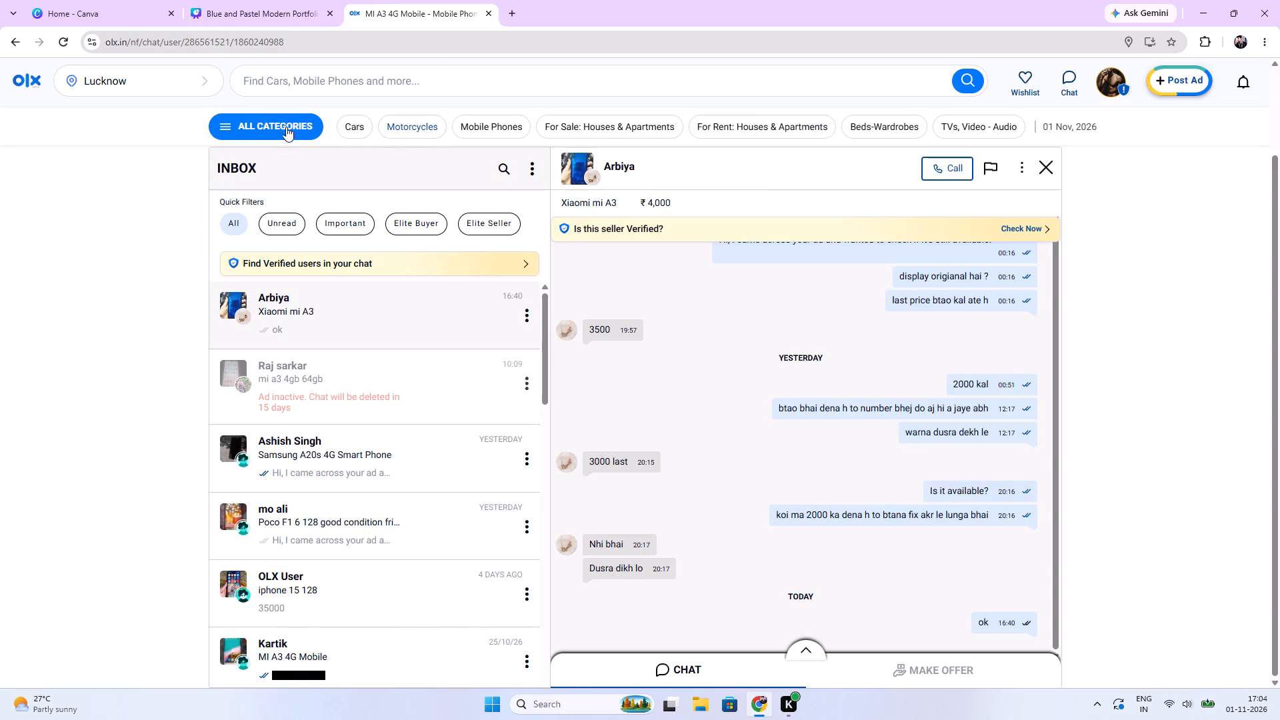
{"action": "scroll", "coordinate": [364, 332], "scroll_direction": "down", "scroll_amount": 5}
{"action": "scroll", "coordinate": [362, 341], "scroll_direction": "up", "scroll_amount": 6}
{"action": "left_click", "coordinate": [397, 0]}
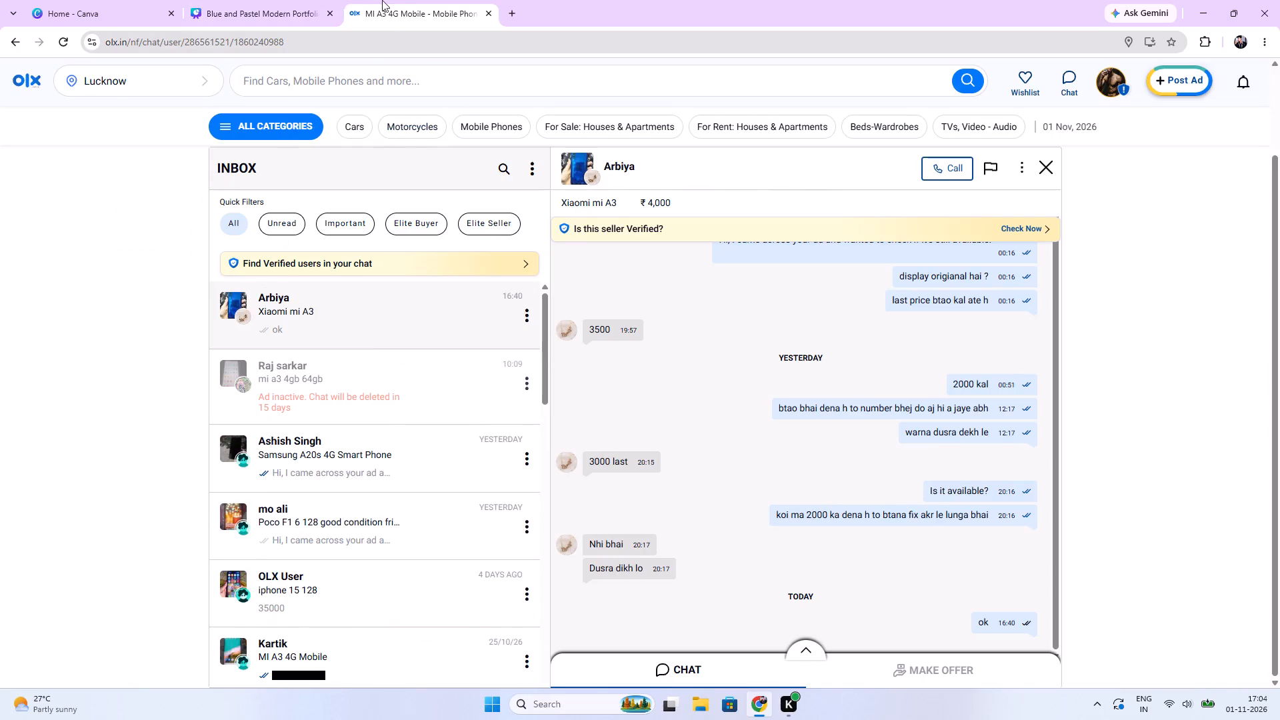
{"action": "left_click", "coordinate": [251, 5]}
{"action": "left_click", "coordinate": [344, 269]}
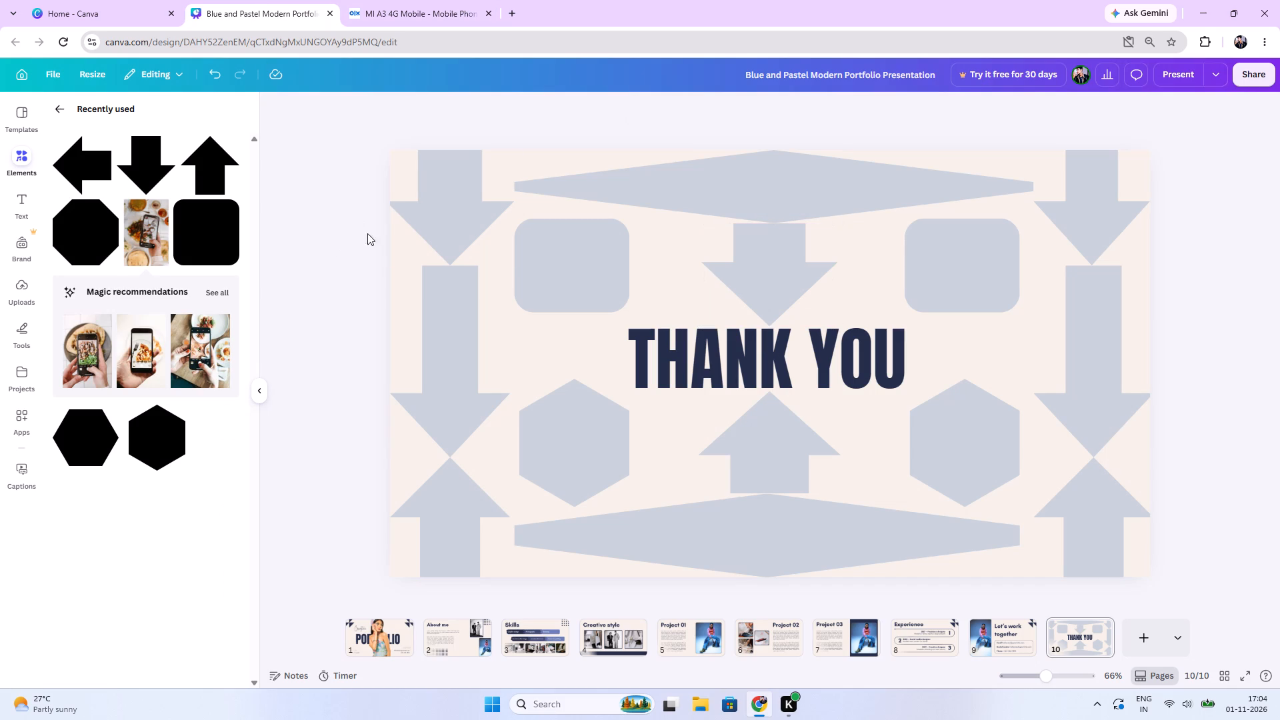
Shorten the long down arrow along the page's left edge slightly from its top, leaving a small gap beneath the arrow above.
{"action": "left_click", "coordinate": [418, 304]}
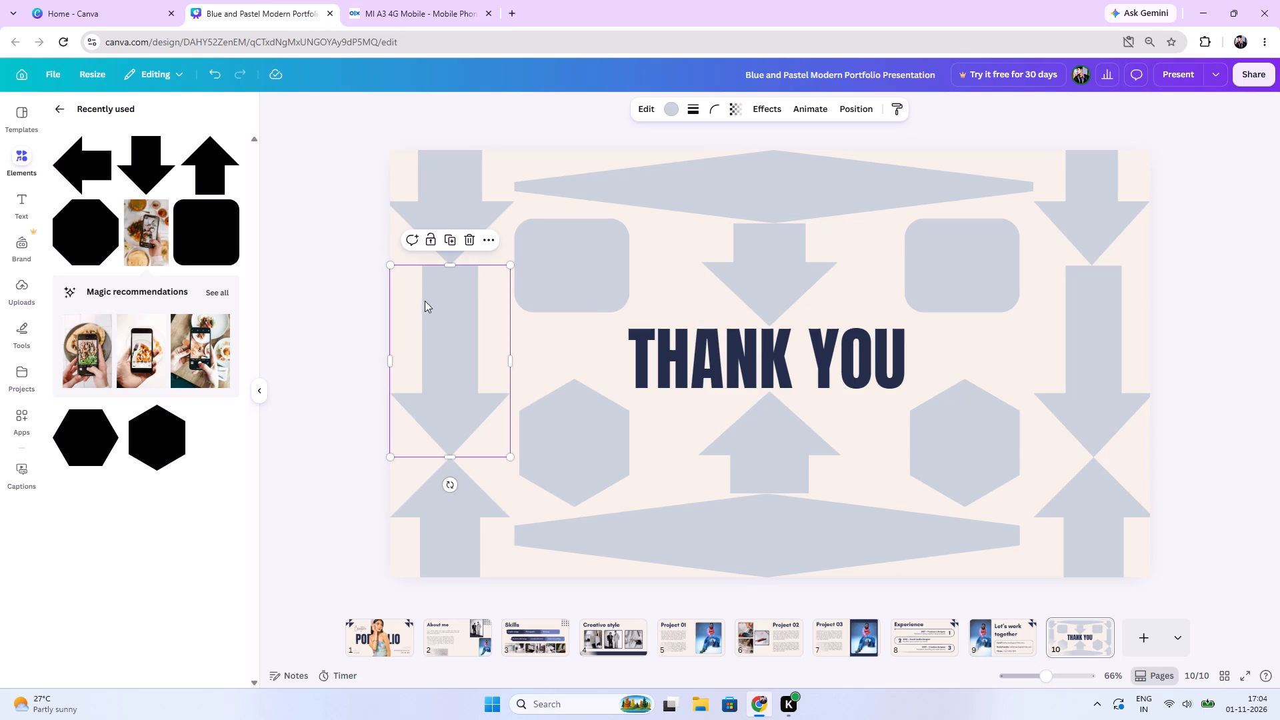
{"action": "left_click", "coordinate": [447, 263]}
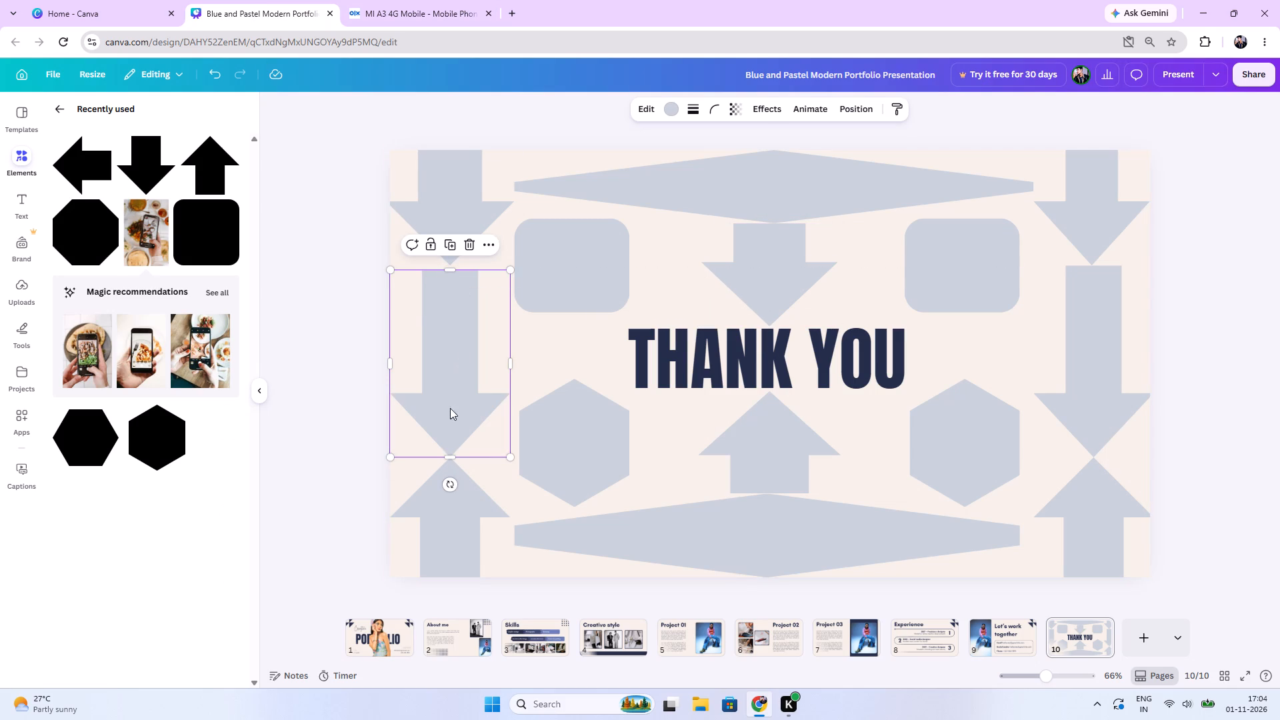
{"action": "left_click", "coordinate": [523, 367]}
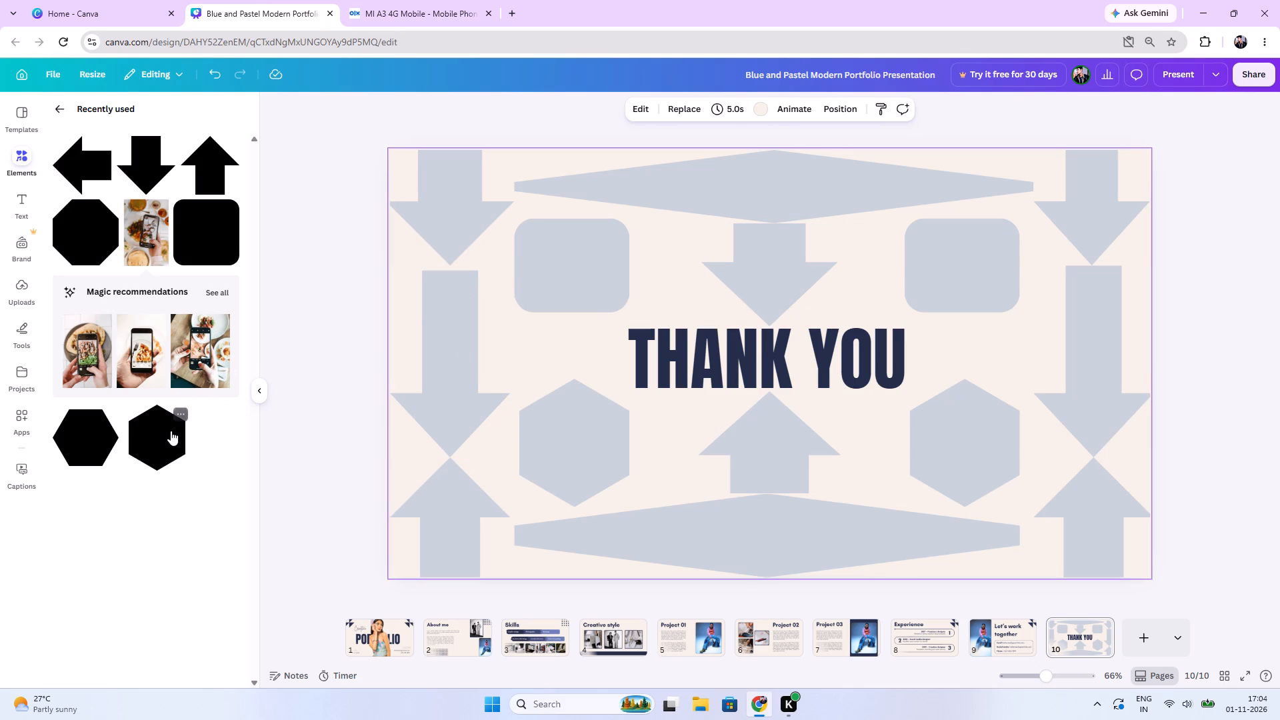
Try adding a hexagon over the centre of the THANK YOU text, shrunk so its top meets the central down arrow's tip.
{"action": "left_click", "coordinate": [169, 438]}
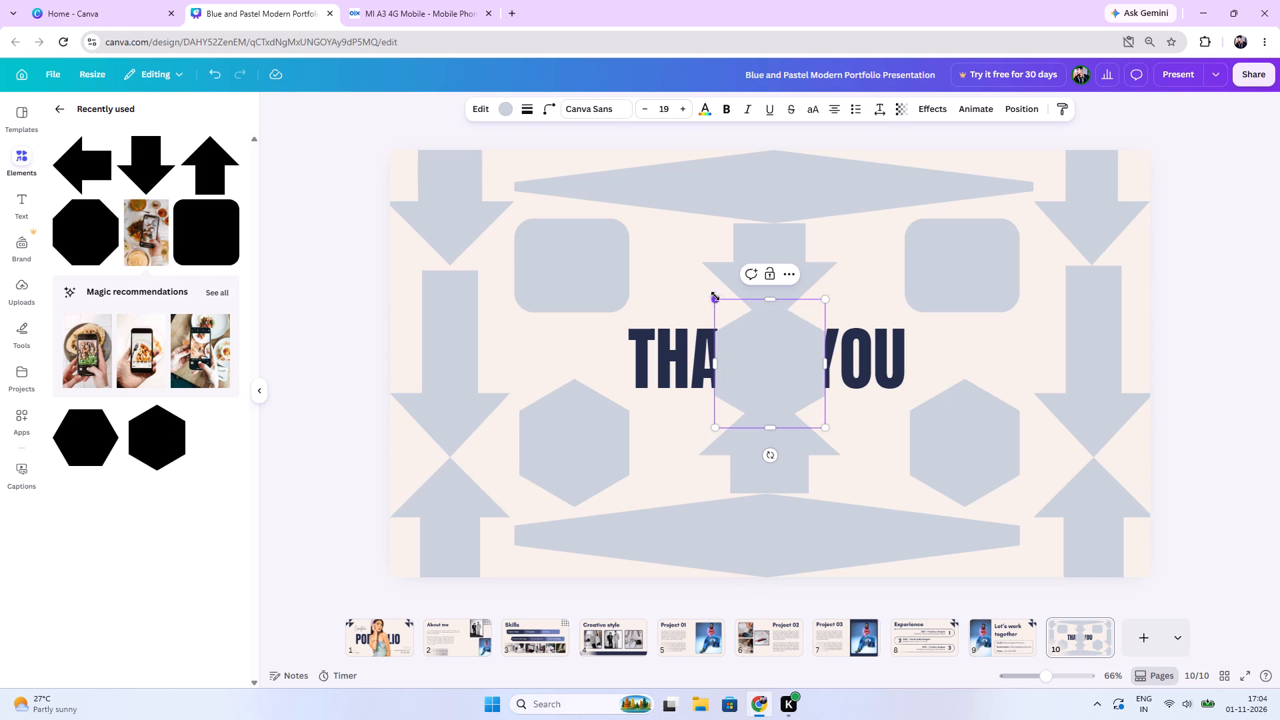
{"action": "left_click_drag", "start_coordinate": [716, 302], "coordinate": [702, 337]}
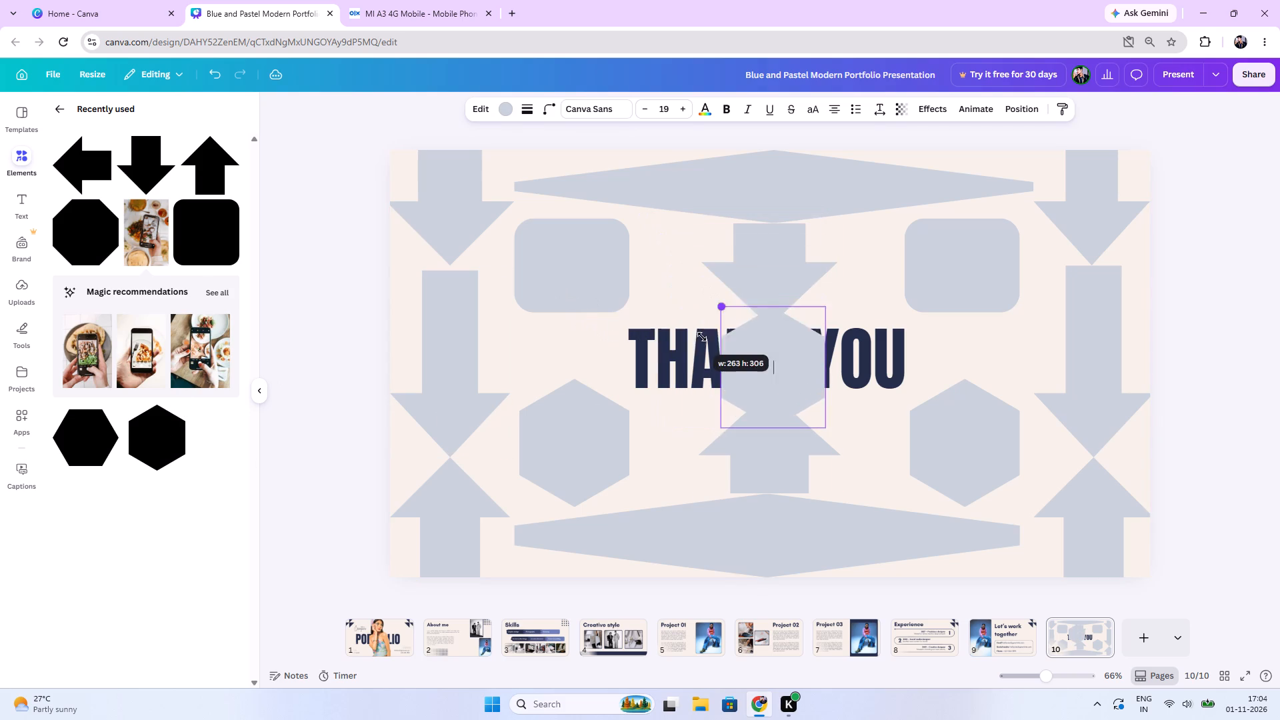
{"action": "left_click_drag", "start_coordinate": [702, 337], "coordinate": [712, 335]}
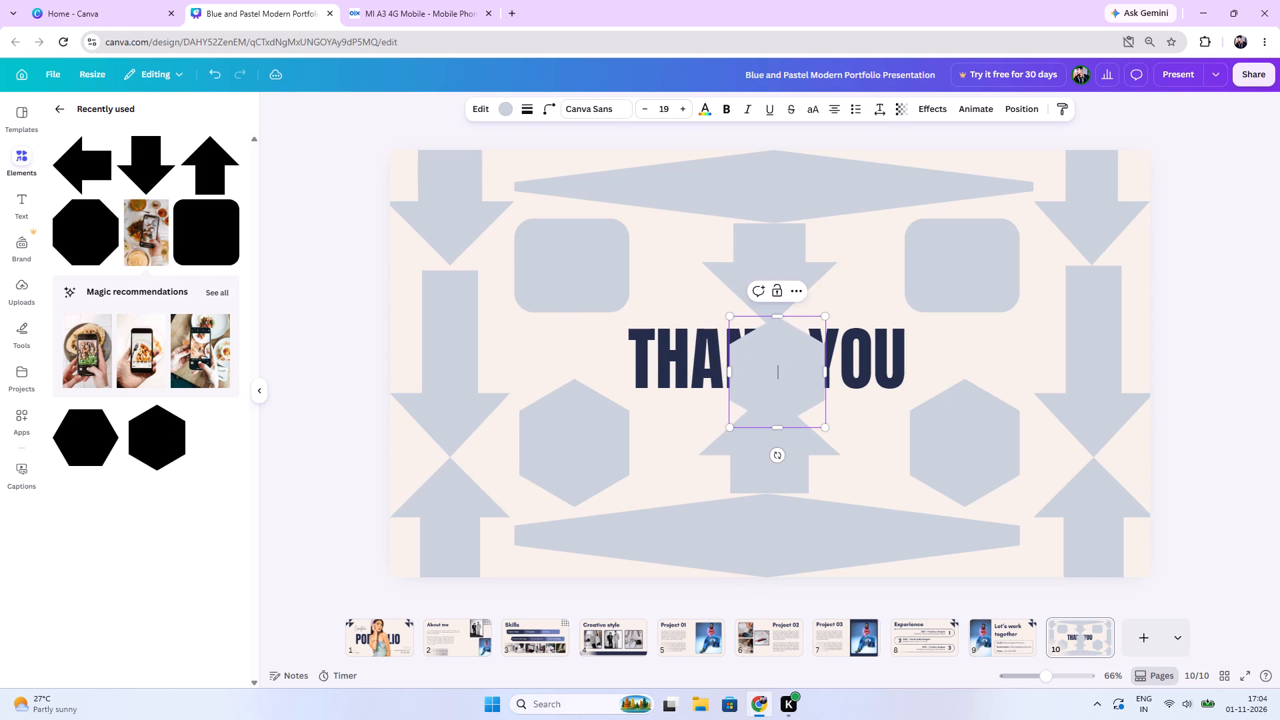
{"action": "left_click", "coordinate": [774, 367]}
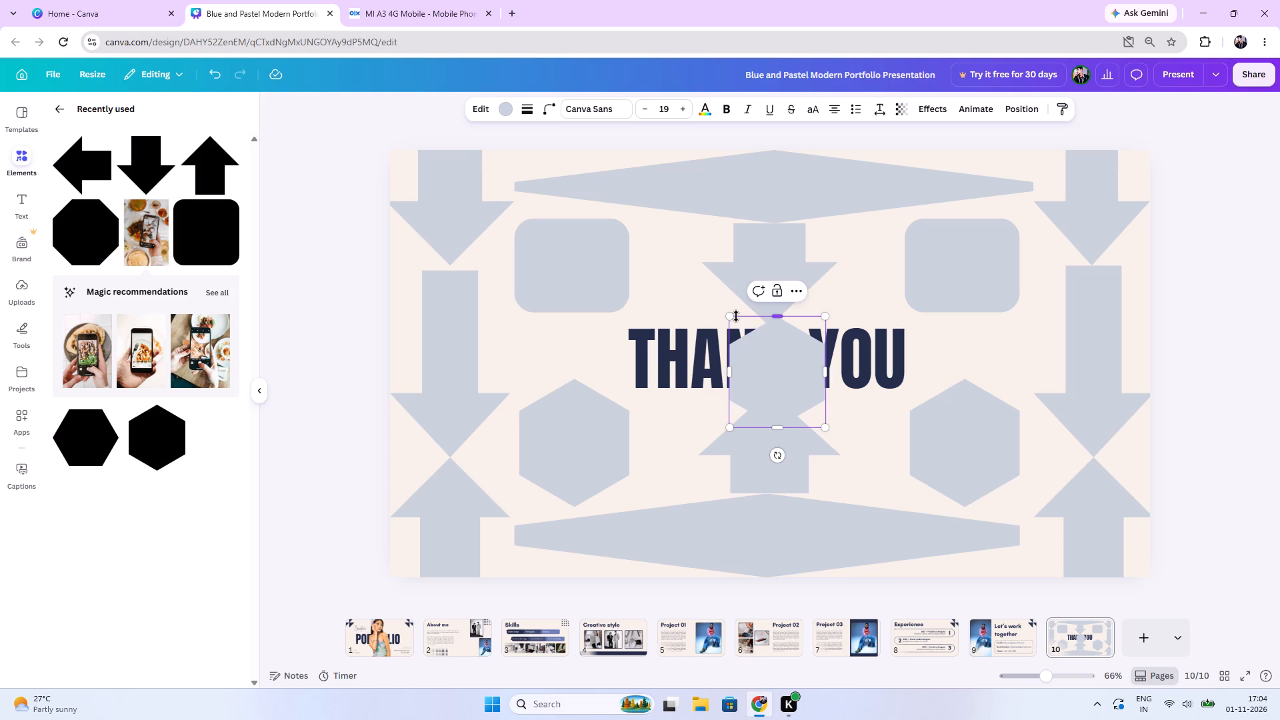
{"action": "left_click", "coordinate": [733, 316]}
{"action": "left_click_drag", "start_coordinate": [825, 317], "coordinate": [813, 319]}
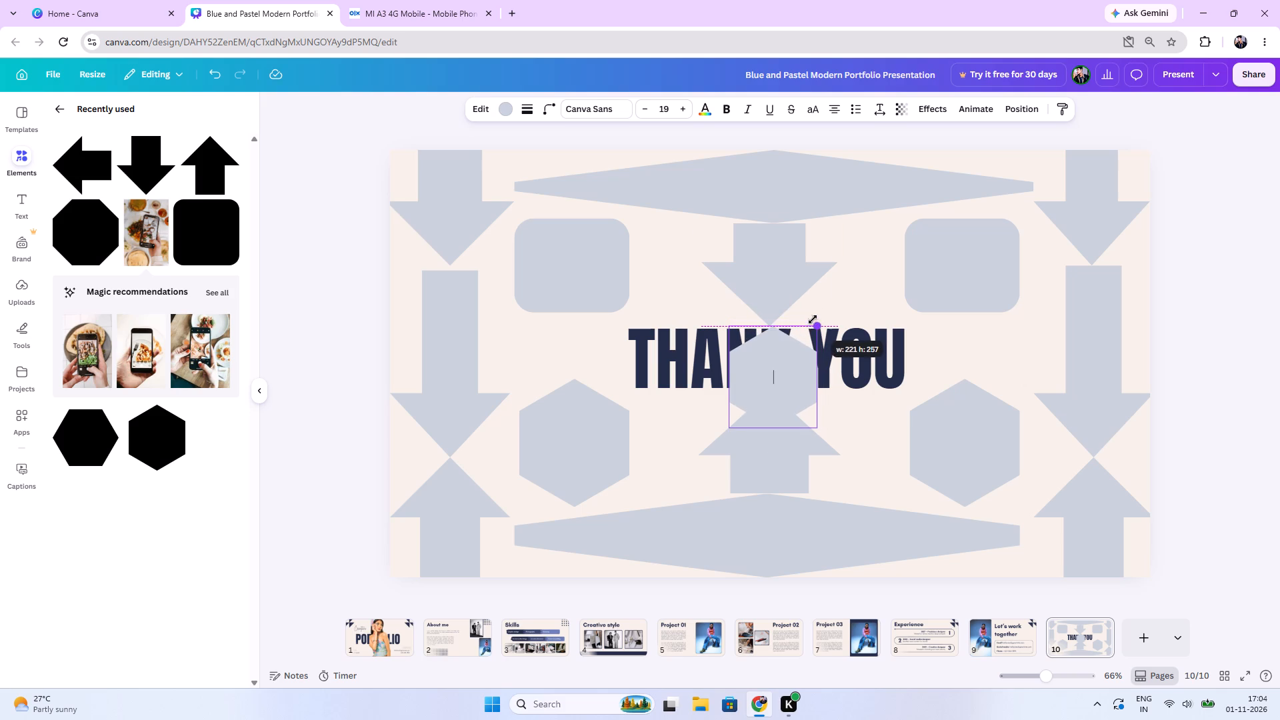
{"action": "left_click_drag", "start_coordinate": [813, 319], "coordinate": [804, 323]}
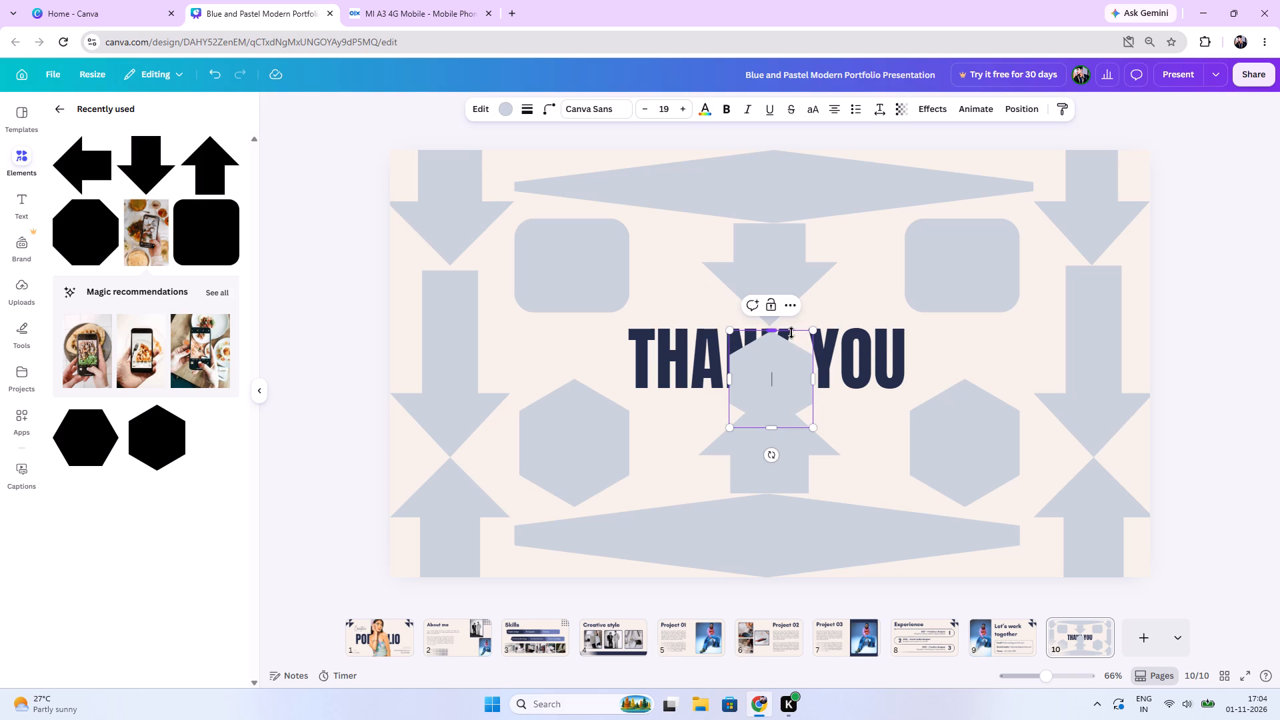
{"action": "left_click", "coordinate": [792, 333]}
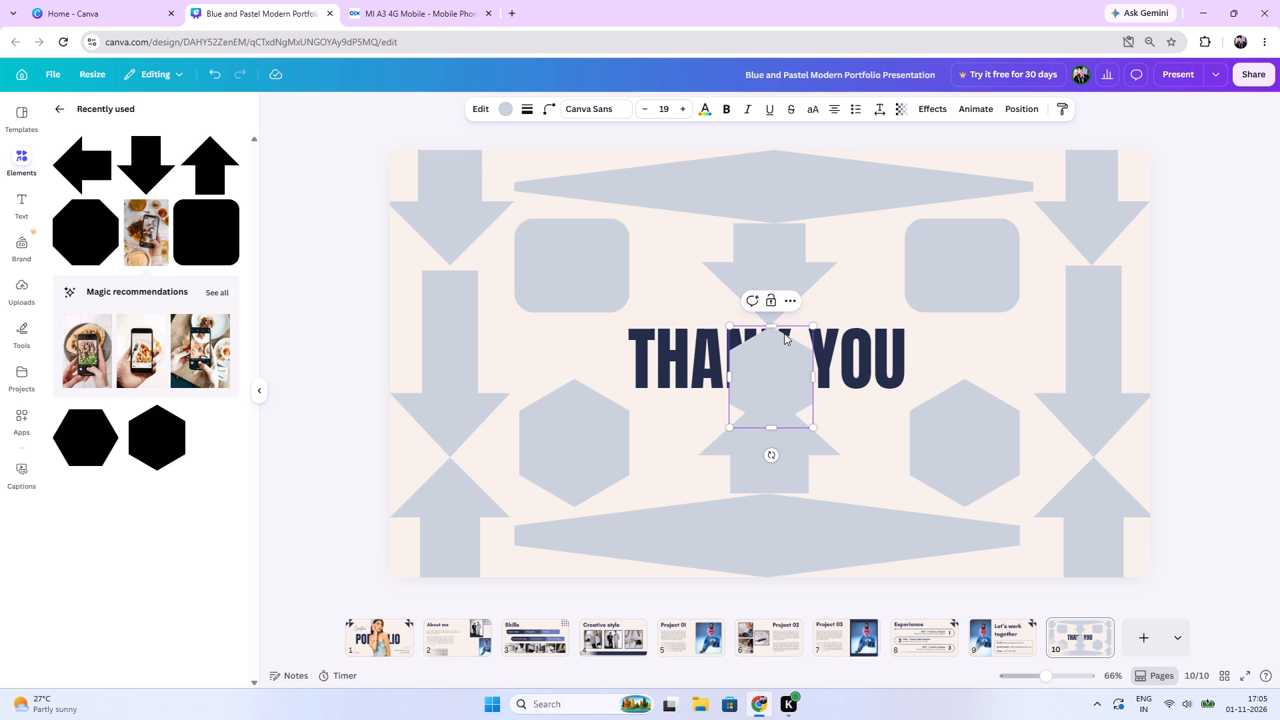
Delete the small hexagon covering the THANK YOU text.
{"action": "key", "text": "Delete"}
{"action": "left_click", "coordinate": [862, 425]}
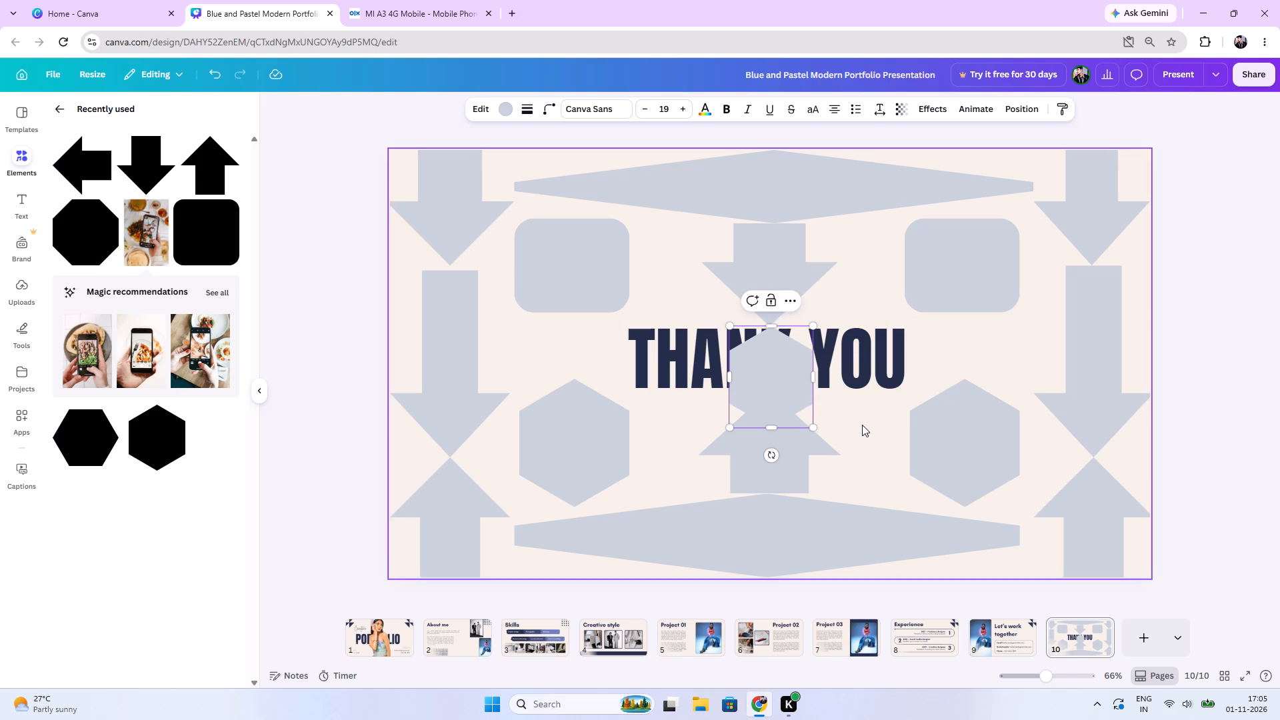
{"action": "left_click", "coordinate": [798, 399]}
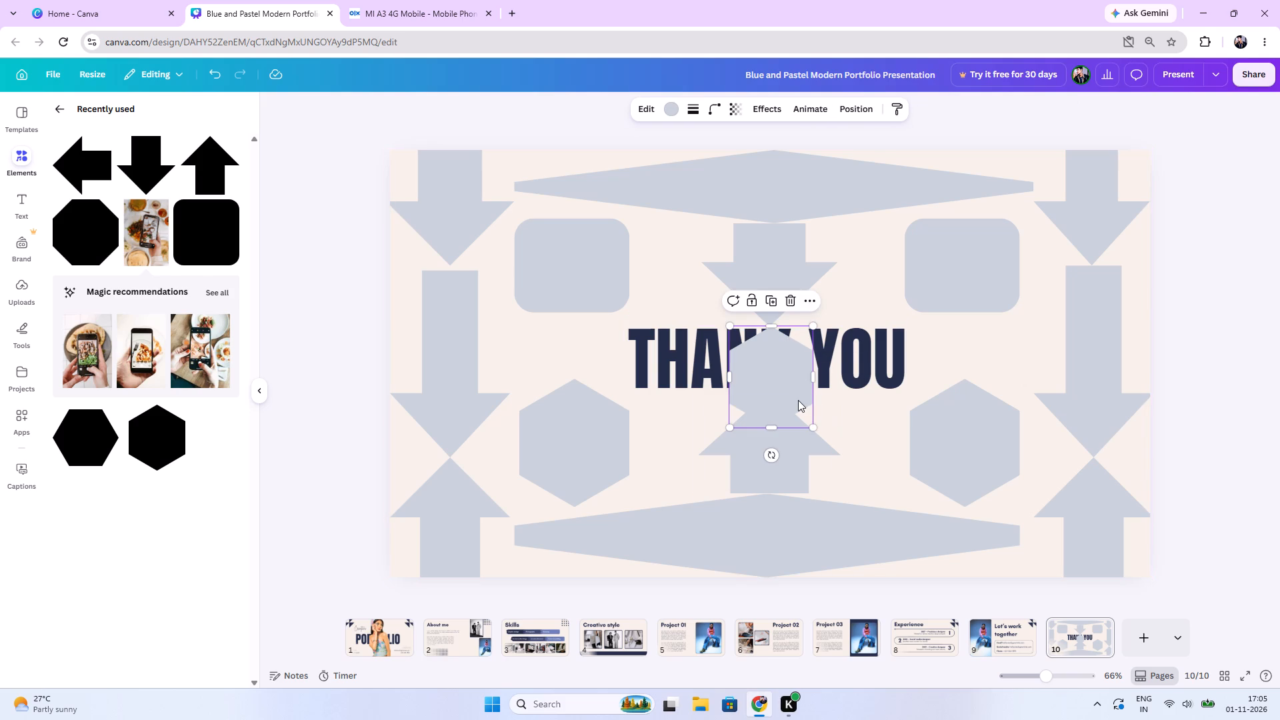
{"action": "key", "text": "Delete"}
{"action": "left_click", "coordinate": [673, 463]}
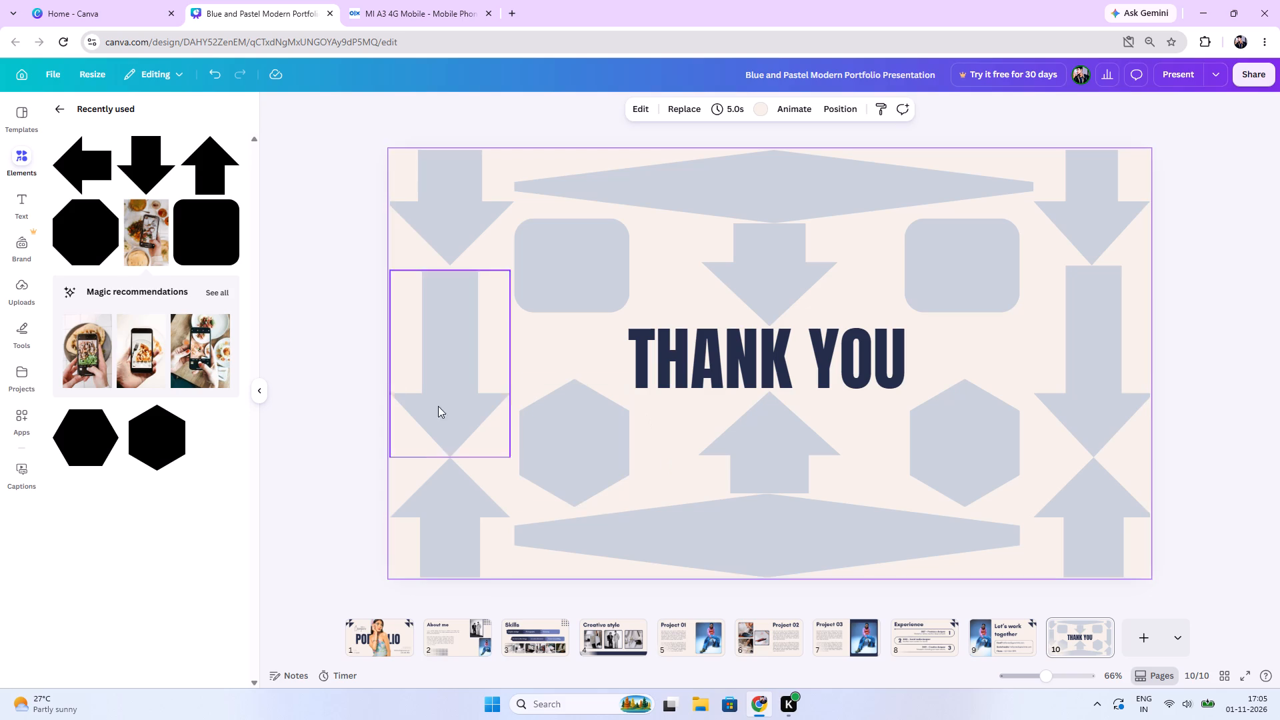